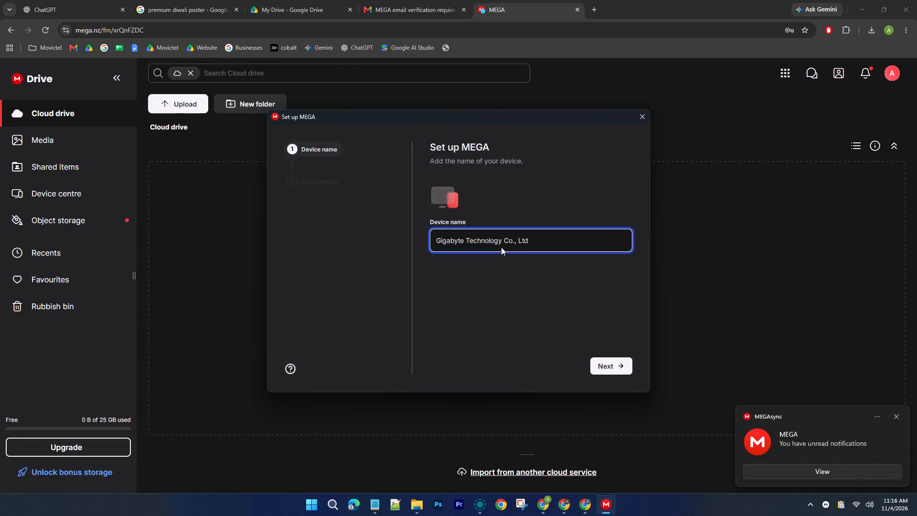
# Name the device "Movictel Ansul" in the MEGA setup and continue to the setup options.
pyautogui.tripleClick(501, 247)
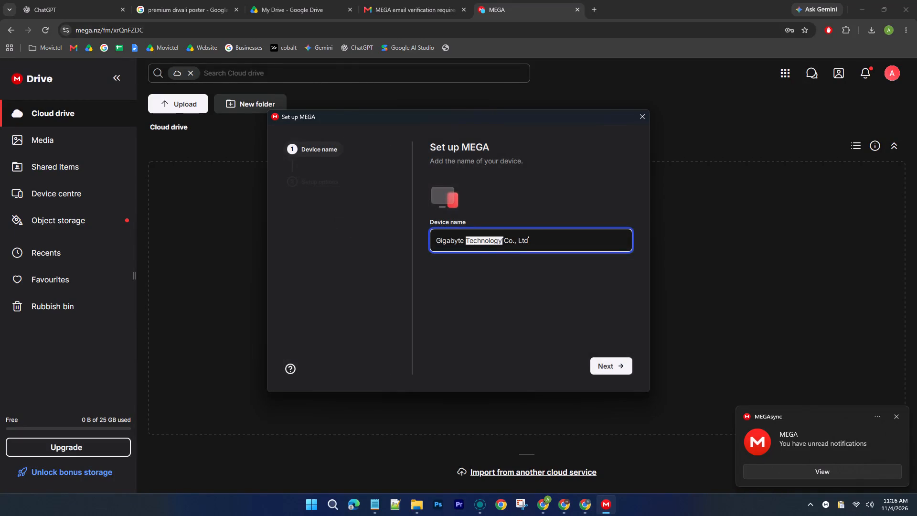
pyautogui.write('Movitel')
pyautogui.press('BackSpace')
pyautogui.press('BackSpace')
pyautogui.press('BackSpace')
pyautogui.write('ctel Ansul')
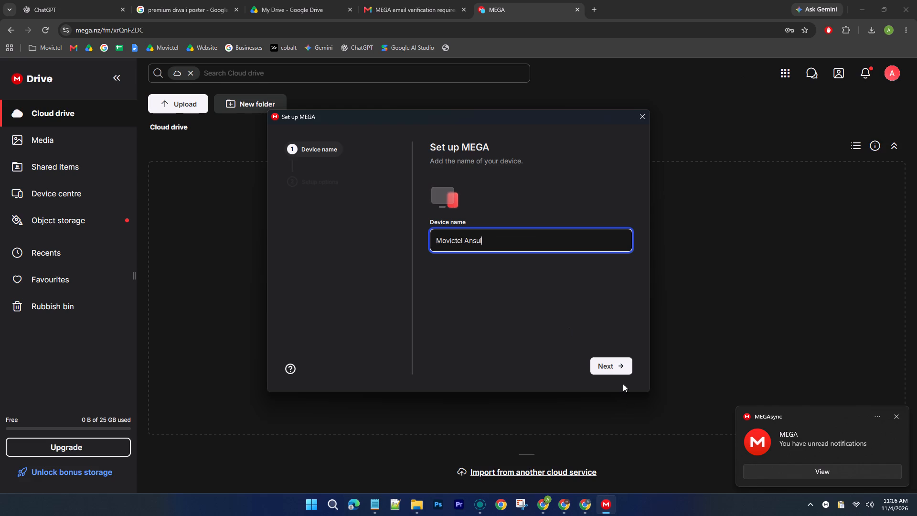
pyautogui.click(617, 369)
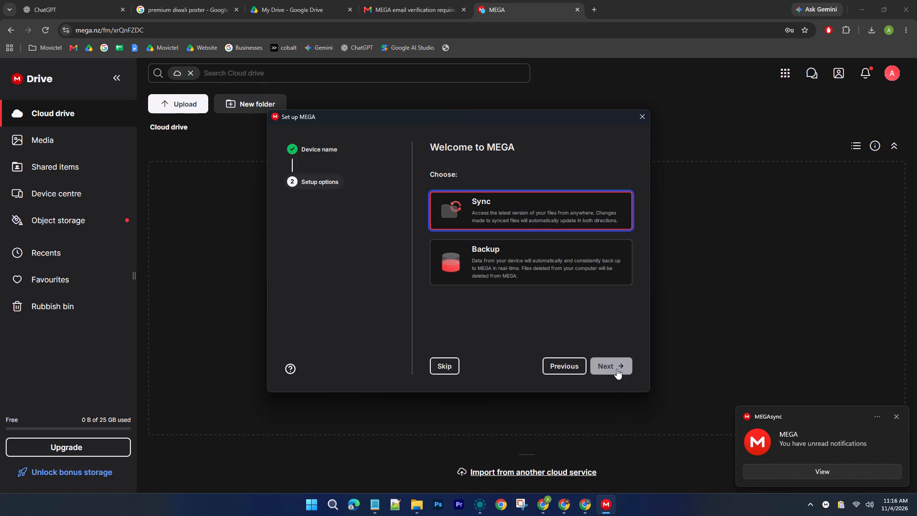
# Skip the choice between Sync and Backup to finish the MEGA desktop setup.
pyautogui.click(577, 271)
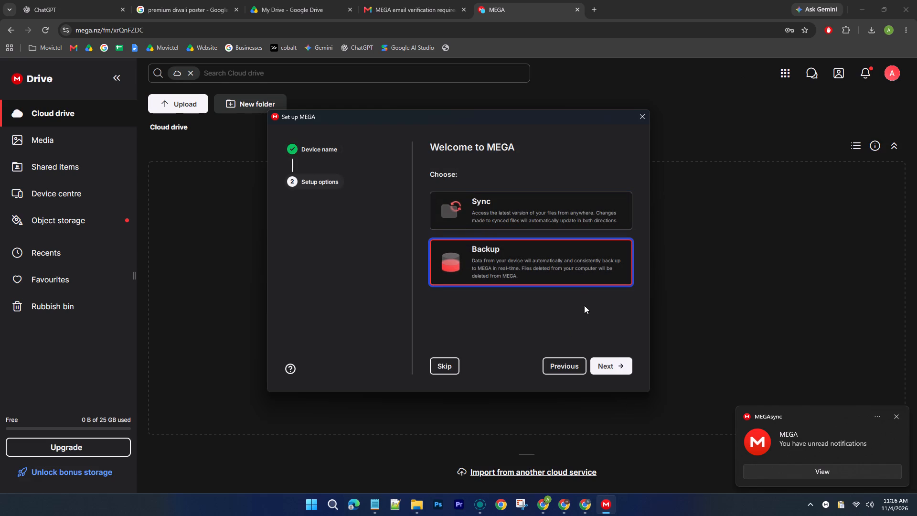
pyautogui.click(450, 368)
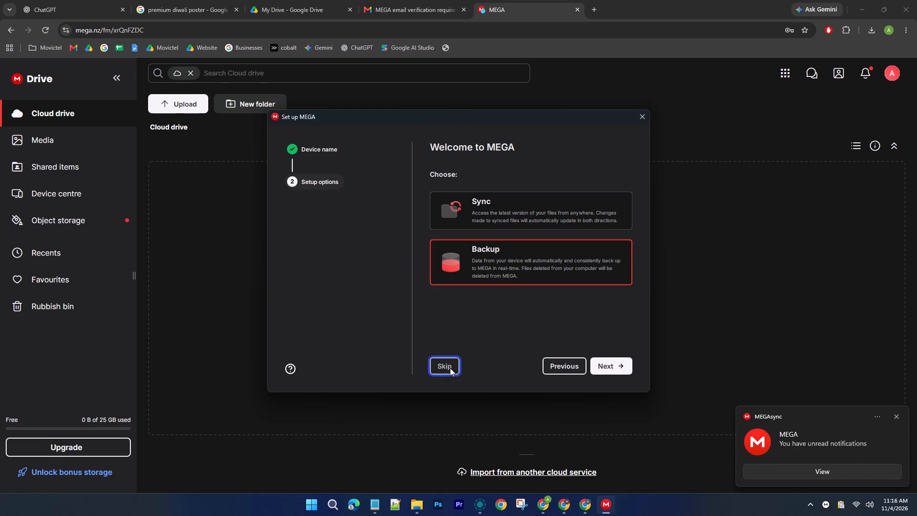
# Decline pinning MEGAsync to the taskbar and dismiss the MEGAsync notifications.
pyautogui.click(849, 472)
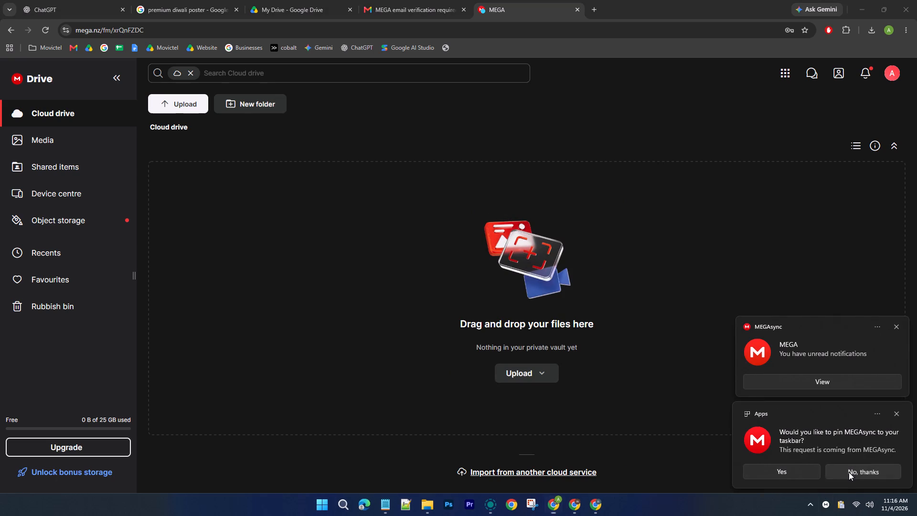
pyautogui.click(894, 415)
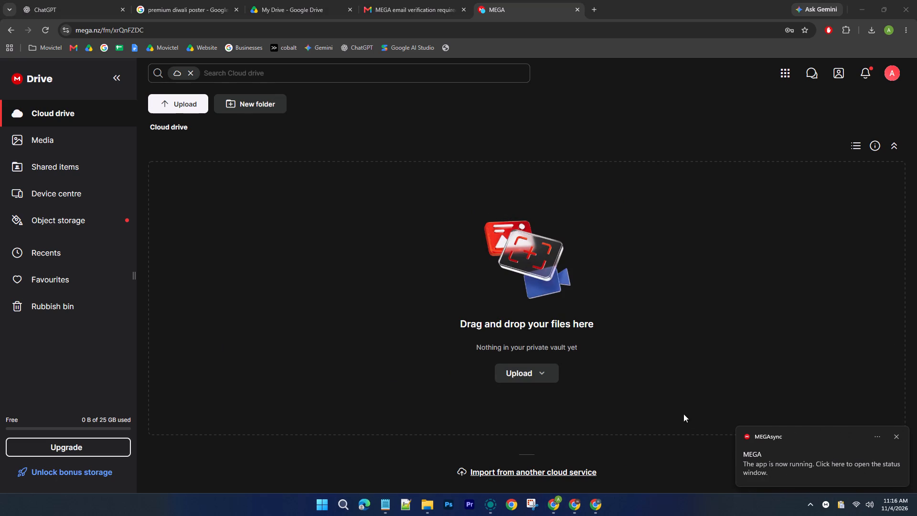
pyautogui.click(894, 436)
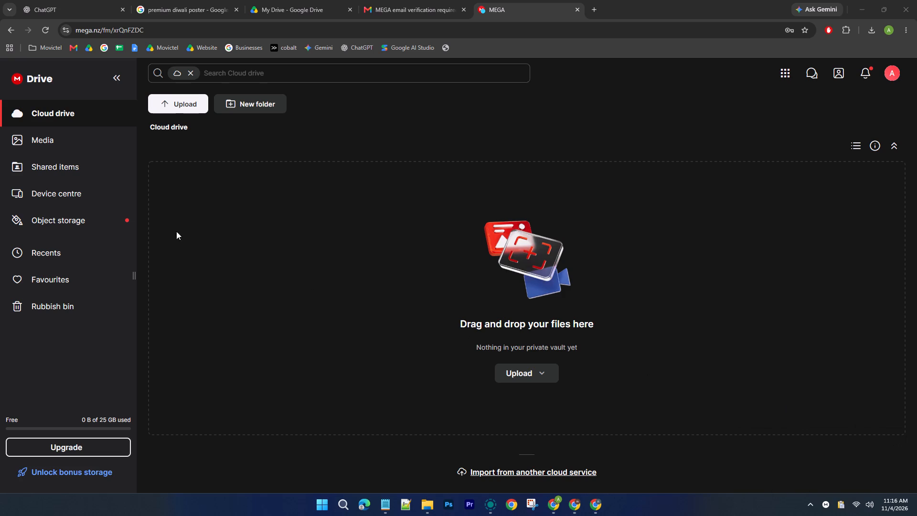
# Look at the Object storage page and return to the Cloud drive.
pyautogui.click(73, 215)
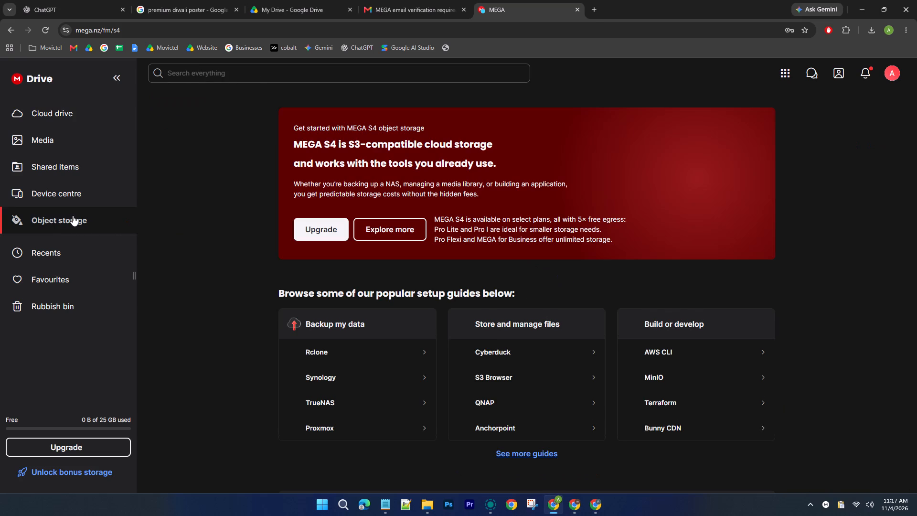
pyautogui.click(79, 119)
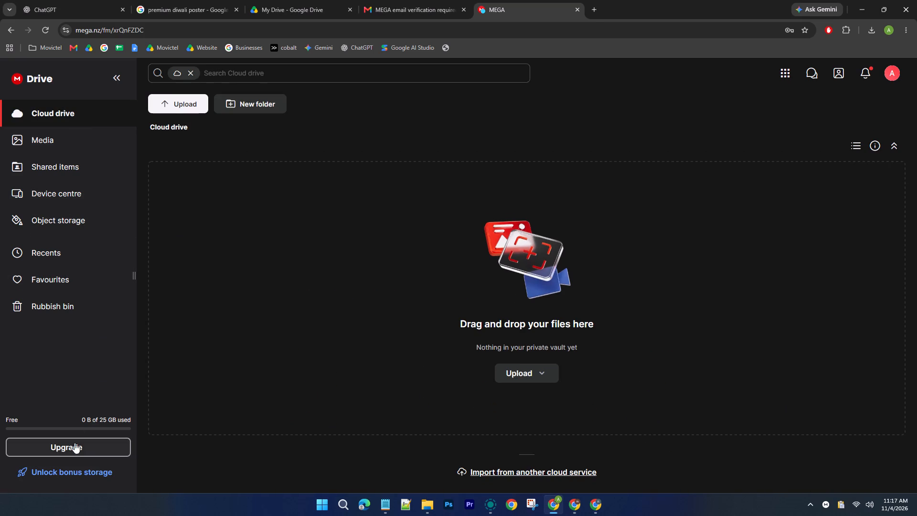
# Examine how the bonus storage for inviting friends works, without sending an invitation.
pyautogui.click(75, 473)
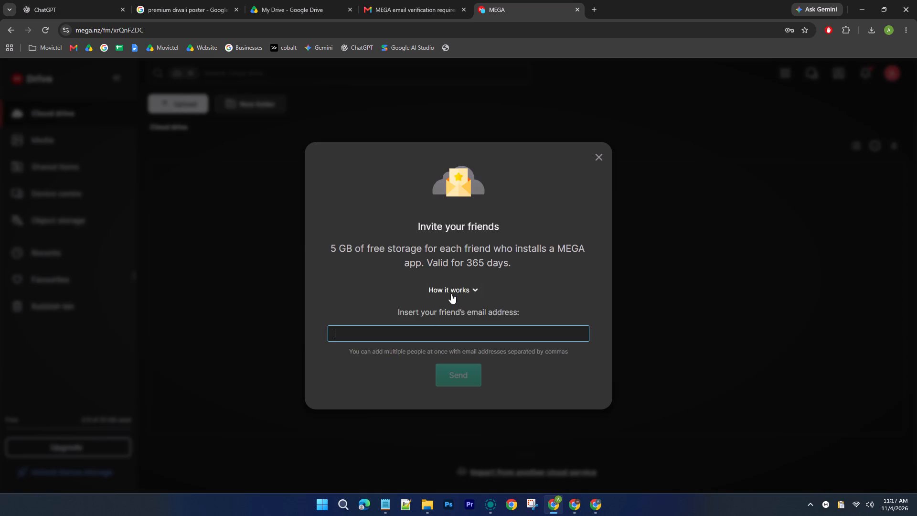
pyautogui.click(453, 289)
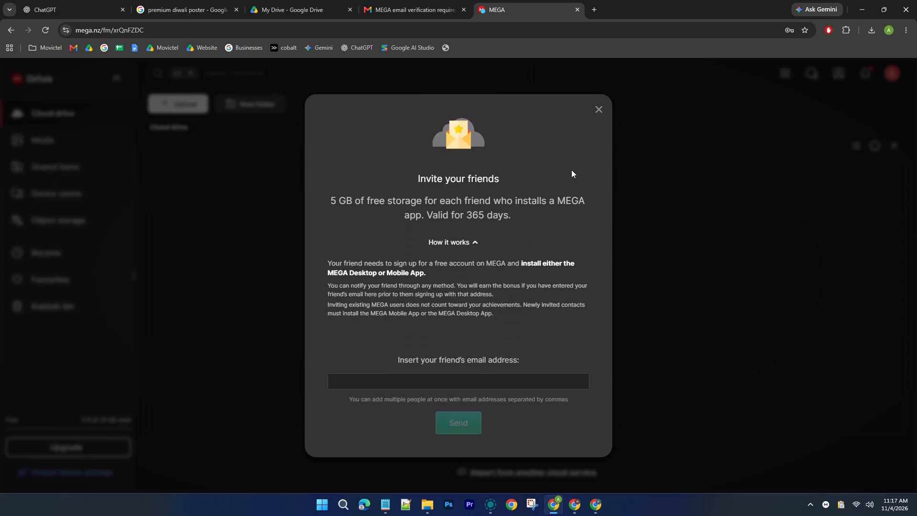
pyautogui.click(599, 113)
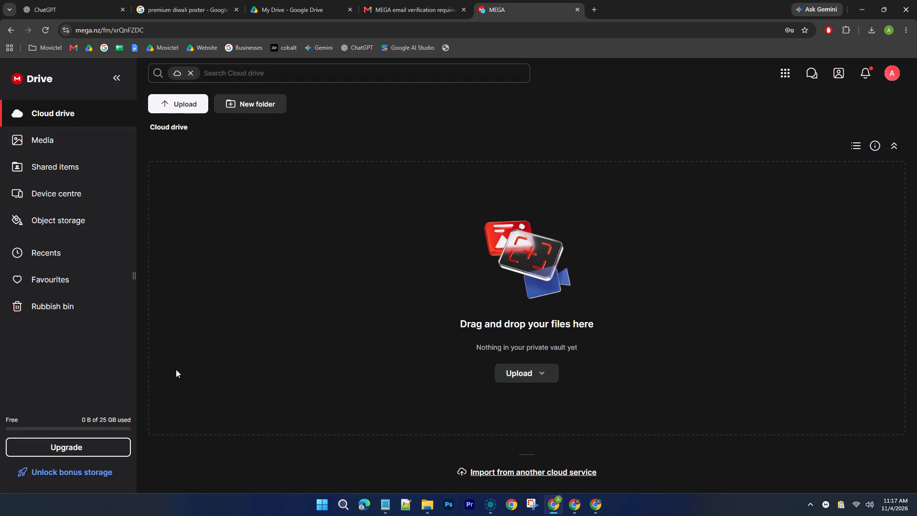
# Review the MEGA achievements that earn bonus storage, and return to the Cloud drive.
pyautogui.click(84, 468)
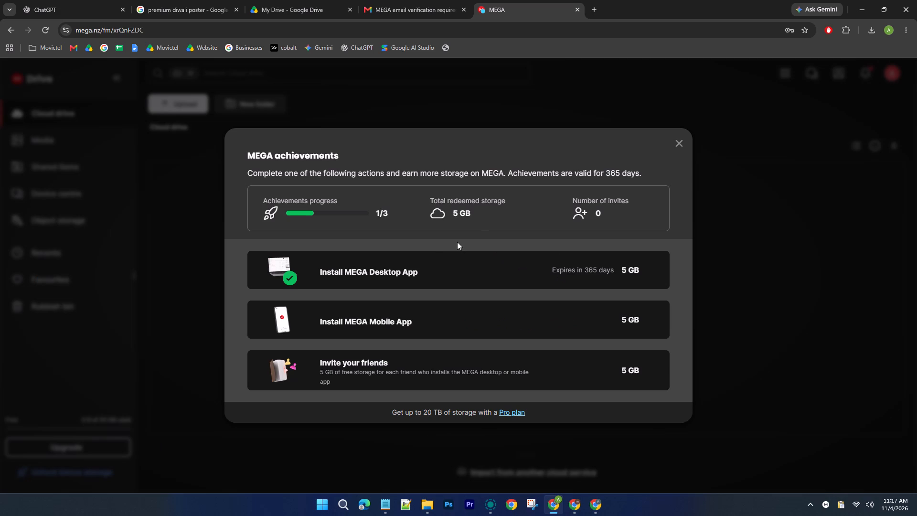
pyautogui.click(679, 149)
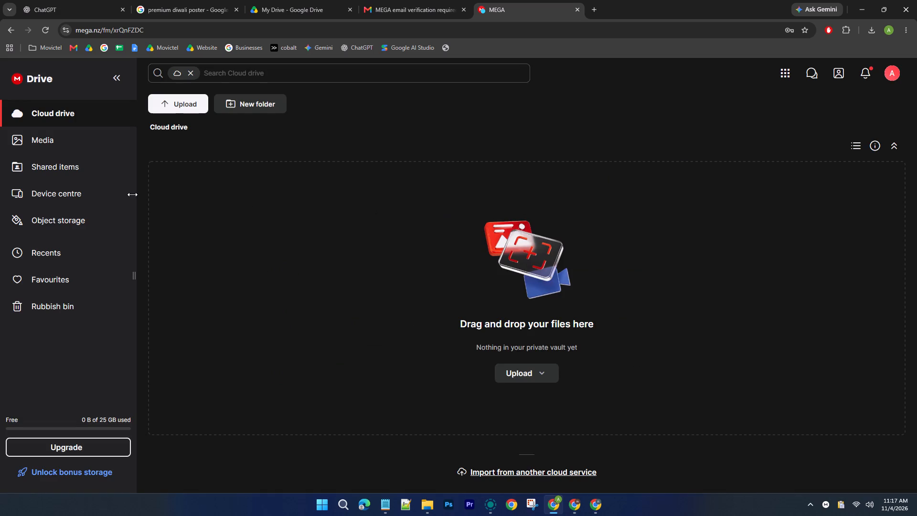
# Open the Device centre page of the MEGA drive.
pyautogui.click(107, 192)
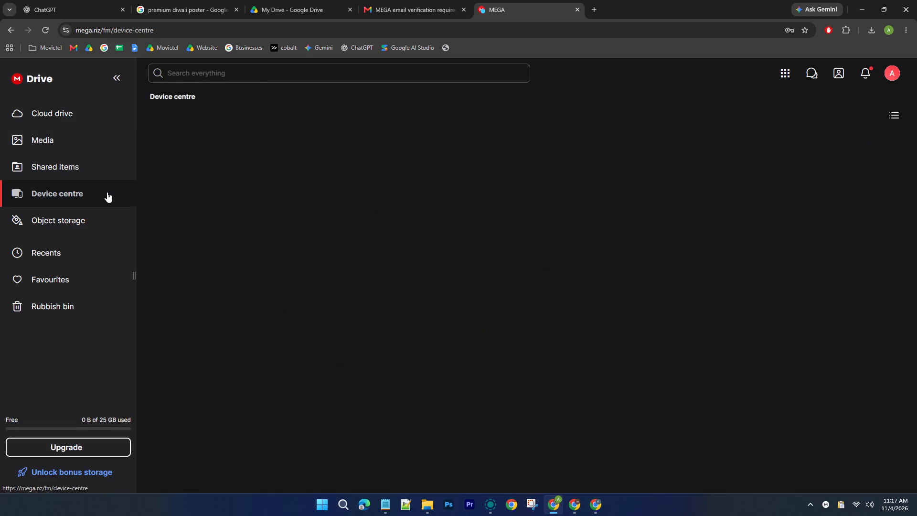
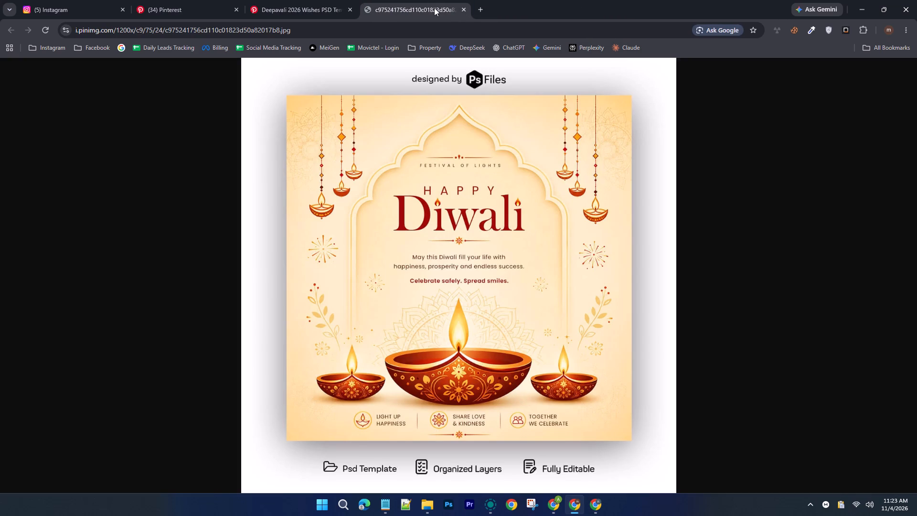
# Open the Diwali Invitation Card Design ideas pin on Pinterest and copy its Diwali Celebration invitation image.
pyautogui.click(263, 0)
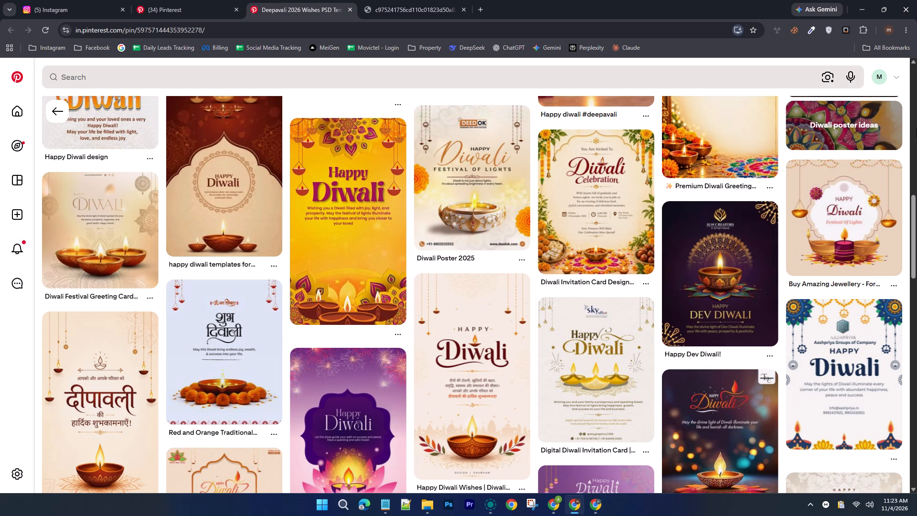
pyautogui.click(629, 216)
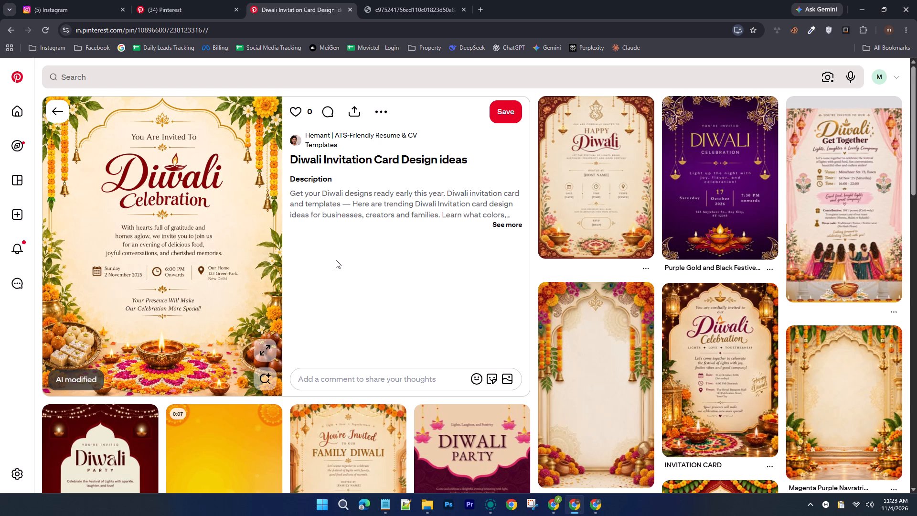
pyautogui.scroll(-4, 336, 260)
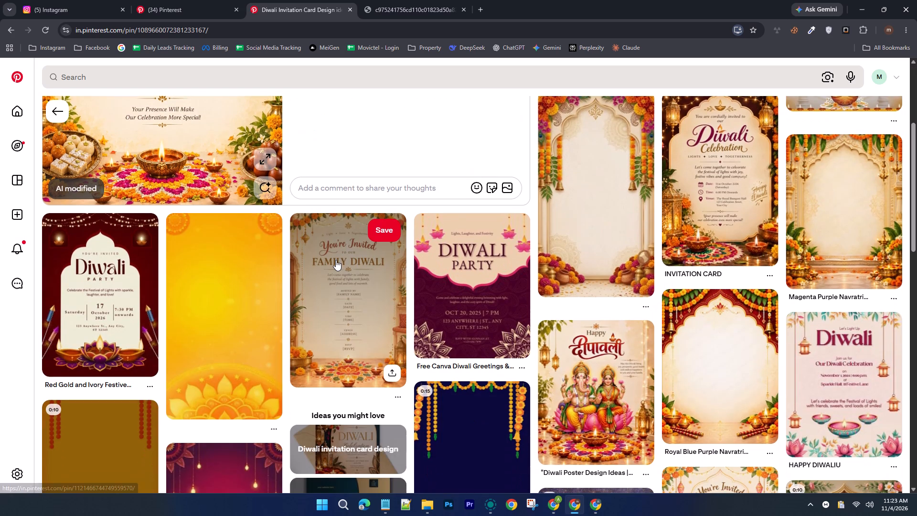
pyautogui.scroll(5, 336, 260)
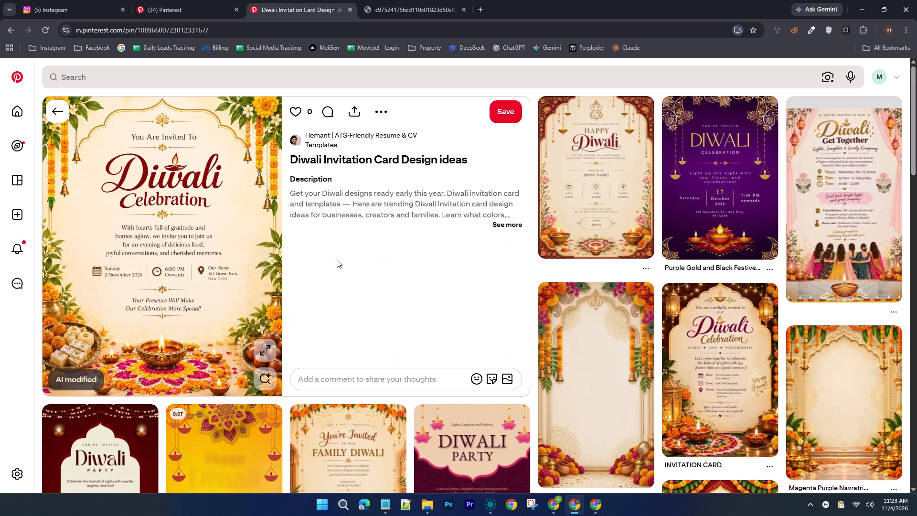
pyautogui.rightClick(192, 192)
pyautogui.click(235, 233)
# Browse the pins related to the Diwali invitation card for poster and background design references.
pyautogui.scroll(-5, 438, 256)
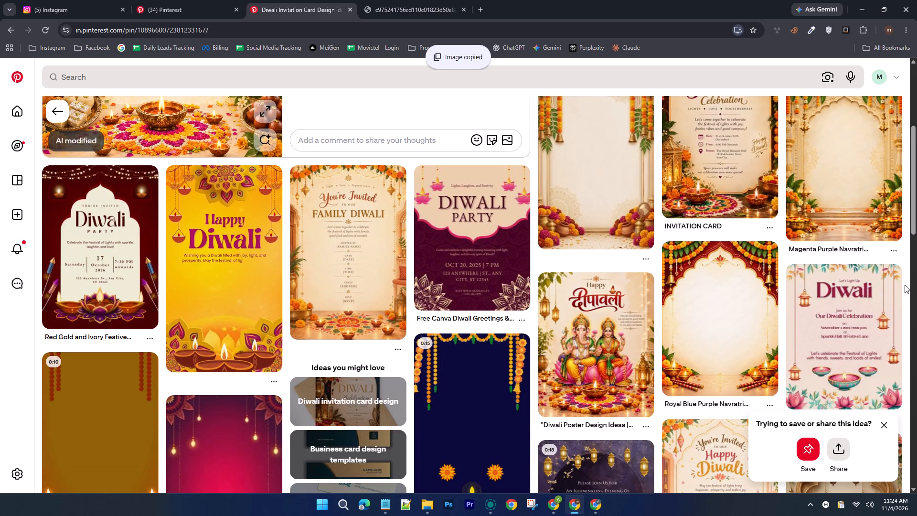
pyautogui.scroll(5, 905, 283)
pyautogui.scroll(-2, 905, 283)
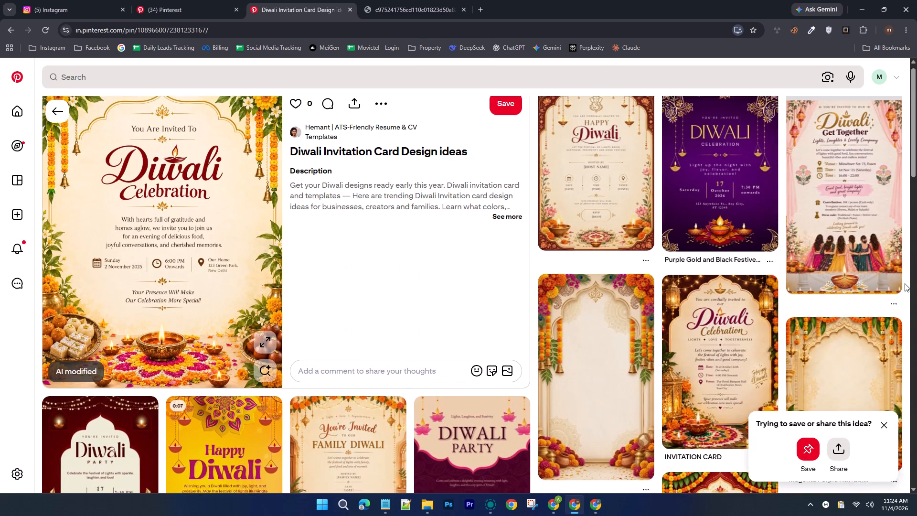
pyautogui.scroll(-12, 905, 283)
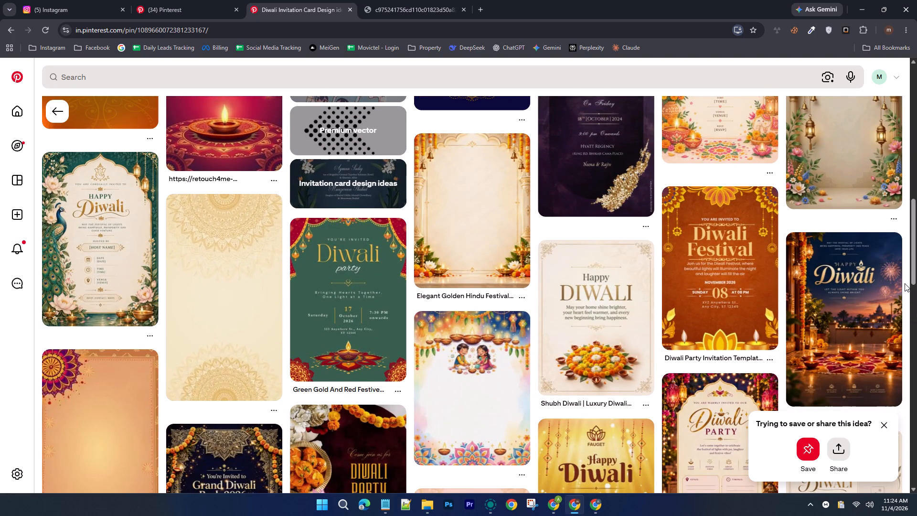
pyautogui.scroll(-6, 905, 283)
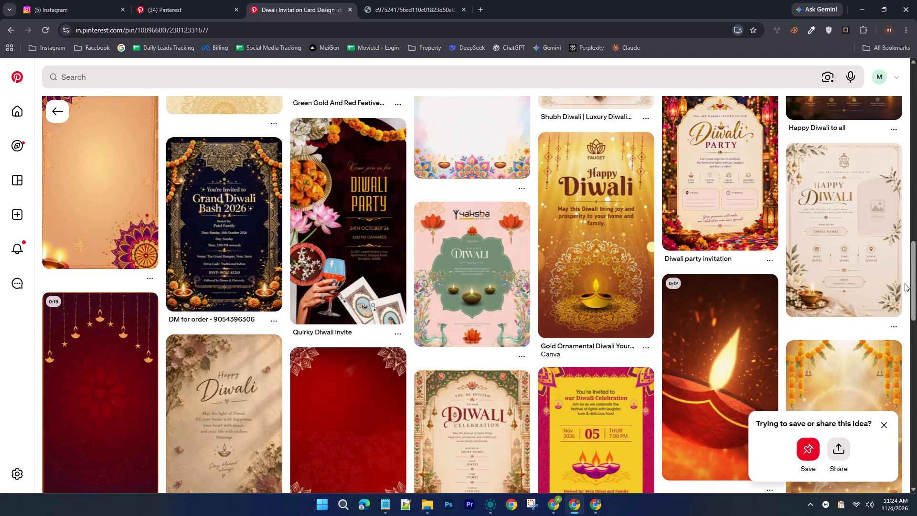
pyautogui.scroll(-5, 905, 283)
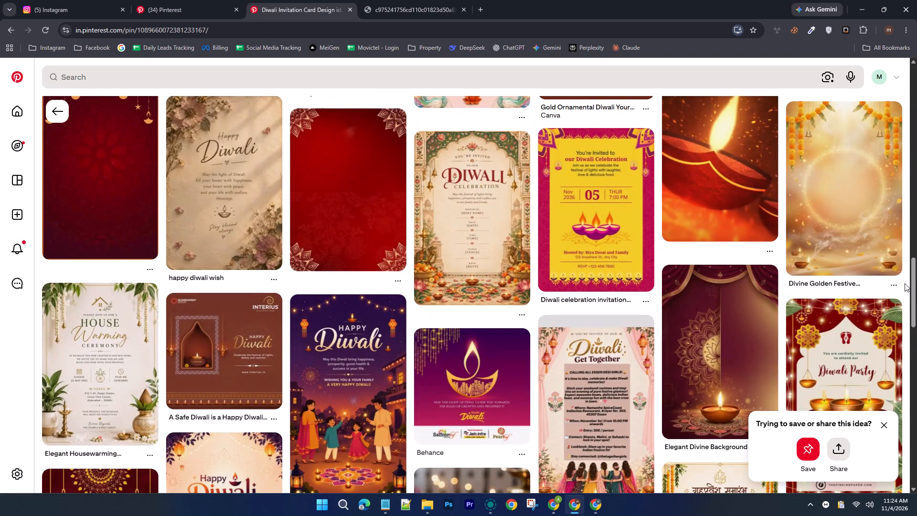
pyautogui.scroll(-4, 905, 283)
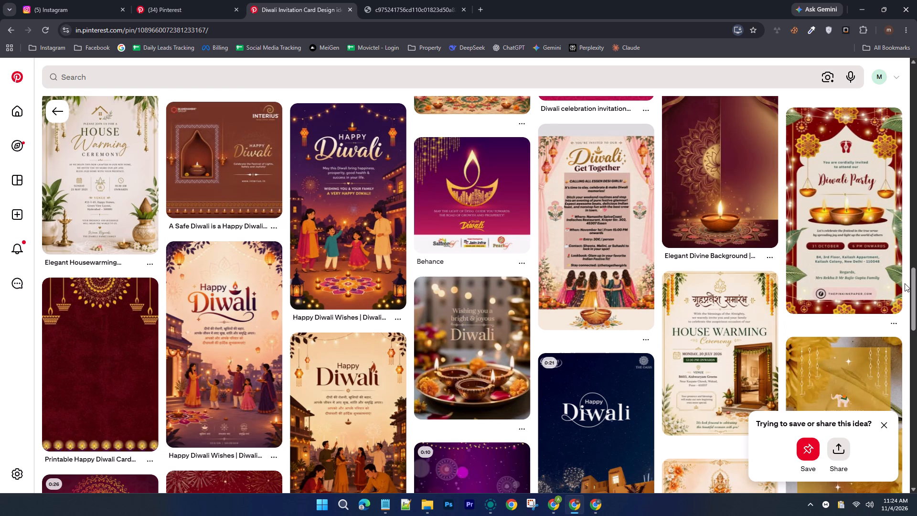
pyautogui.scroll(-9, 905, 283)
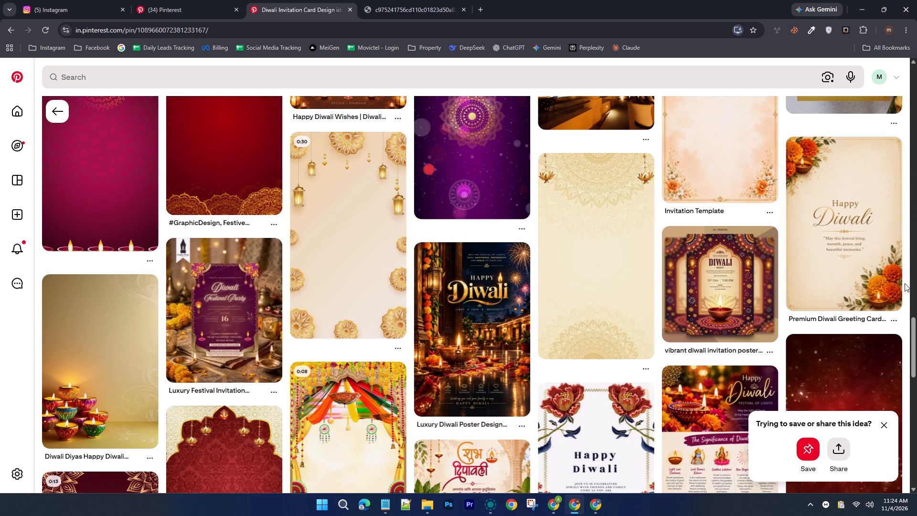
pyautogui.scroll(-10, 905, 283)
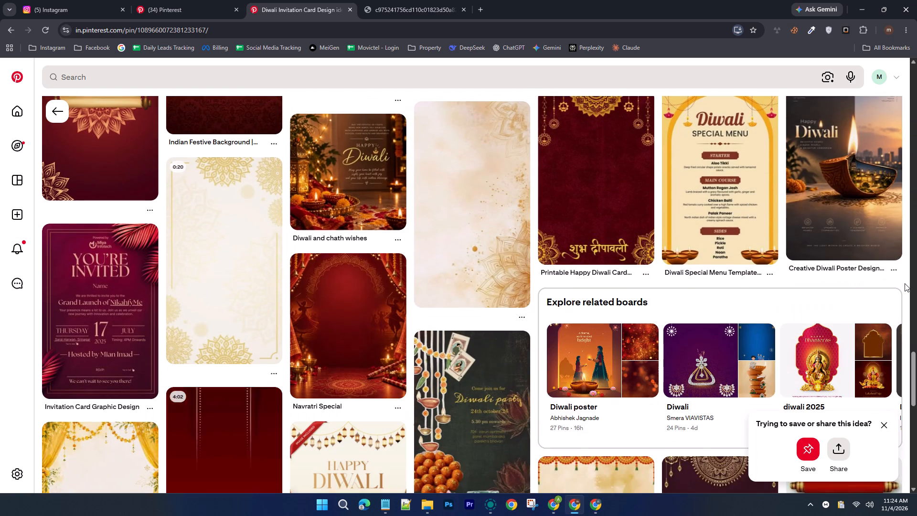
pyautogui.scroll(-10, 905, 283)
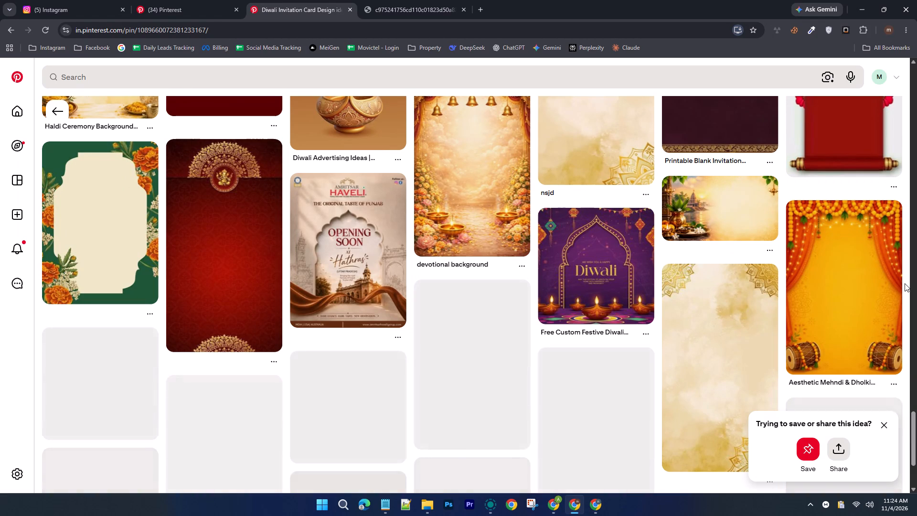
pyautogui.scroll(-10, 905, 283)
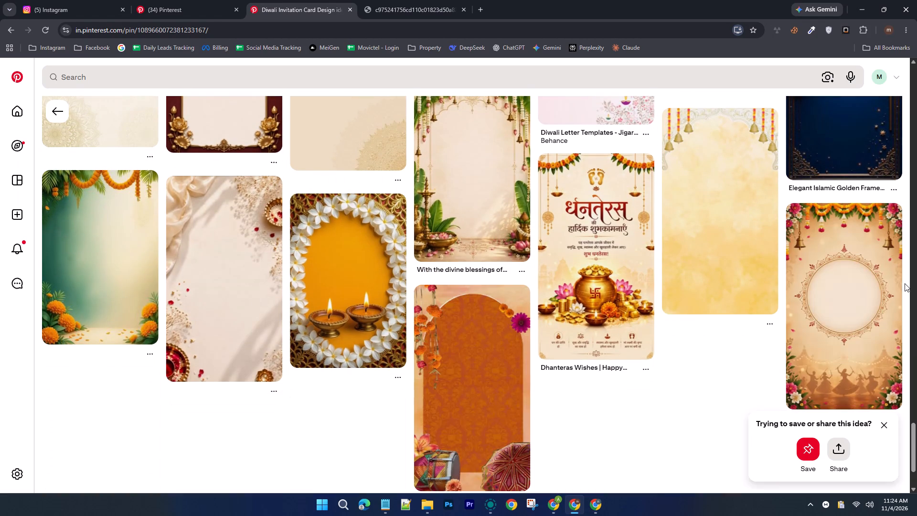
pyautogui.scroll(-5, 905, 283)
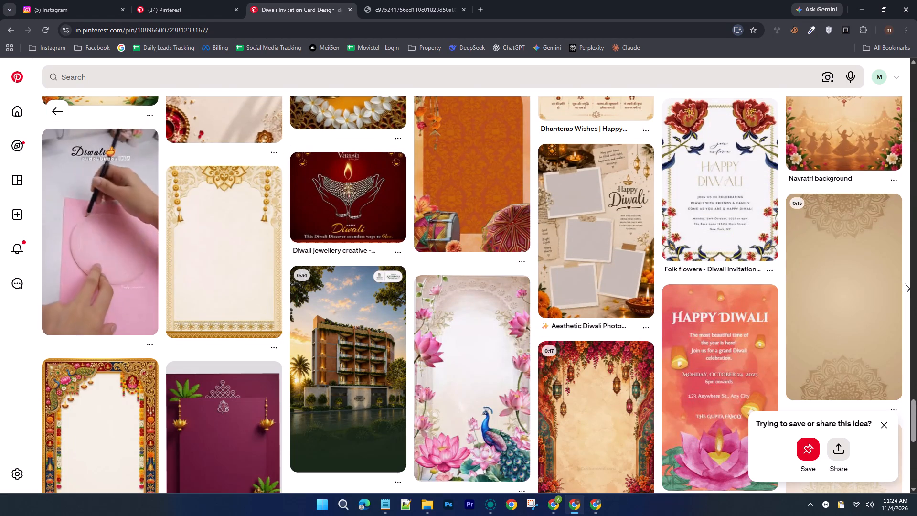
pyautogui.scroll(-10, 905, 283)
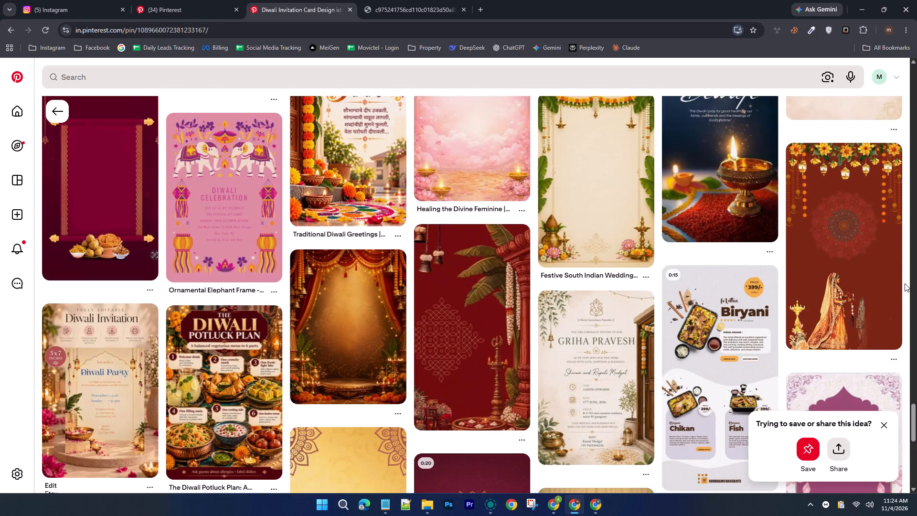
pyautogui.scroll(-10, 905, 283)
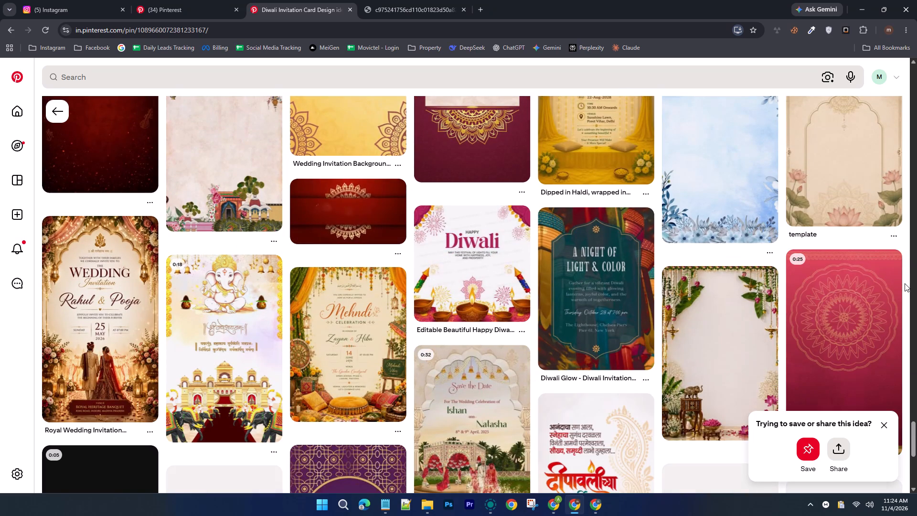
# Return to the Deepavali 2026 Wishes PSD pin and open the Aashpriya Happy Diwali poster in a new tab.
pyautogui.click(9, 30)
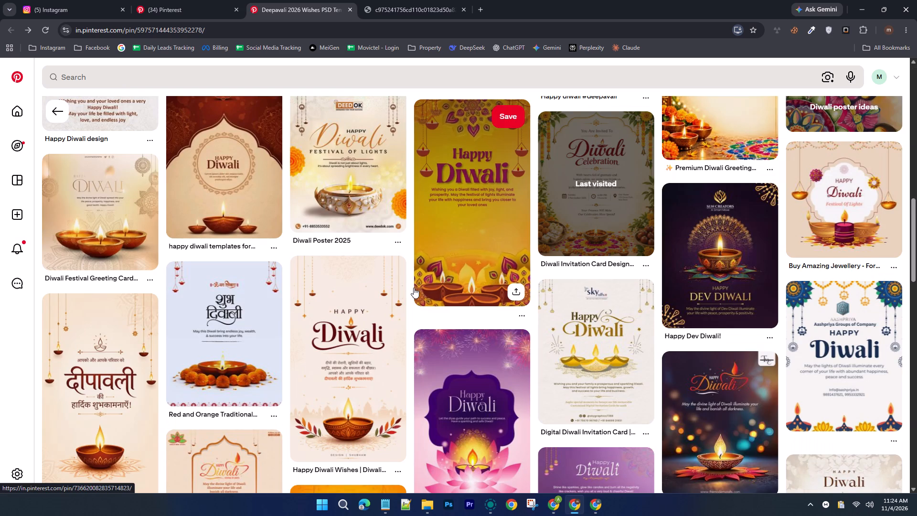
pyautogui.scroll(-1, 414, 288)
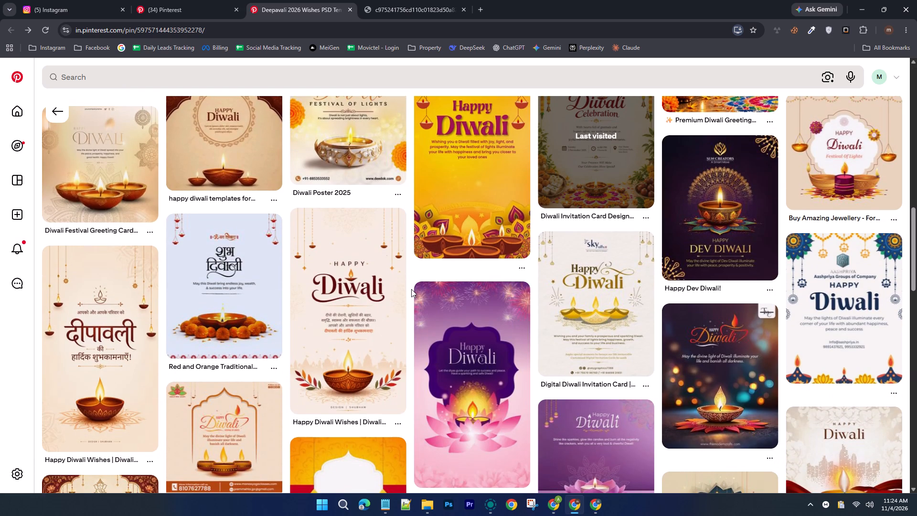
pyautogui.scroll(-1, 411, 289)
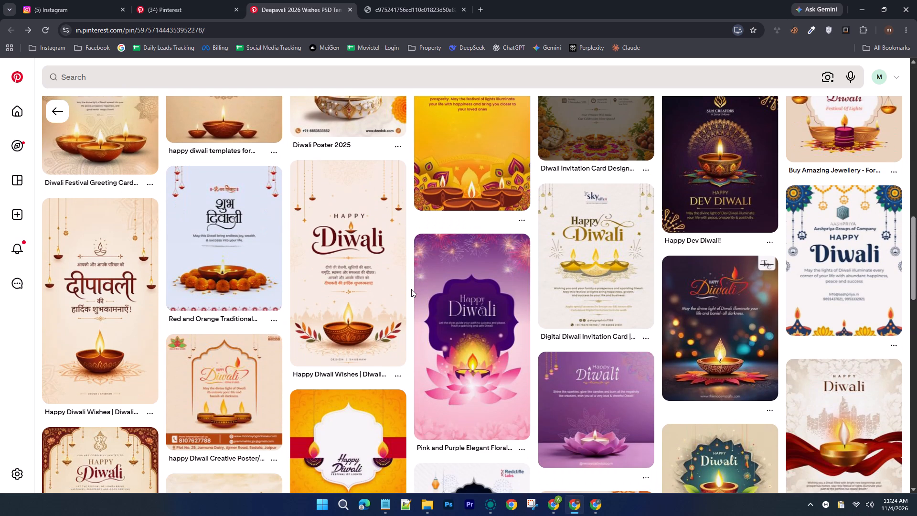
pyautogui.middleClick(861, 259)
# Browse the pins related to the Deepavali 2026 Wishes PSD pin for further Happy Diwali poster and background references.
pyautogui.scroll(-4, 861, 259)
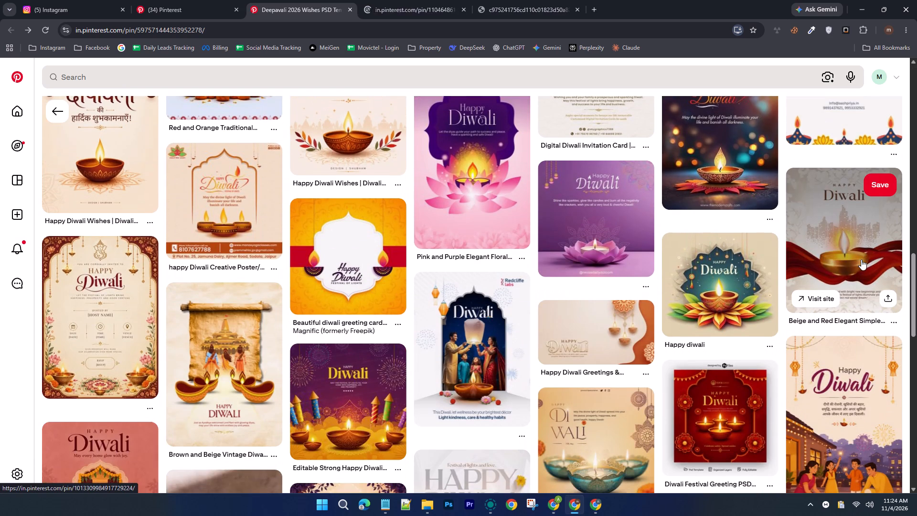
pyautogui.scroll(-8, 861, 259)
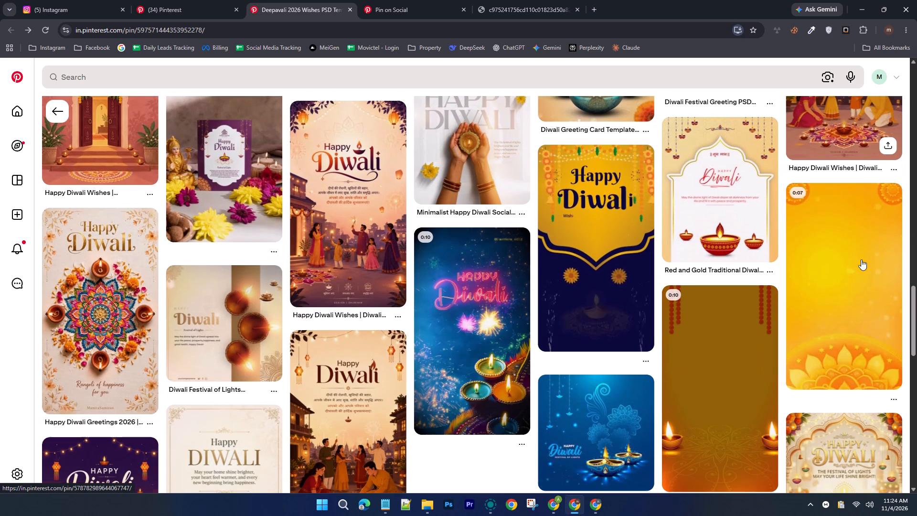
pyautogui.scroll(-4, 861, 259)
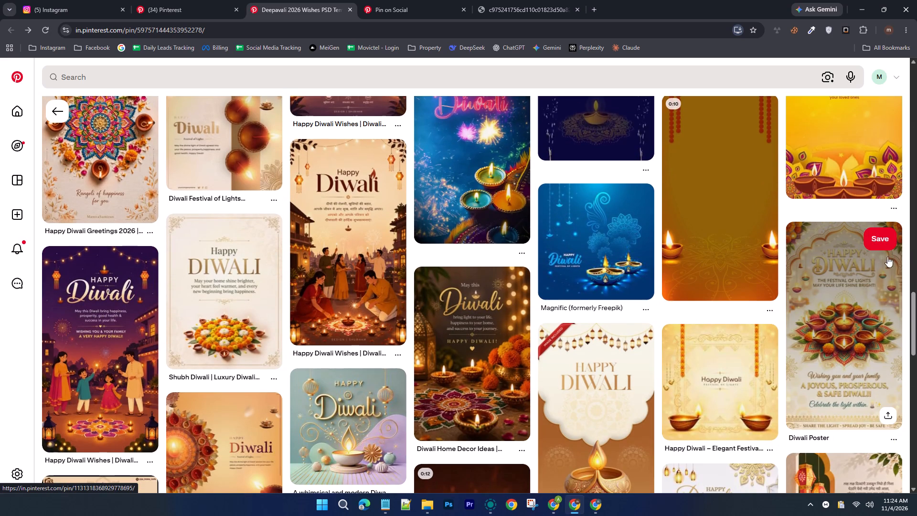
pyautogui.scroll(-4, 901, 255)
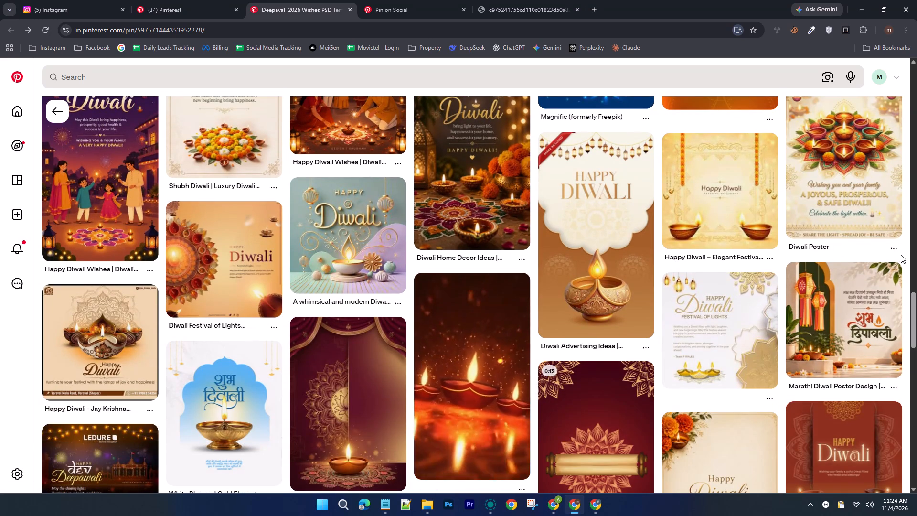
pyautogui.scroll(-5, 901, 255)
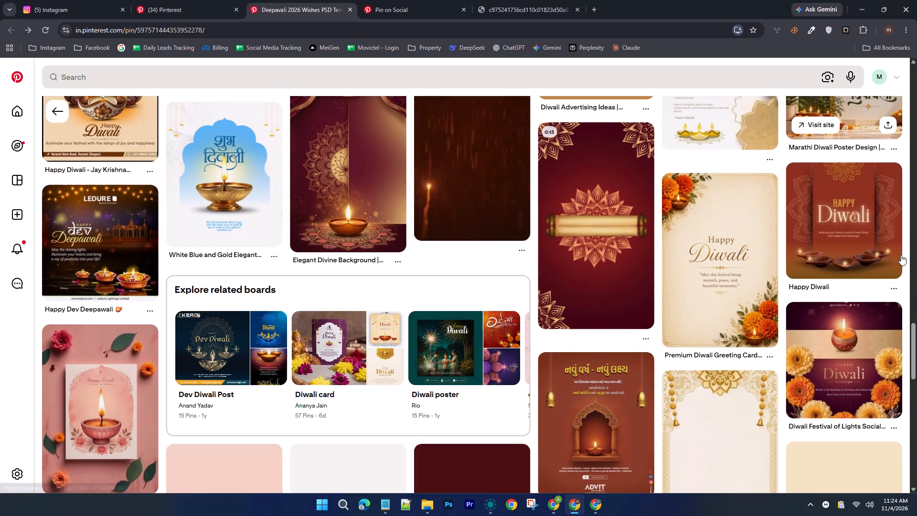
pyautogui.scroll(-4, 901, 255)
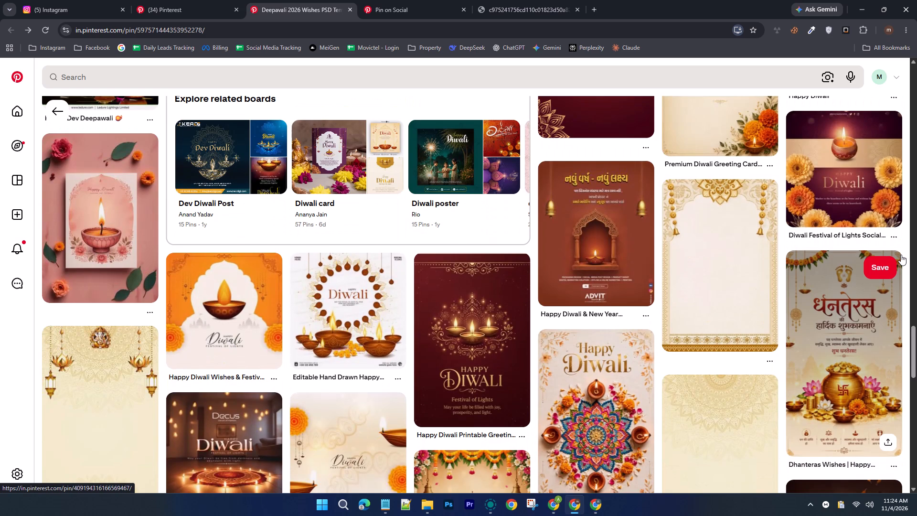
pyautogui.scroll(-6, 901, 255)
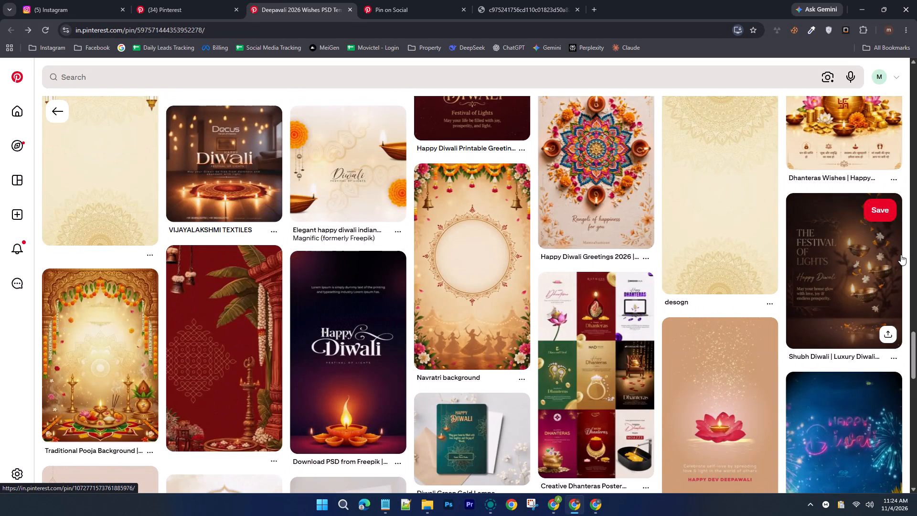
pyautogui.scroll(-10, 901, 255)
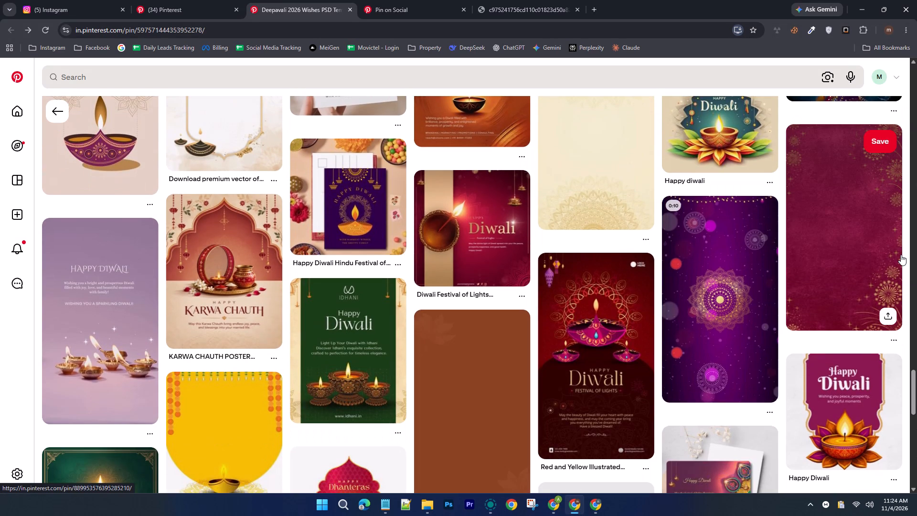
pyautogui.scroll(-10, 901, 255)
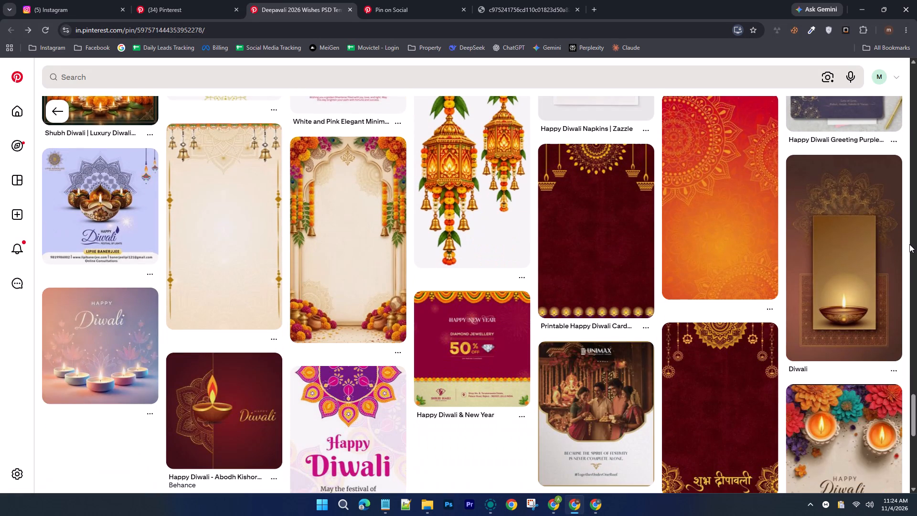
pyautogui.scroll(-5, 909, 244)
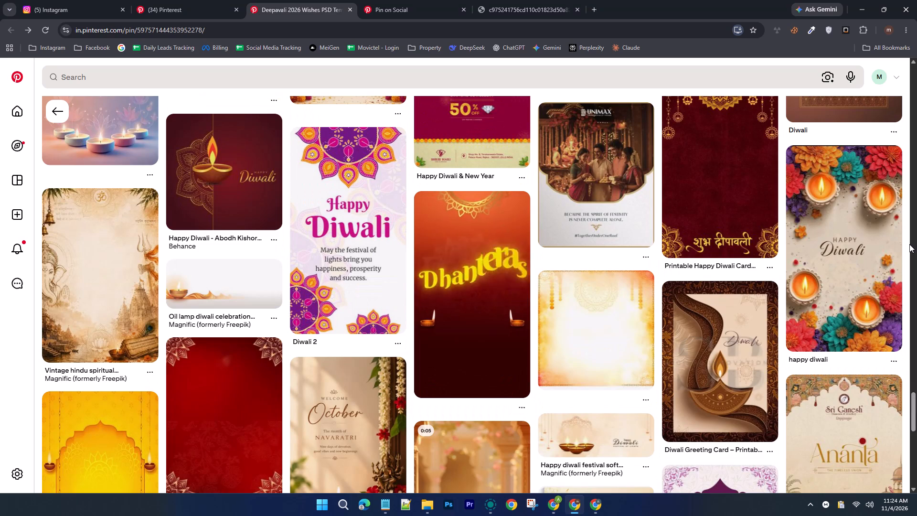
pyautogui.scroll(-5, 909, 244)
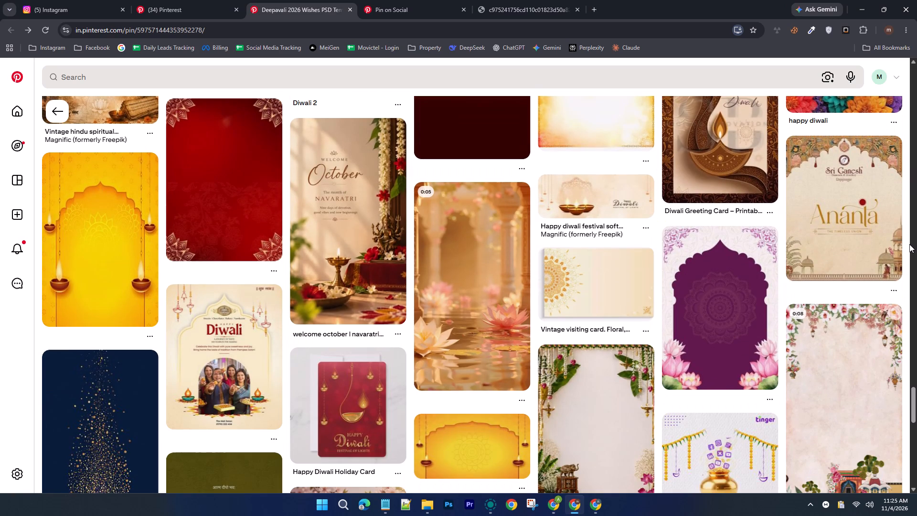
pyautogui.scroll(-10, 909, 244)
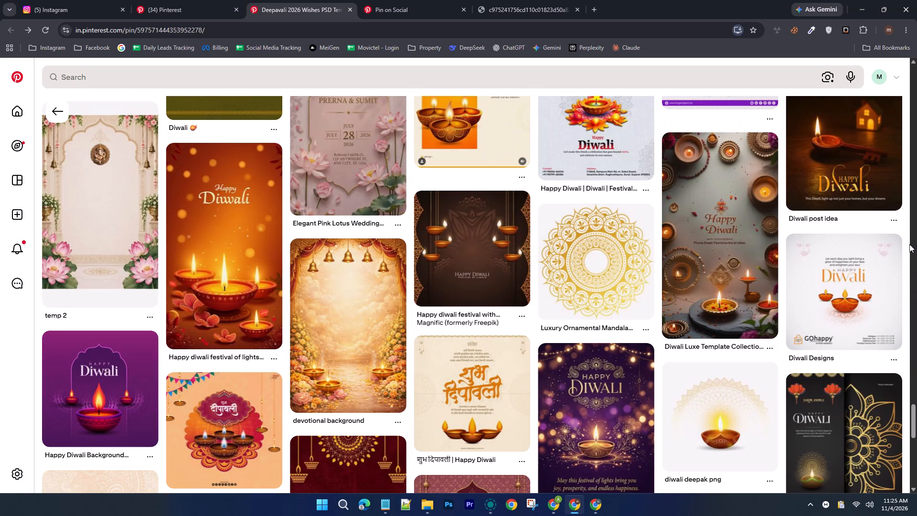
pyautogui.scroll(-10, 909, 244)
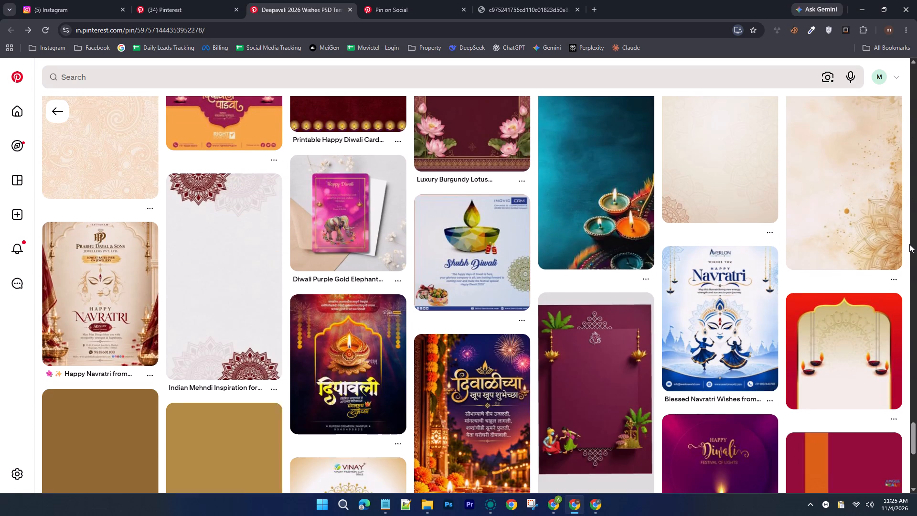
pyautogui.scroll(-4, 909, 245)
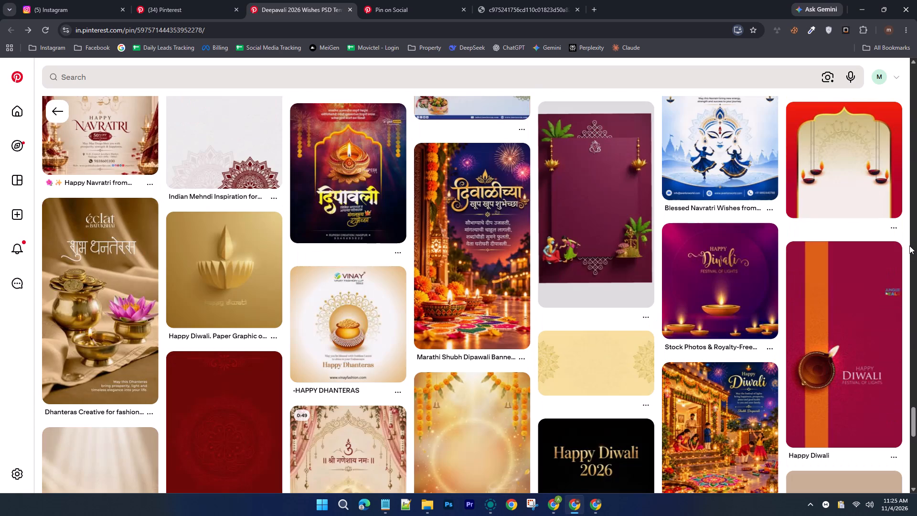
pyautogui.scroll(-5, 909, 246)
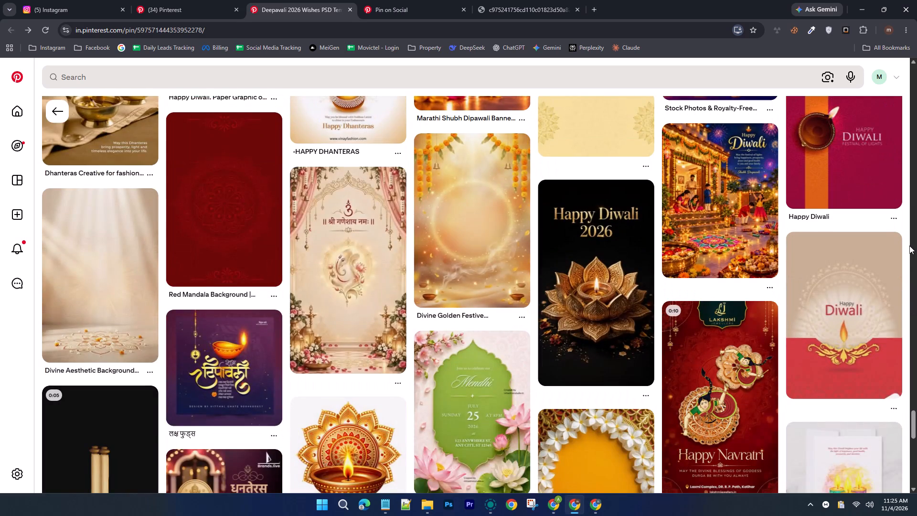
pyautogui.scroll(-5, 909, 246)
# Open the copied Diwali Celebration invitation image in its own new tab.
pyautogui.click(424, 0)
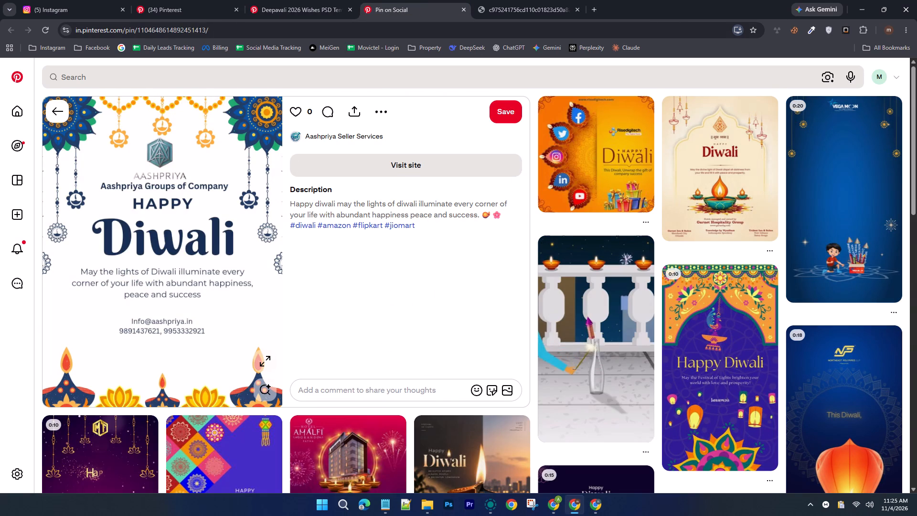
pyautogui.click(539, 0)
pyautogui.click(592, 11)
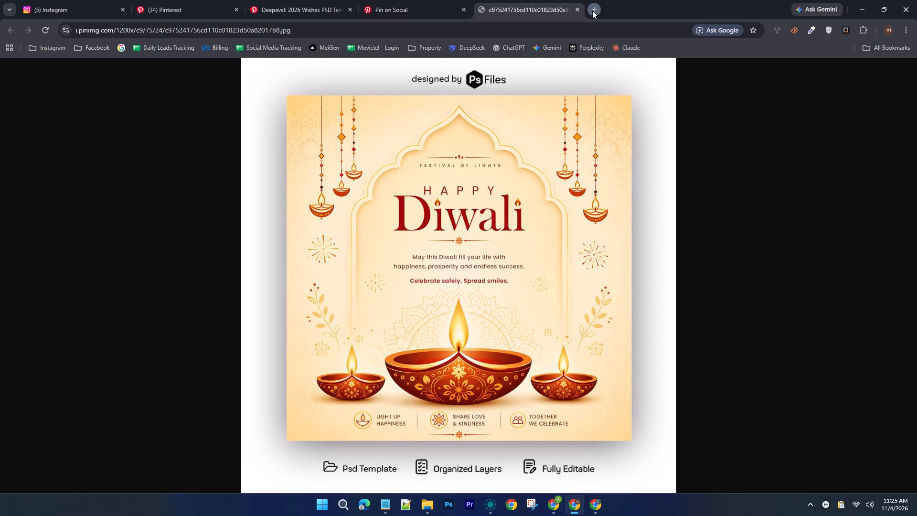
pyautogui.hotkey('ctrl', 'v')
pyautogui.press('Return')
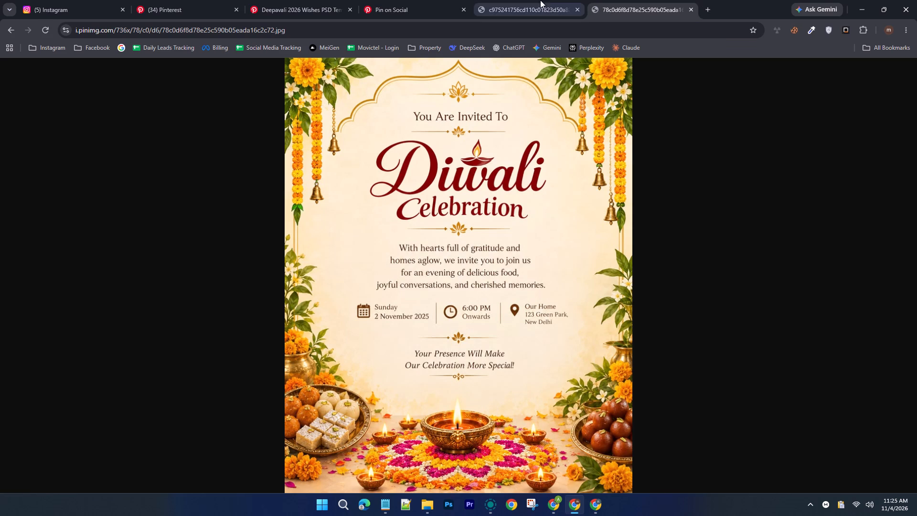
# Compare the Diwali Celebration invitation image with the PsFiles Happy Diwali template image.
pyautogui.click(526, 0)
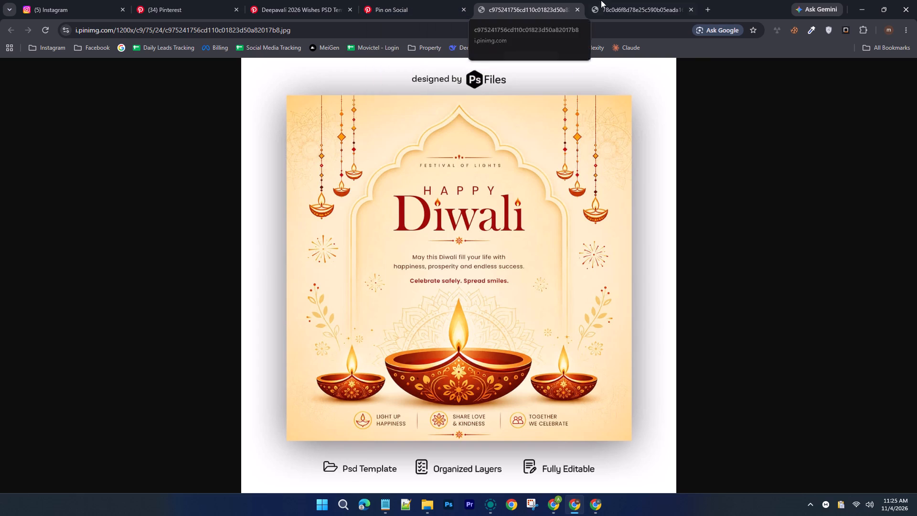
pyautogui.click(650, 0)
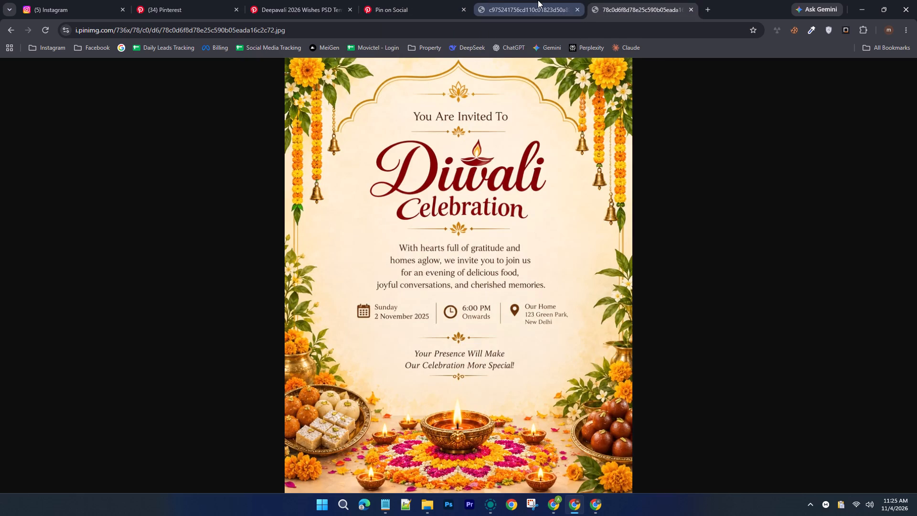
pyautogui.click(538, 0)
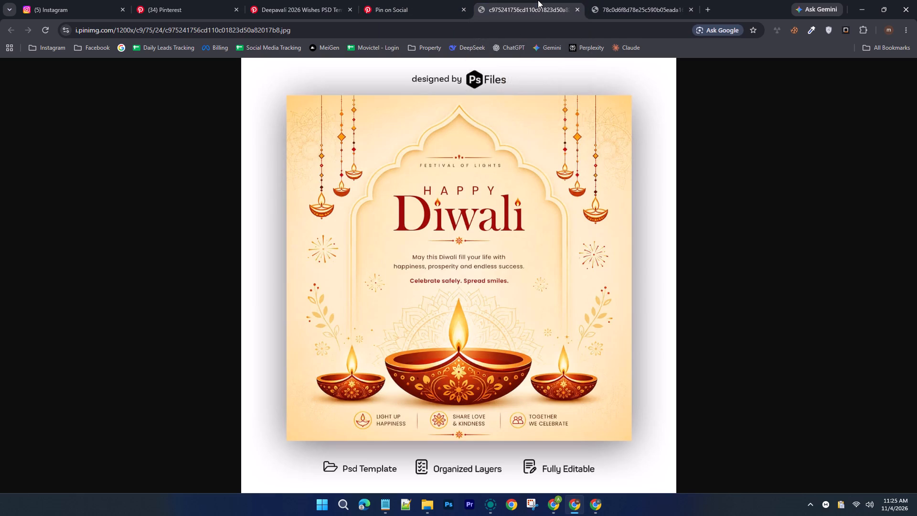
# Return to the Aashpriya Happy Diwali pin and open its poster image in a new tab.
pyautogui.click(395, 0)
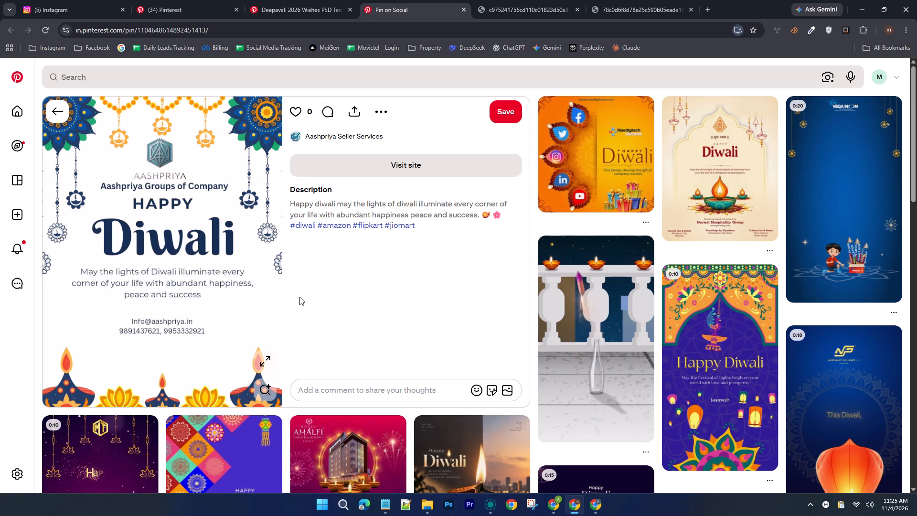
pyautogui.rightClick(156, 168)
pyautogui.click(195, 189)
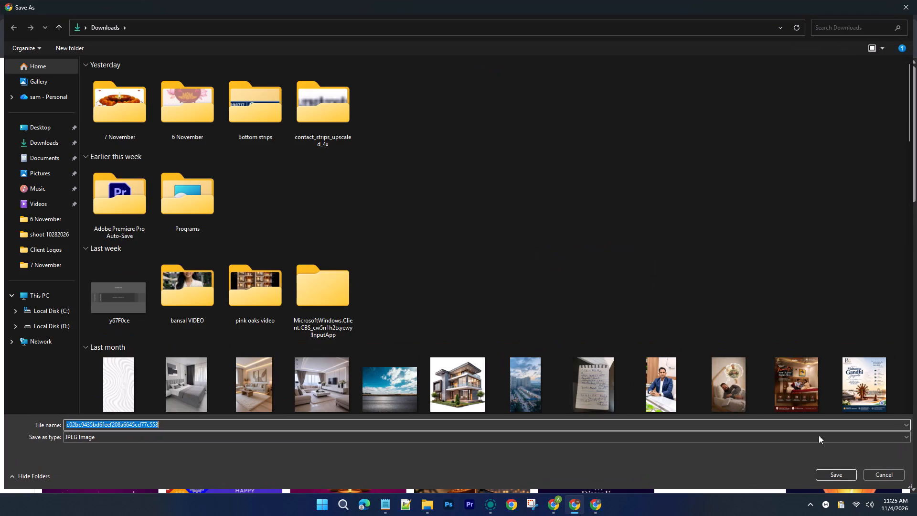
pyautogui.click(883, 474)
pyautogui.rightClick(169, 133)
pyautogui.click(199, 150)
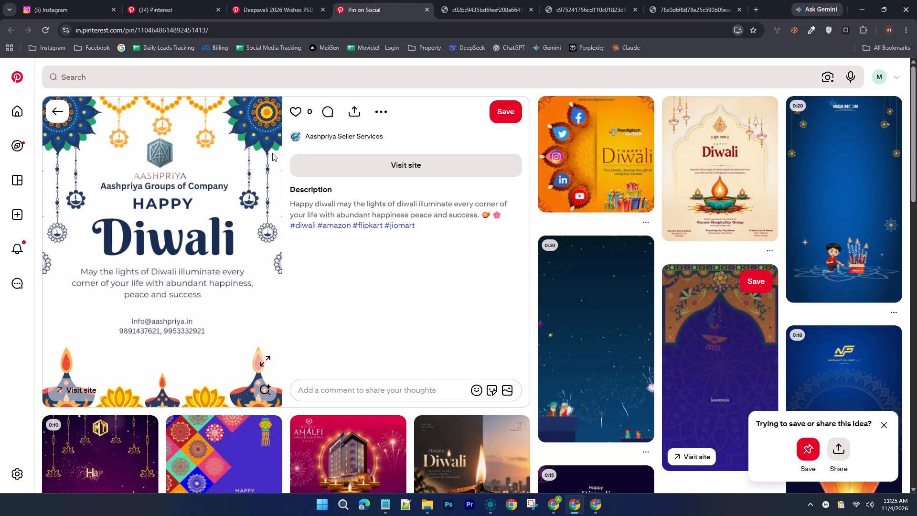
# Place the Diwali Celebration image's tab directly after the Aashpriya image's tab and compare the three collected designs.
pyautogui.click(538, 0)
pyautogui.click(577, 0)
pyautogui.moveTo(677, 0); pyautogui.dragTo(584, 0)
pyautogui.click(512, 0)
pyautogui.click(575, 0)
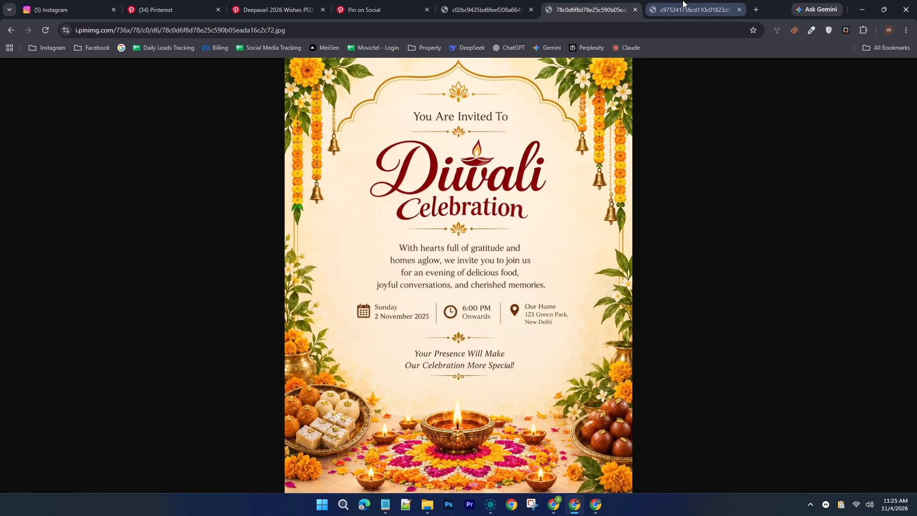
pyautogui.click(682, 0)
pyautogui.click(521, 0)
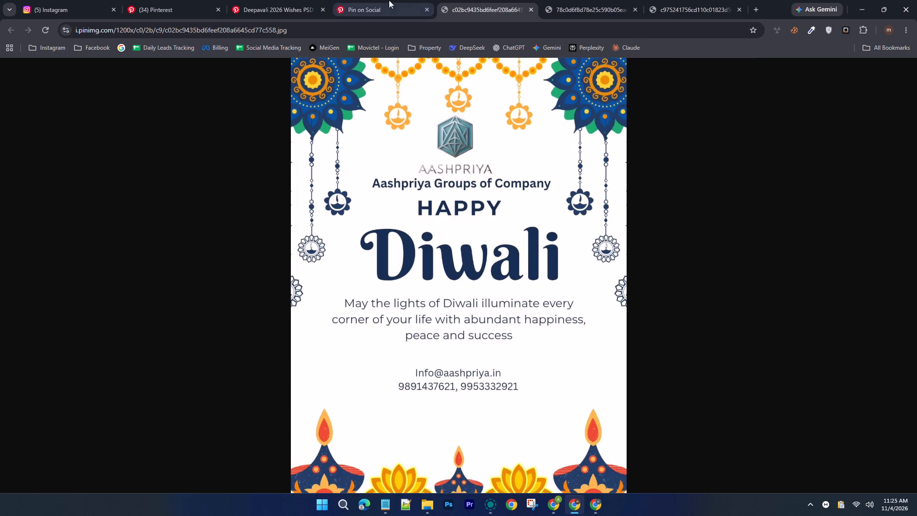
# From the Aashpriya pin, open the Risedigitech Happy Diwali pin with social media icons and look over its related pins.
pyautogui.click(383, 0)
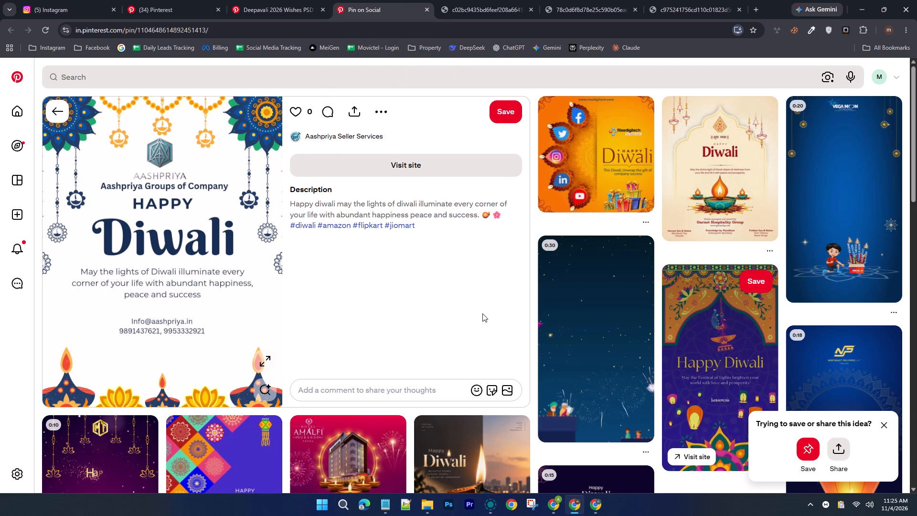
pyautogui.rightClick(561, 137)
pyautogui.click(570, 142)
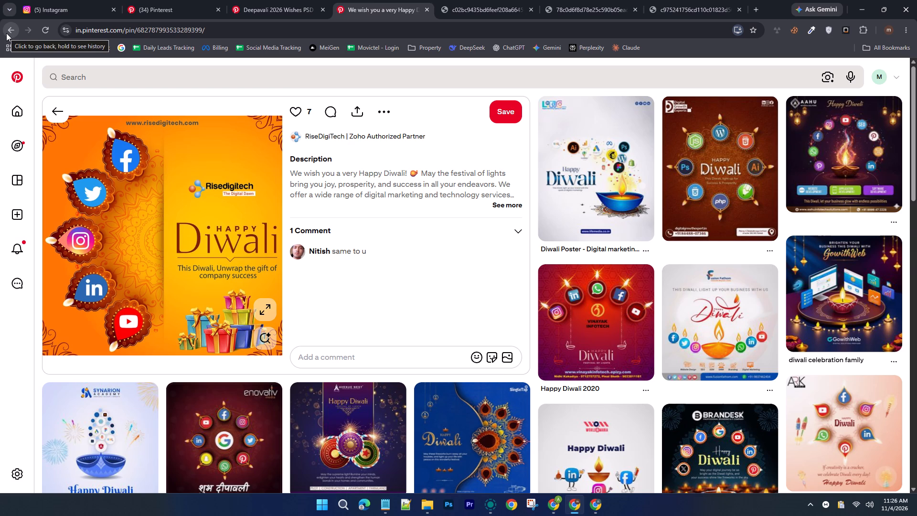
pyautogui.scroll(-4, 417, 155)
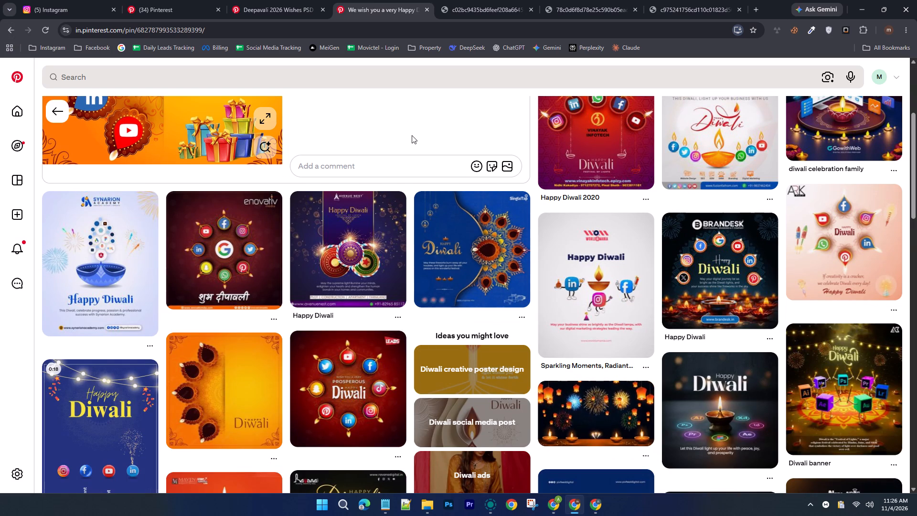
pyautogui.scroll(6, 412, 135)
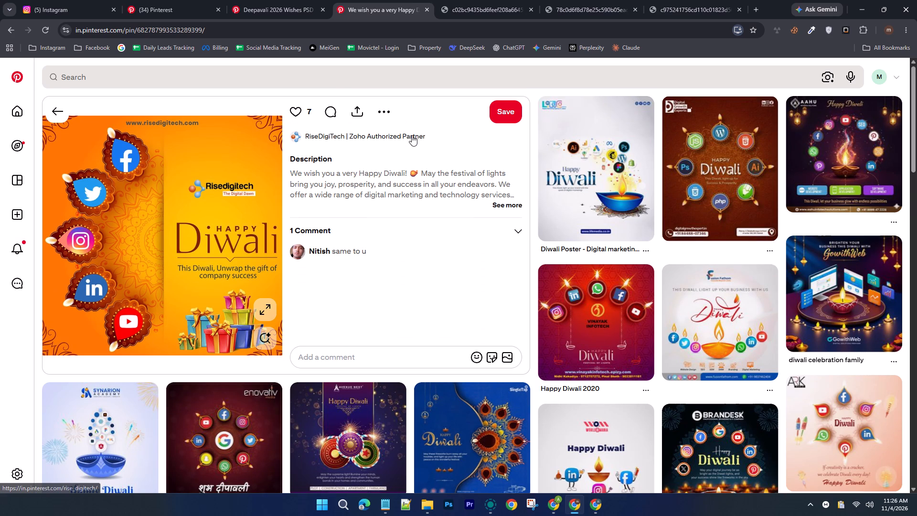
pyautogui.scroll(-4, 412, 135)
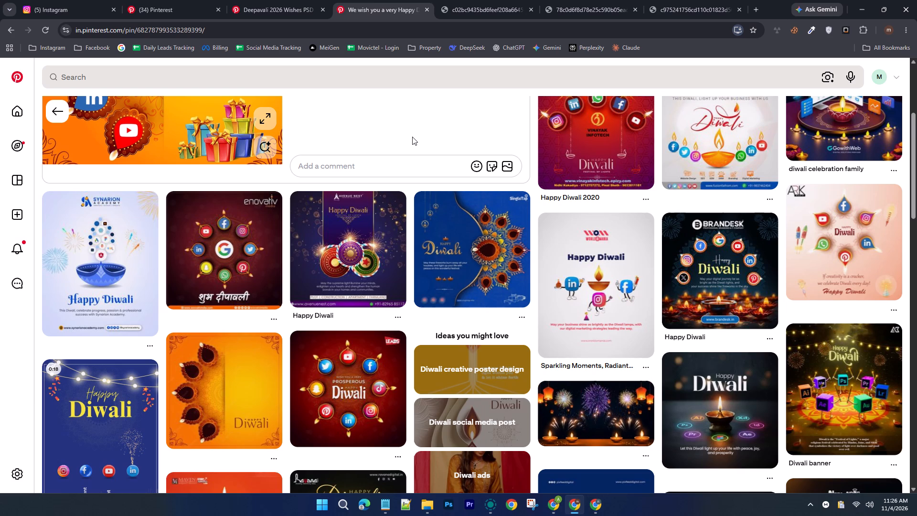
# Open the Synarion Academy Happy Diwali pin in a new tab and look further through the related pins.
pyautogui.rightClick(104, 257)
pyautogui.click(123, 269)
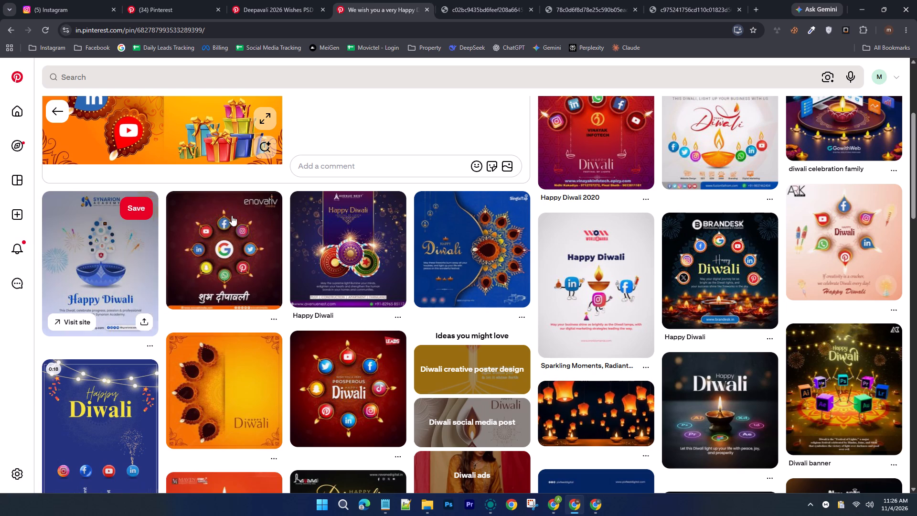
pyautogui.scroll(-4, 421, 91)
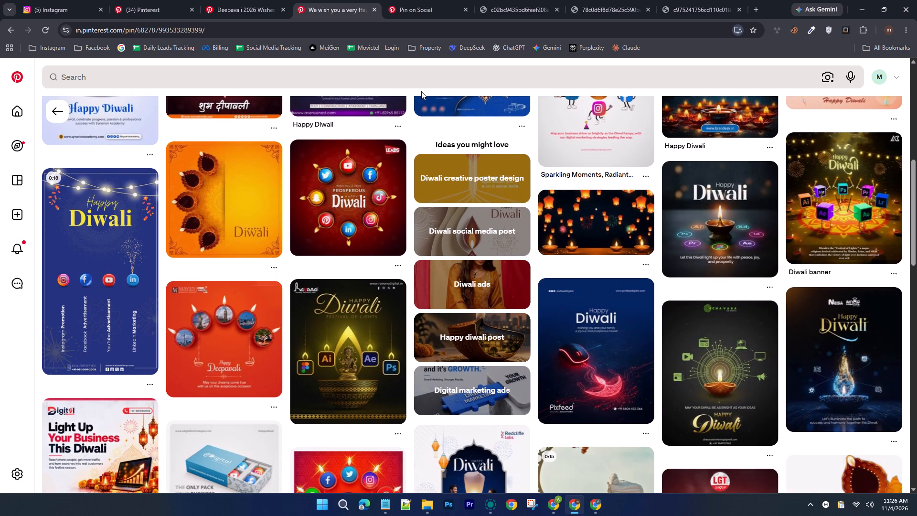
# Return to the Aashpriya Happy Diwali pin and open the related Amalfi Happy Diwali pin with the building in a new tab.
pyautogui.click(12, 37)
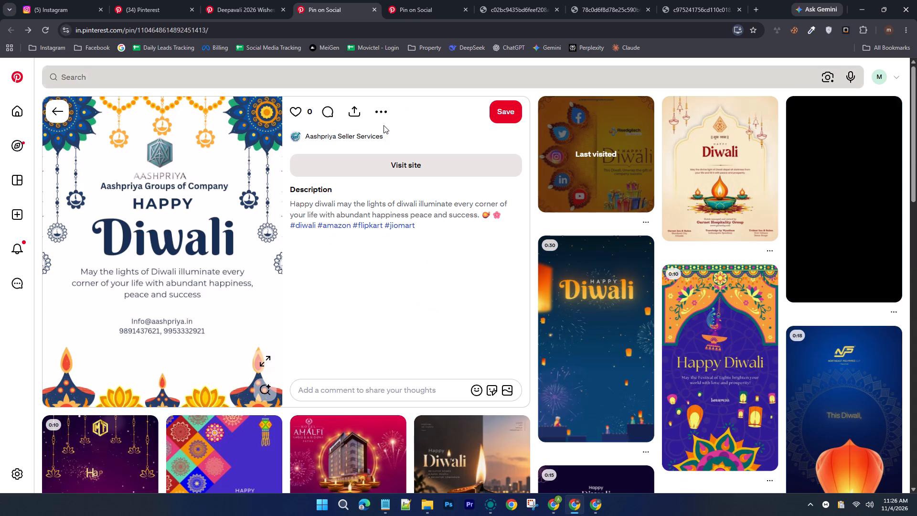
pyautogui.scroll(-4, 424, 284)
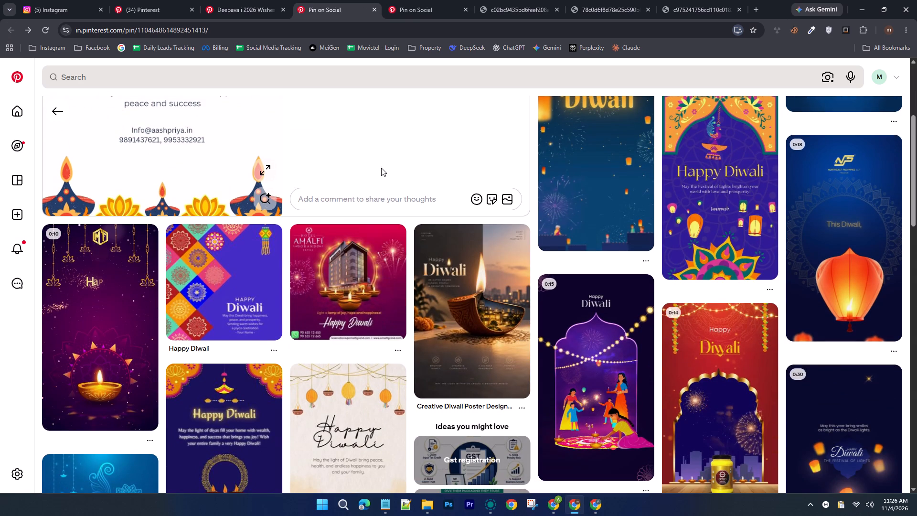
pyautogui.scroll(-2, 381, 168)
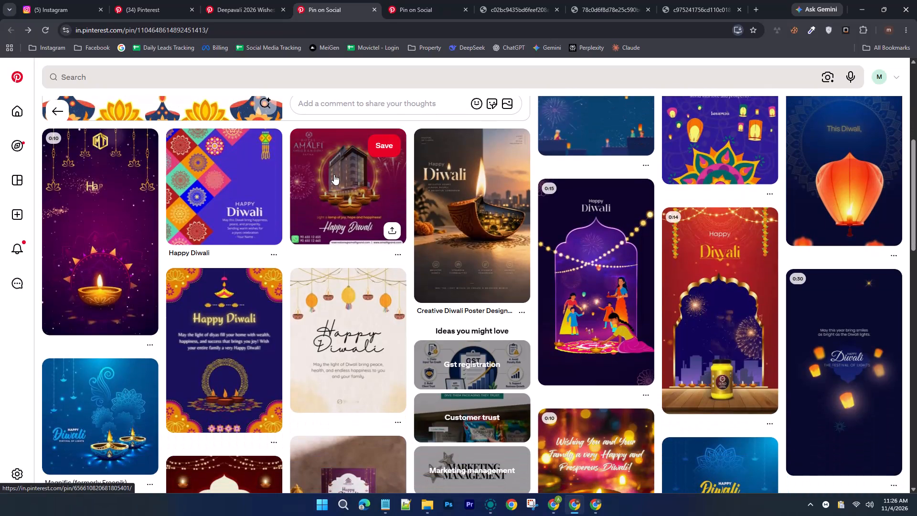
pyautogui.rightClick(341, 166)
pyautogui.click(365, 180)
# Look further through the Aashpriya pin's related pins for other Diwali poster designs, finishing back at the pin itself.
pyautogui.scroll(-3, 365, 180)
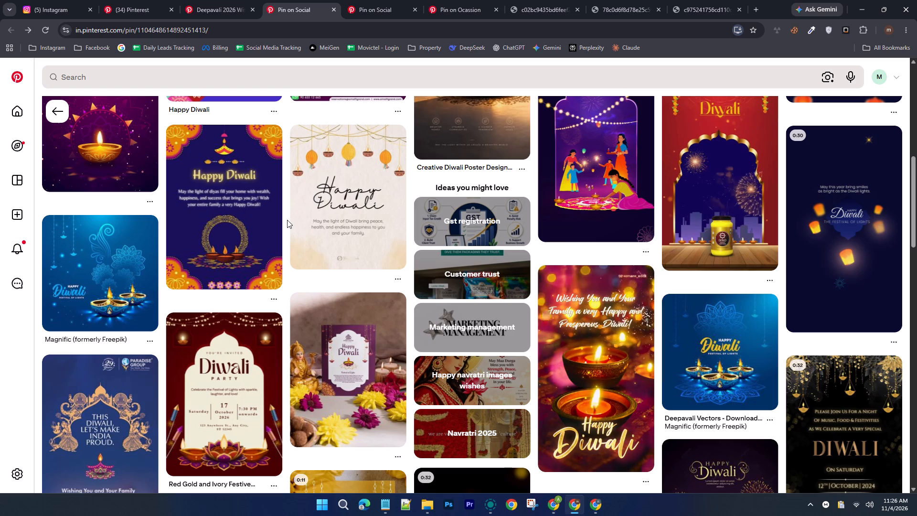
pyautogui.scroll(-1, 287, 220)
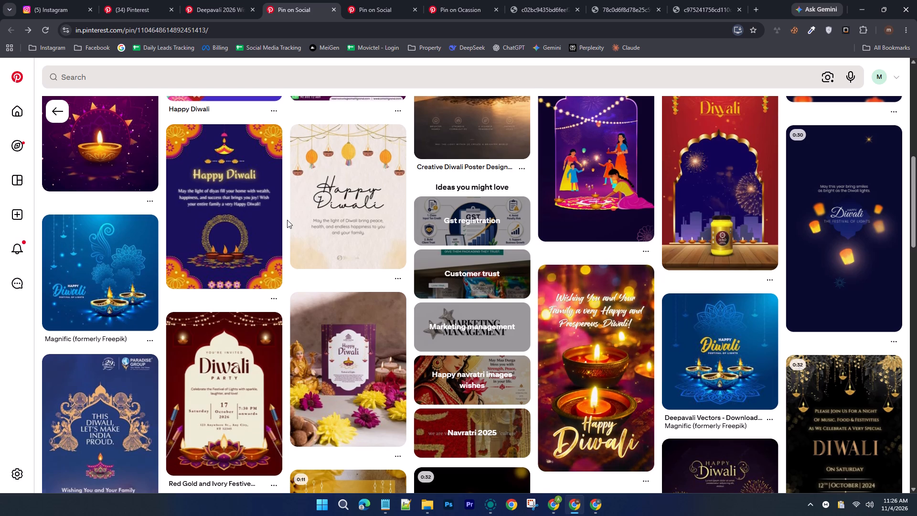
pyautogui.scroll(-1, 287, 220)
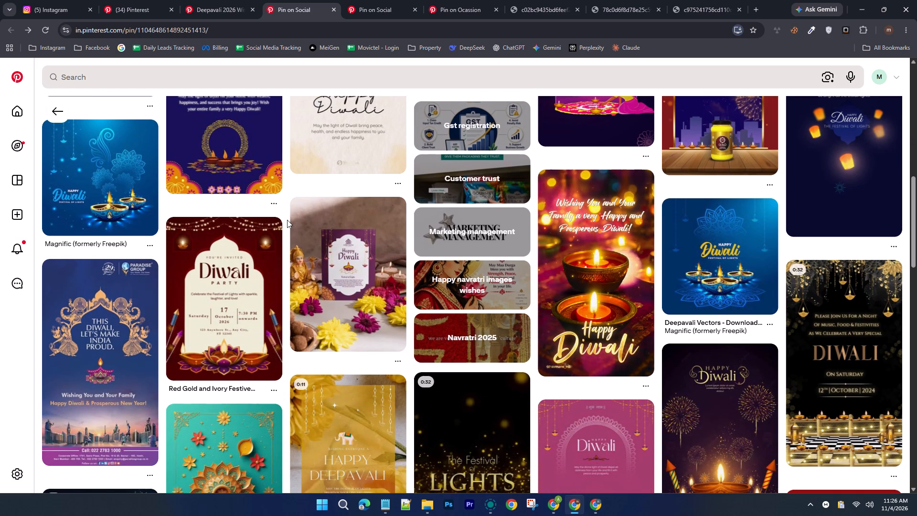
pyautogui.scroll(-4, 287, 220)
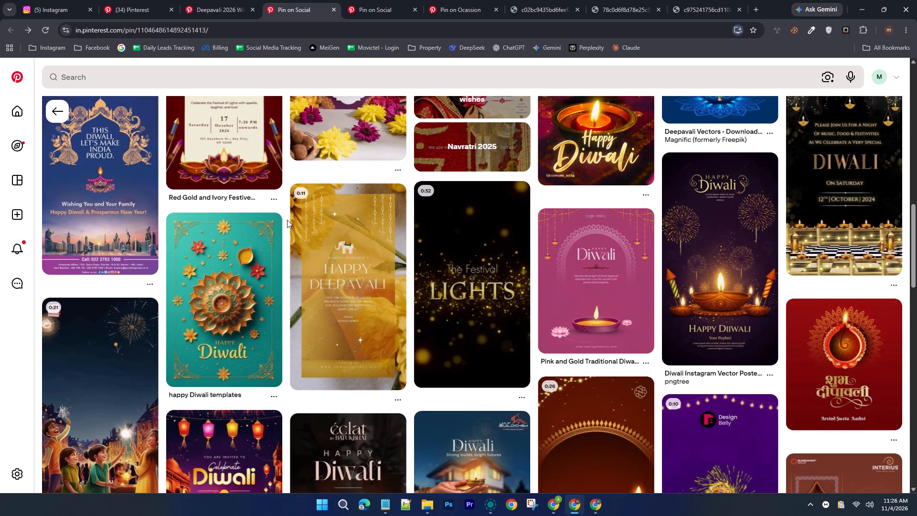
pyautogui.scroll(-4, 287, 220)
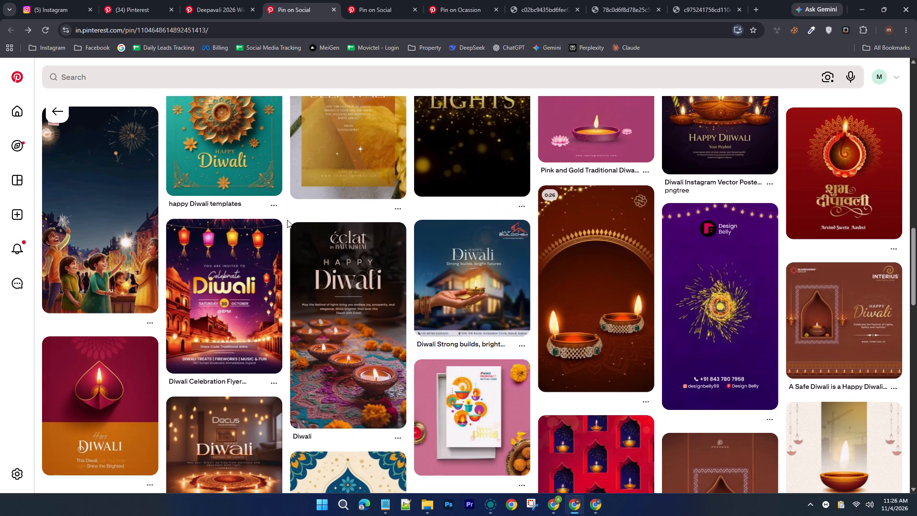
pyautogui.scroll(-4, 287, 220)
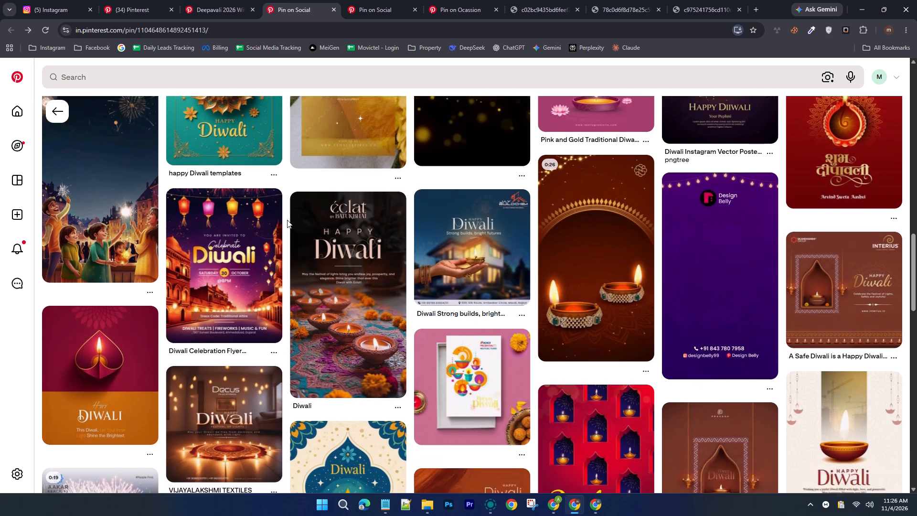
pyautogui.scroll(-4, 287, 220)
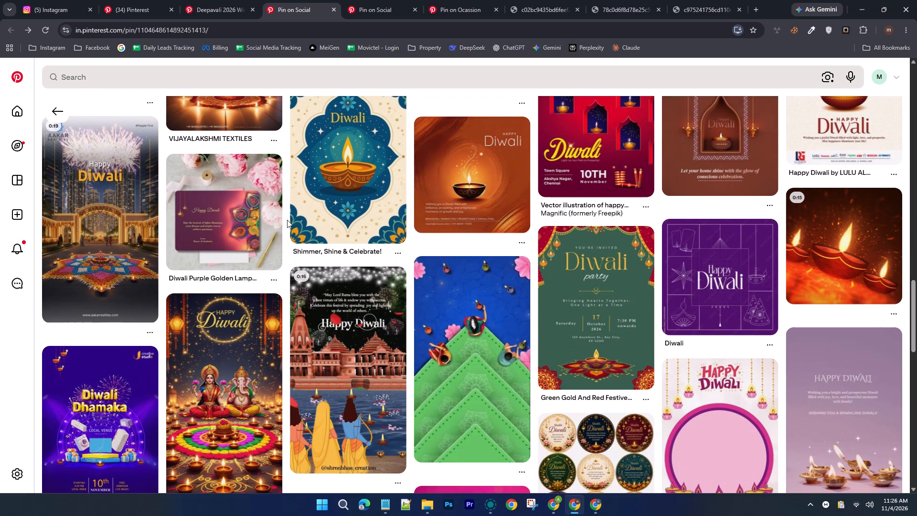
pyautogui.scroll(-3, 287, 220)
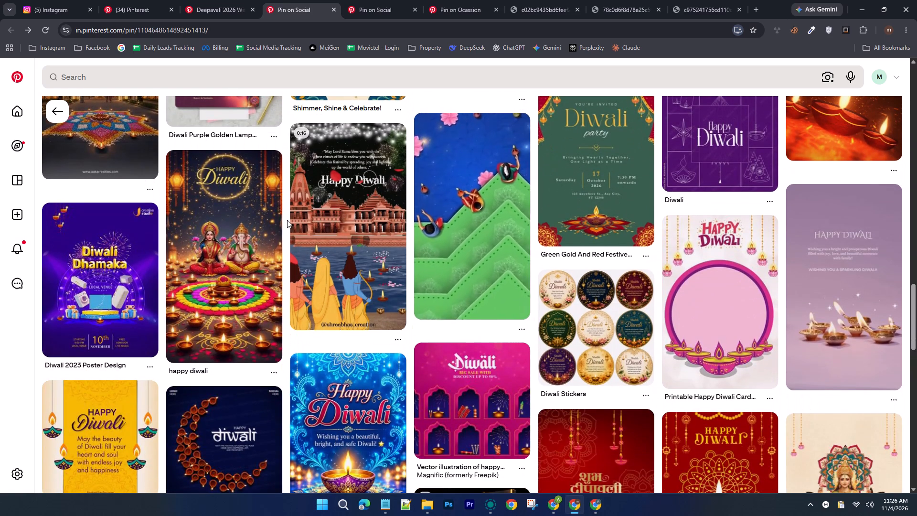
pyautogui.scroll(-4, 287, 220)
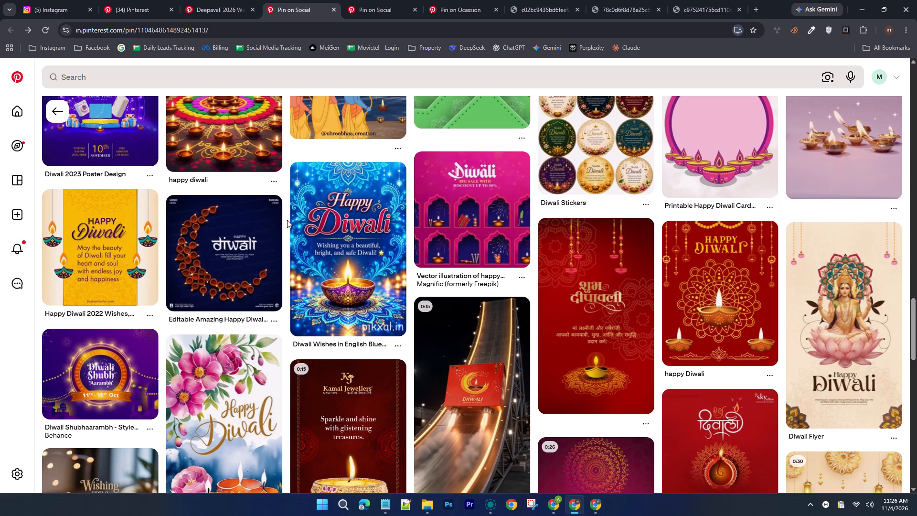
pyautogui.scroll(-4, 287, 220)
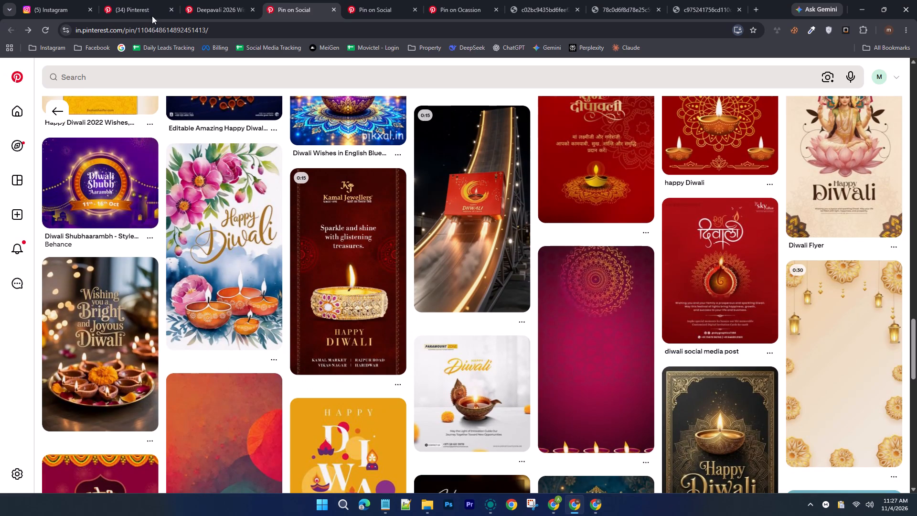
pyautogui.moveTo(914, 322); pyautogui.dragTo(911, 81)
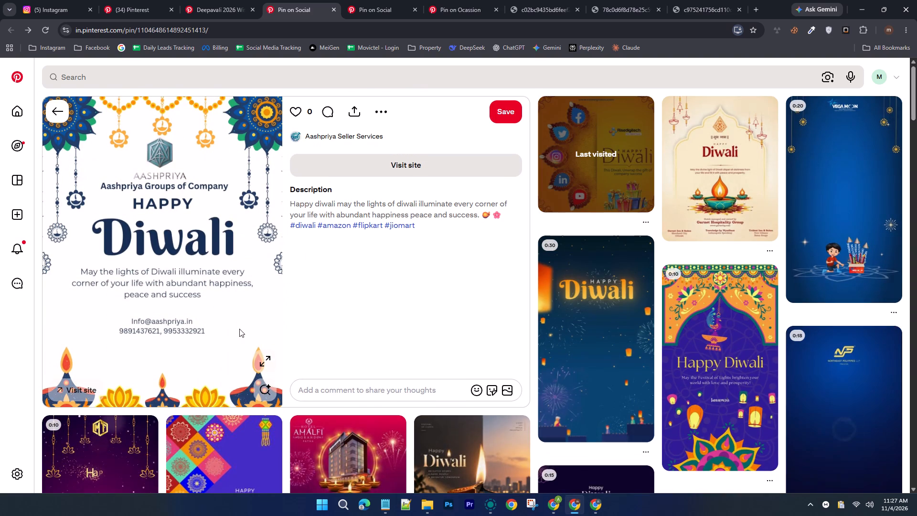
# Search Pinterest for the suggested phrase "diwali real estate creative".
pyautogui.click(68, 71)
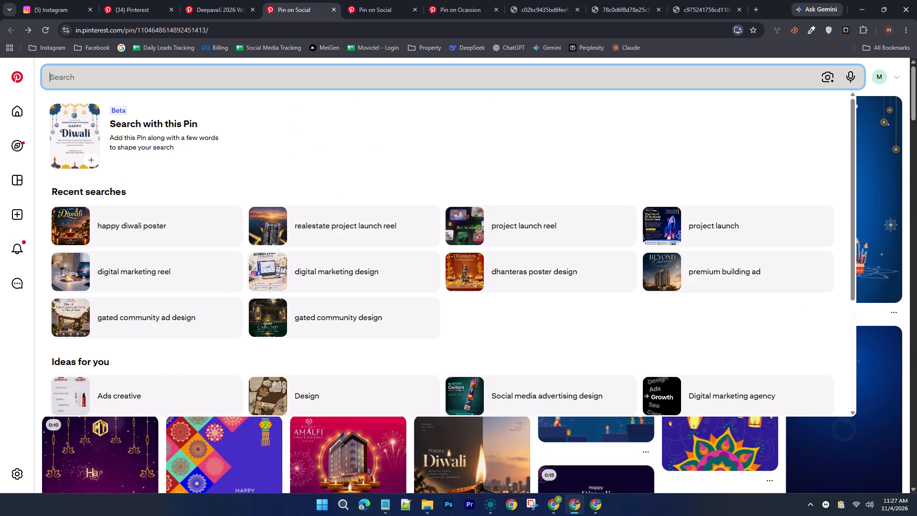
pyautogui.write('dowa;o')
pyautogui.press('space')
pyautogui.hotkey('ctrl', 'a')
pyautogui.press('d')
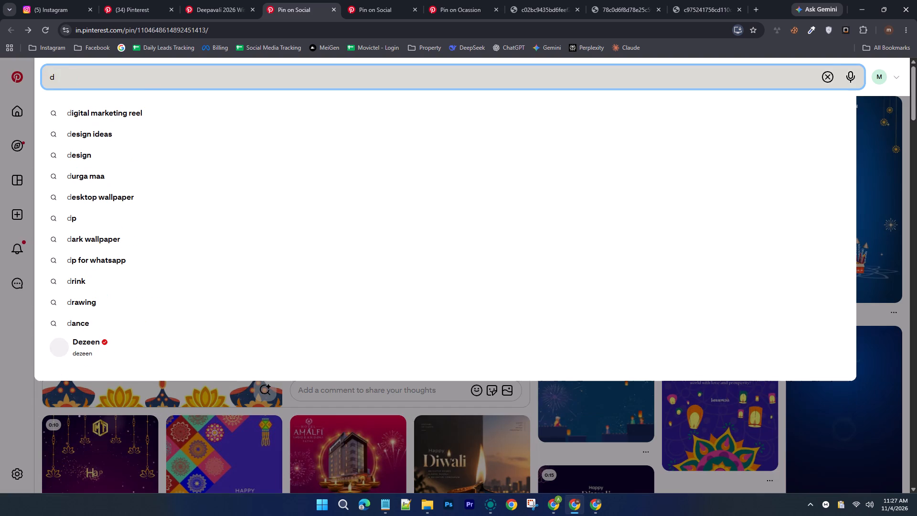
pyautogui.write('iwali real')
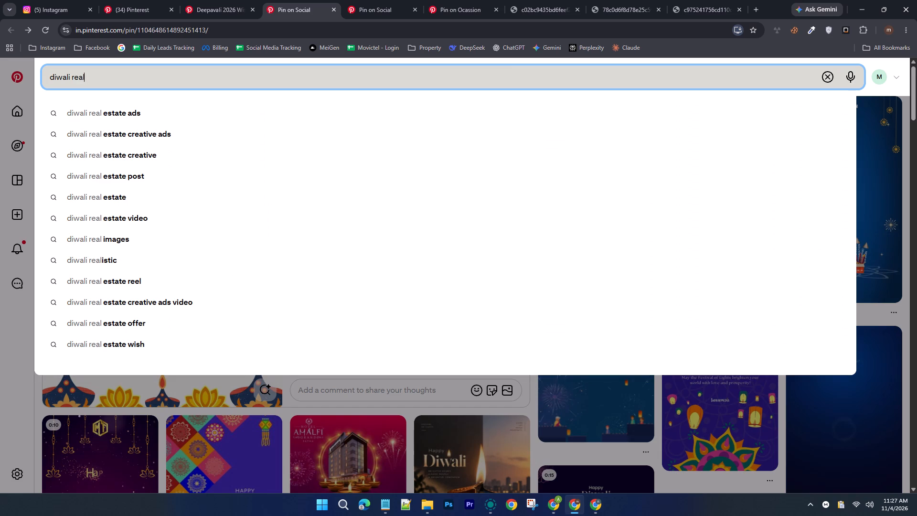
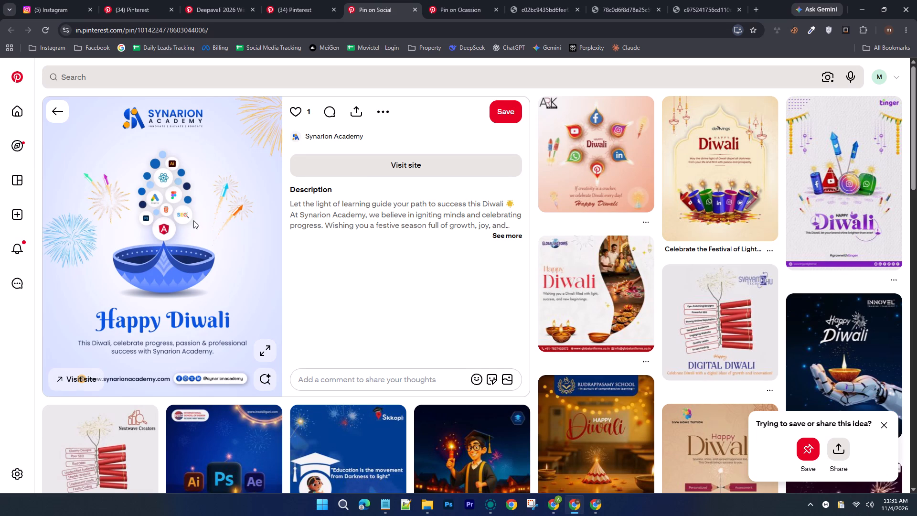
pyautogui.click(701, 0)
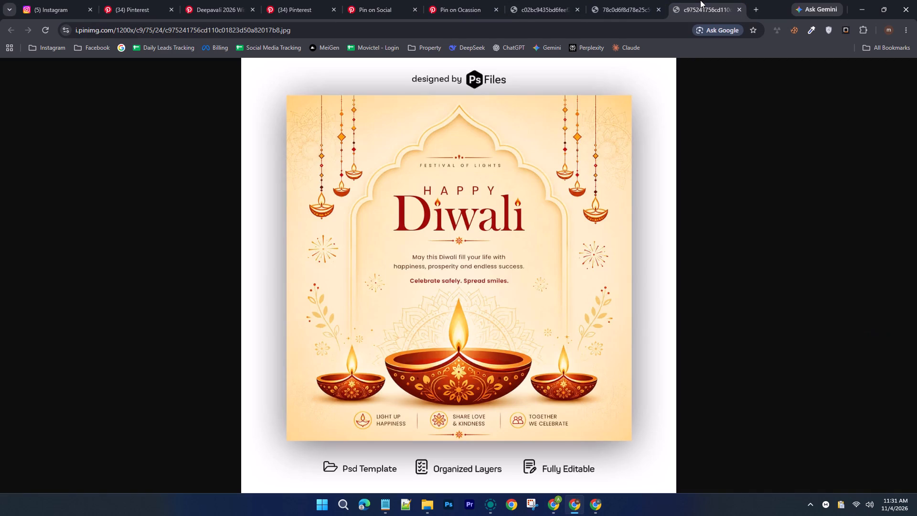
pyautogui.click(613, 0)
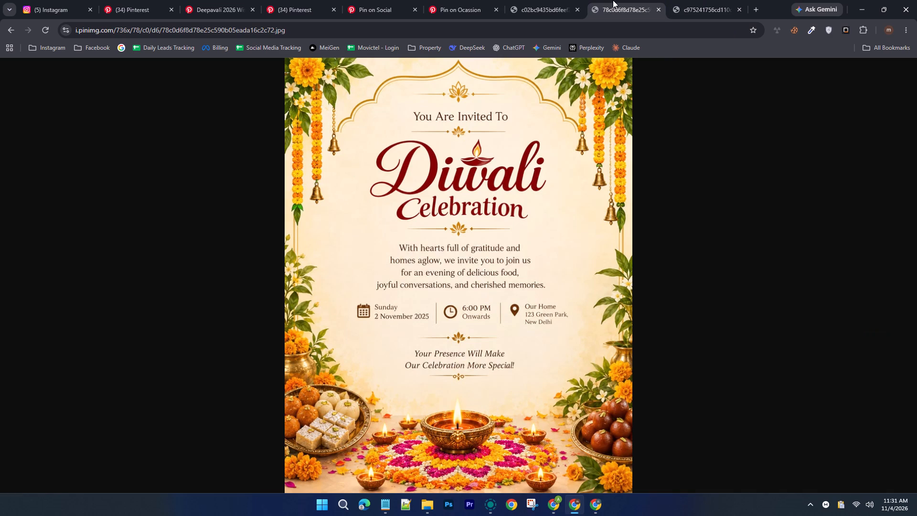
pyautogui.click(556, 0)
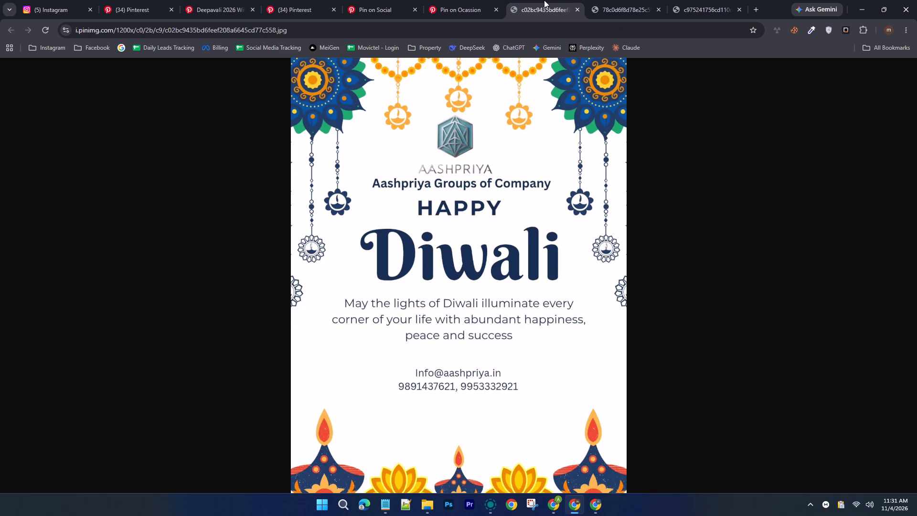
pyautogui.click(485, 0)
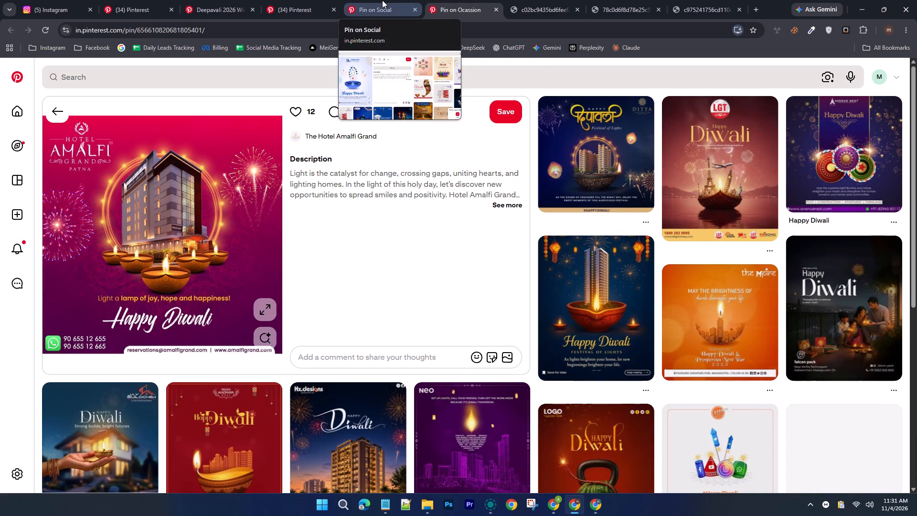
pyautogui.click(382, 0)
pyautogui.click(332, 0)
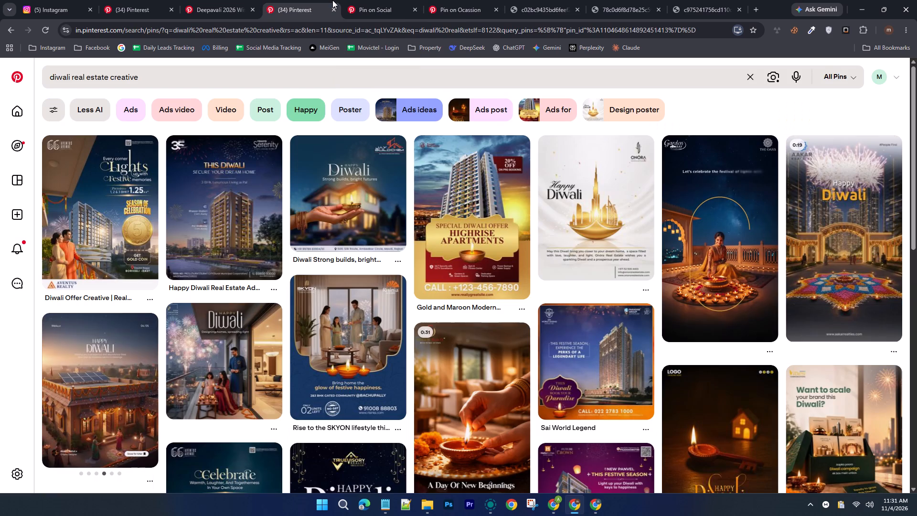
pyautogui.click(251, 0)
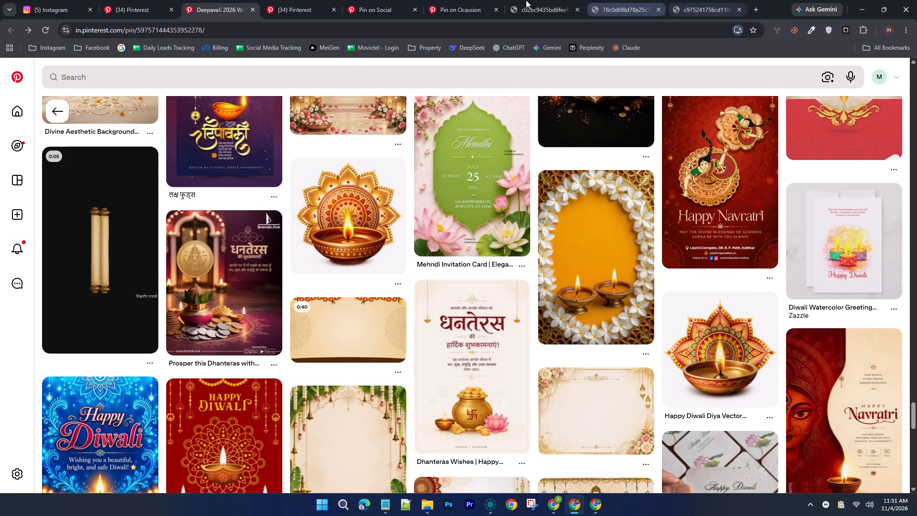
pyautogui.click(520, 0)
pyautogui.click(605, 0)
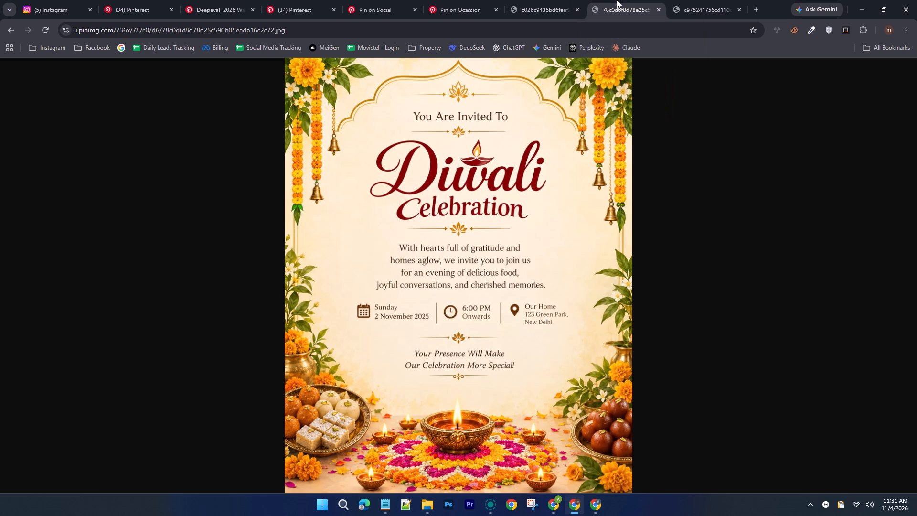
pyautogui.click(557, 0)
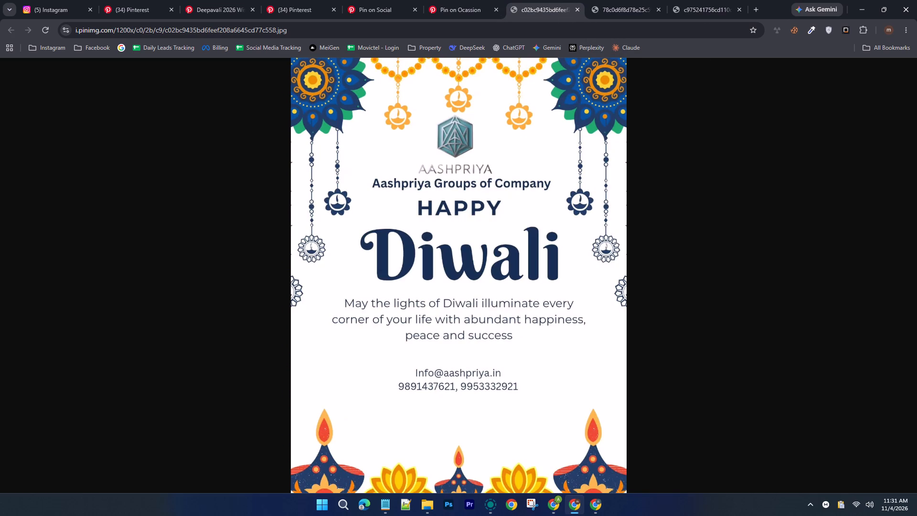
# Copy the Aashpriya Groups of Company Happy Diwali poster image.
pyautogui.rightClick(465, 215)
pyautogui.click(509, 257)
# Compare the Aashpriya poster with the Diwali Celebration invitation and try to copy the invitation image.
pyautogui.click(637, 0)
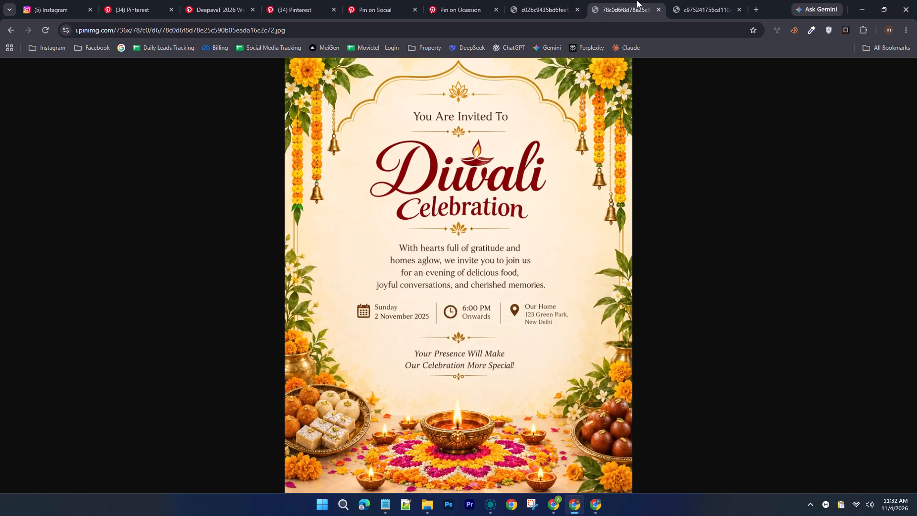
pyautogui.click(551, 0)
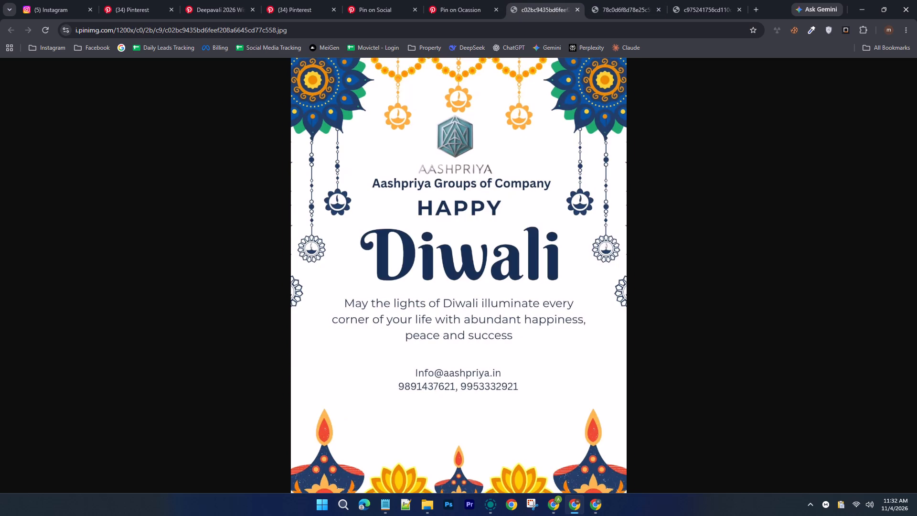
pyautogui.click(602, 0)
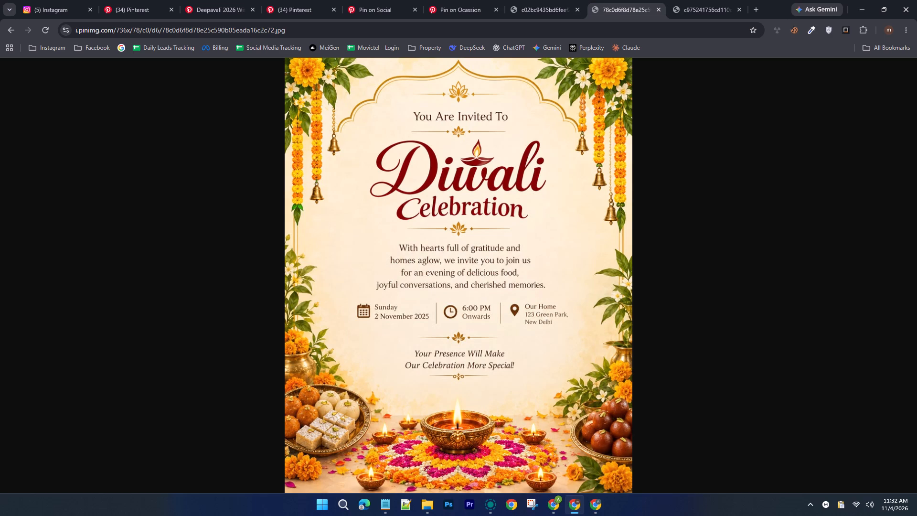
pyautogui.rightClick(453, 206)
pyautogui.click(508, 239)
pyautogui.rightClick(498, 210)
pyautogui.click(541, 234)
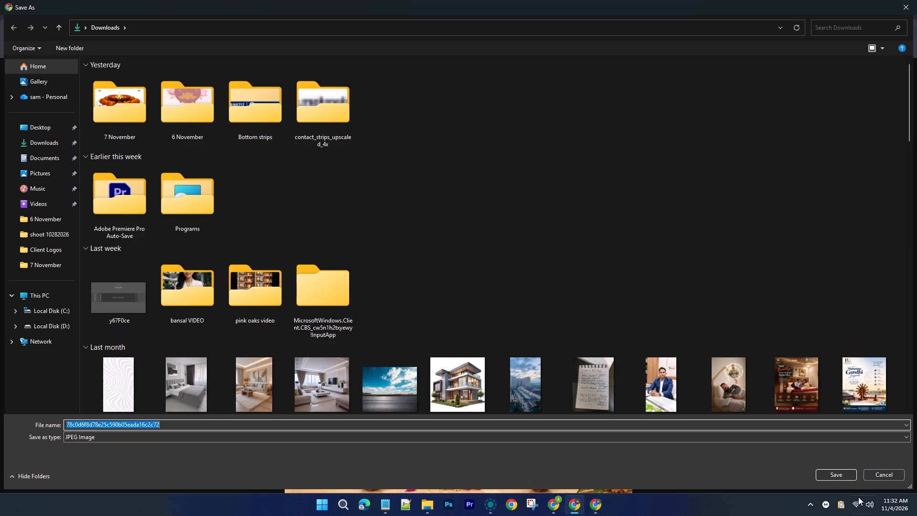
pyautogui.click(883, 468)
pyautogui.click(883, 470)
pyautogui.rightClick(520, 197)
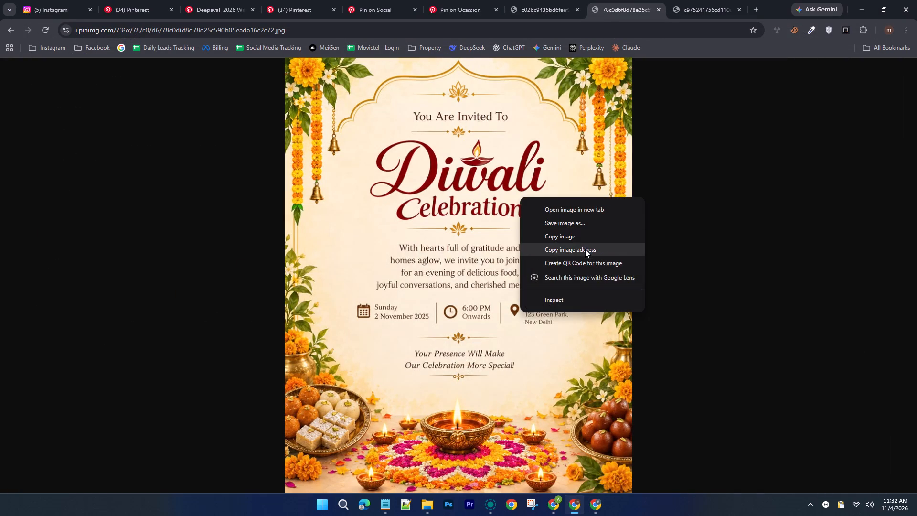
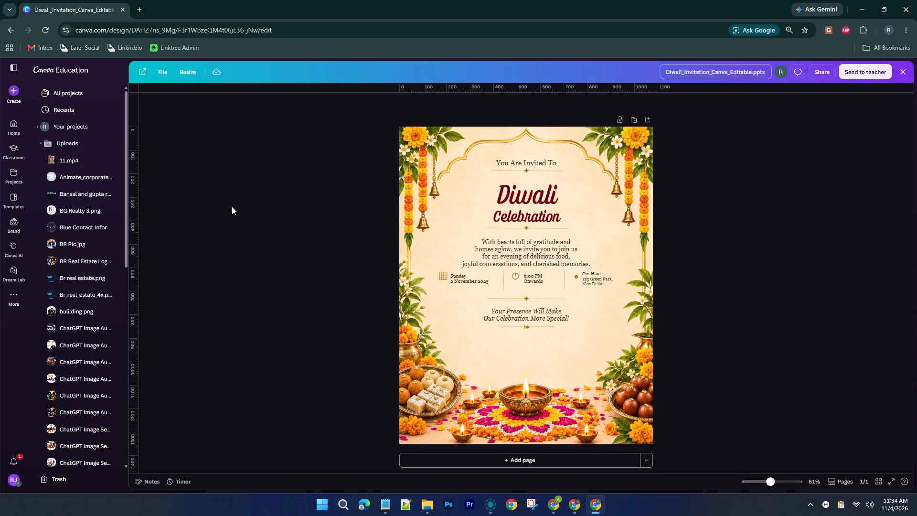
# Delete the "You Are Invited To" heading and the "Celebration" text.
pyautogui.click(526, 163)
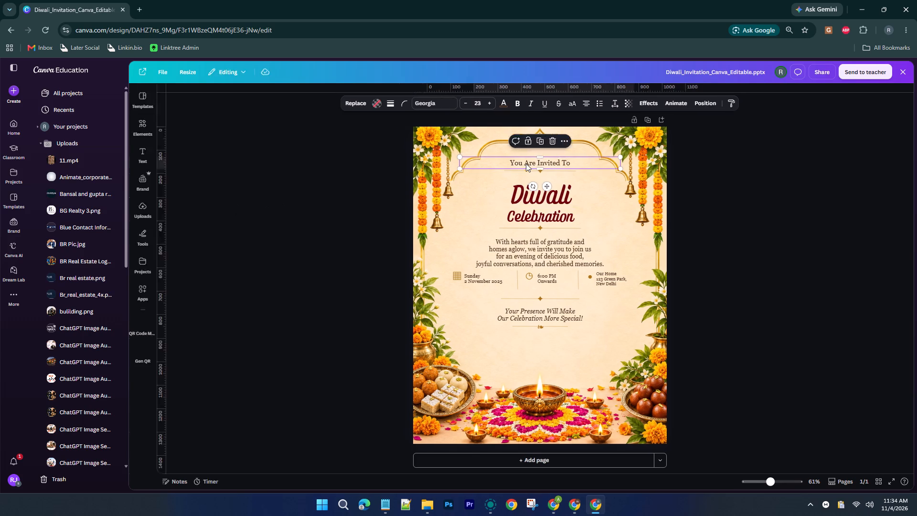
pyautogui.press('Delete')
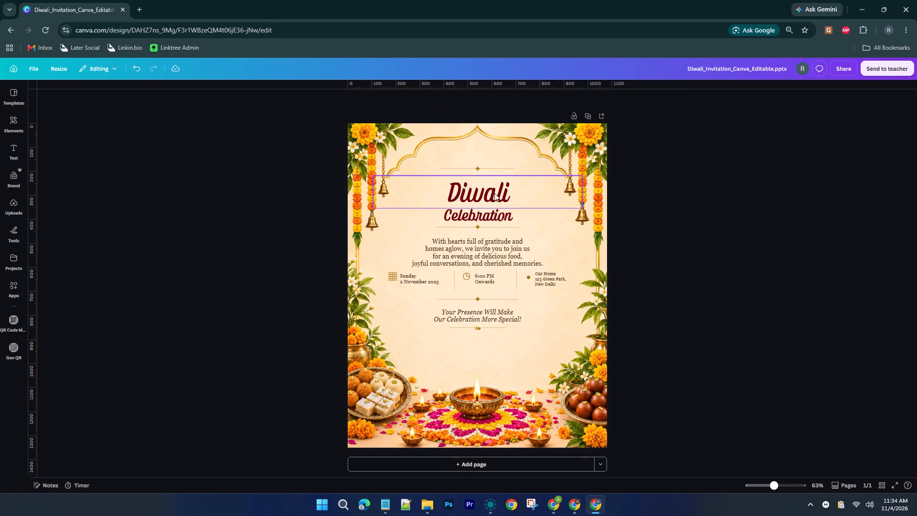
pyautogui.click(477, 214)
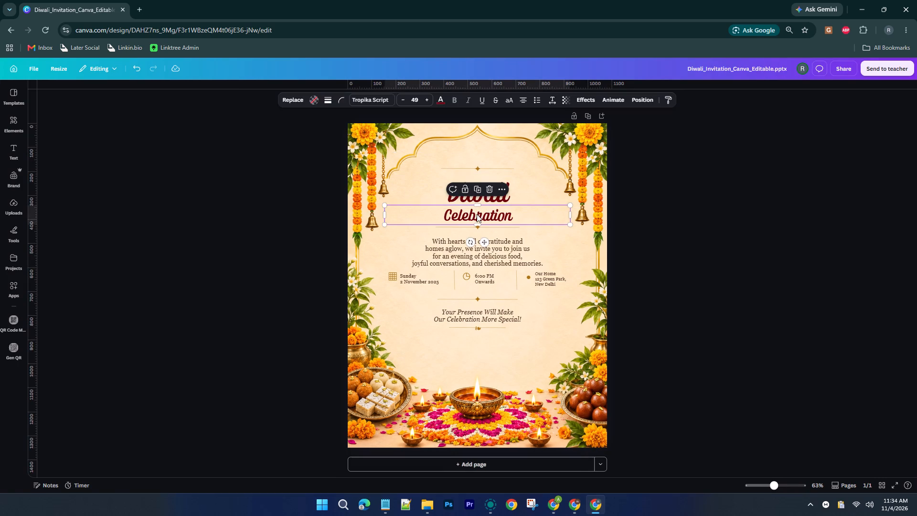
pyautogui.press('Delete')
# Change the "Diwali" title to read "Happy Diwali" on a single line.
pyautogui.click(477, 201)
pyautogui.doubleClick(452, 192)
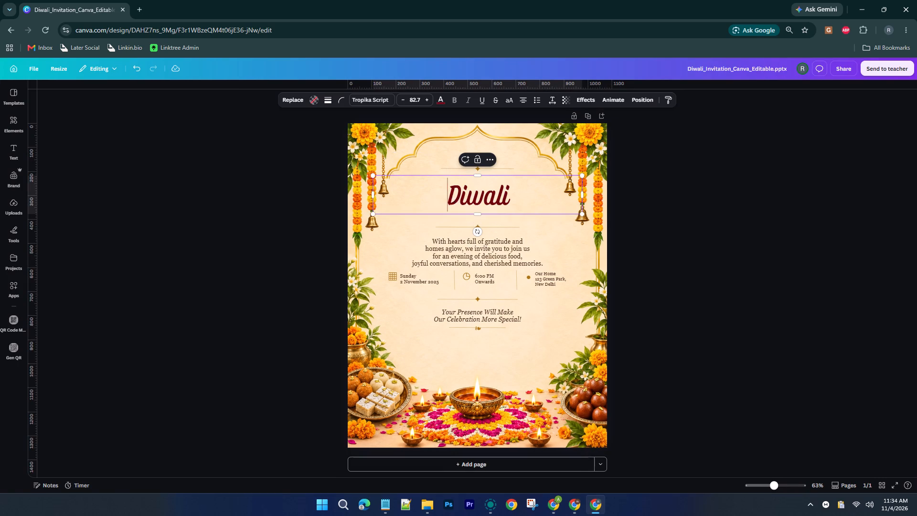
pyautogui.press('Left')
pyautogui.press('Return')
pyautogui.click(452, 192)
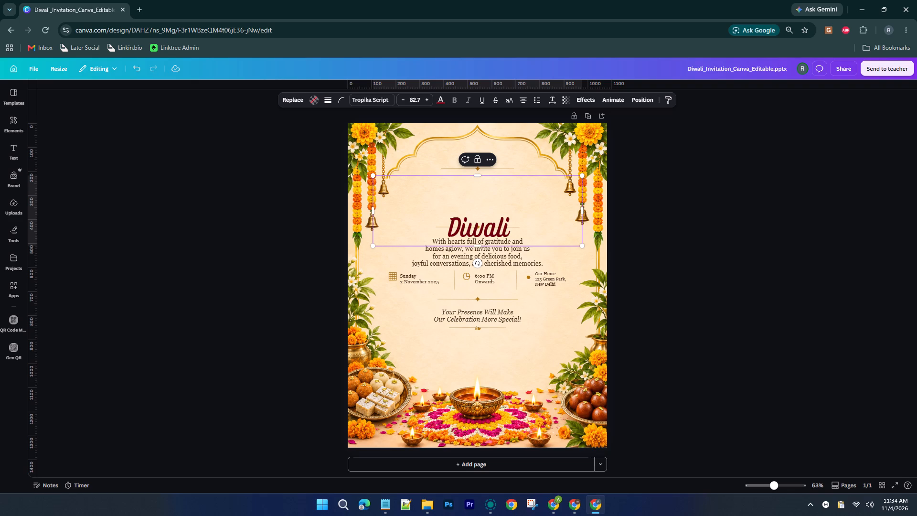
pyautogui.write('Hapy')
pyautogui.press('BackSpace')
pyautogui.write('py')
pyautogui.press('BackSpace')
pyautogui.press('BackSpace')
pyautogui.press('BackSpace')
pyautogui.press('BackSpace')
pyautogui.write('APPY')
pyautogui.press('BackSpace')
pyautogui.press('BackSpace')
pyautogui.press('BackSpace')
pyautogui.press('BackSpace')
pyautogui.write('appy')
pyautogui.press('Right')
pyautogui.press('BackSpace')
pyautogui.press('space')
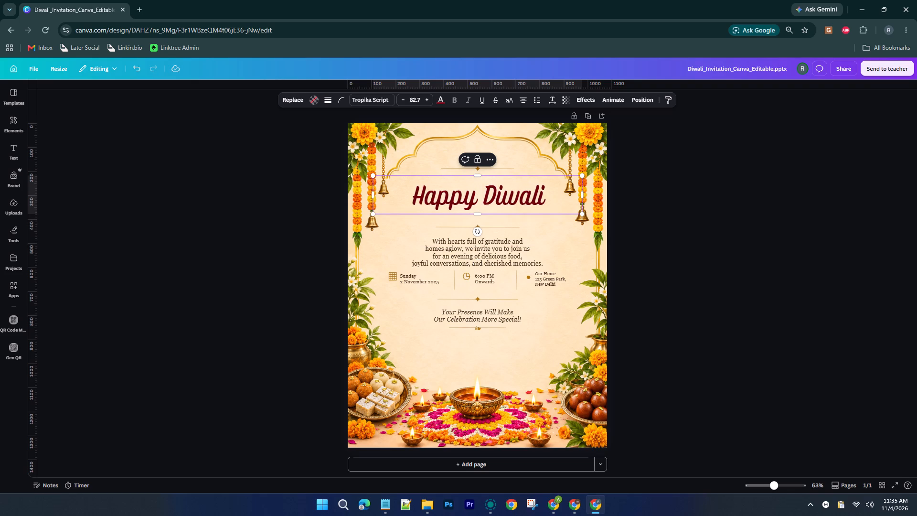
pyautogui.click(706, 243)
# Increase the "Happy Diwali" title's font size to 111.
pyautogui.click(517, 203)
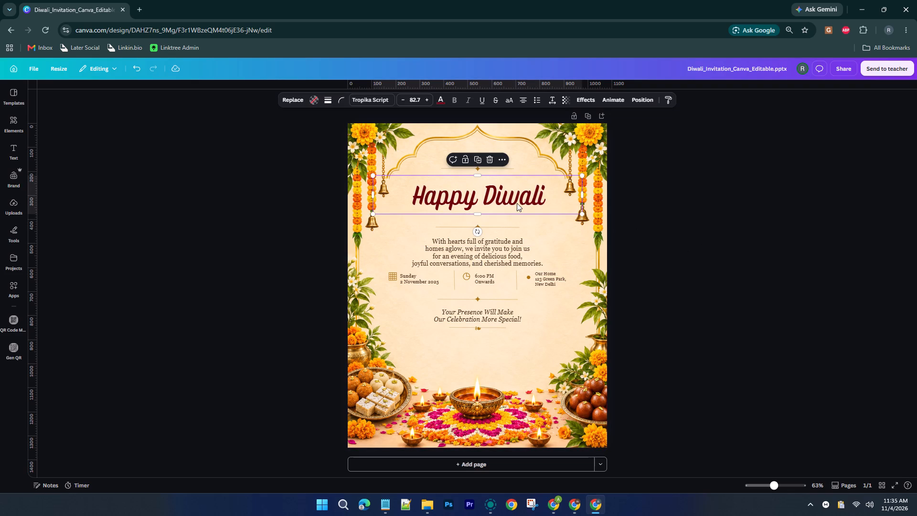
pyautogui.click(409, 101)
pyautogui.write('90')
pyautogui.press('Return')
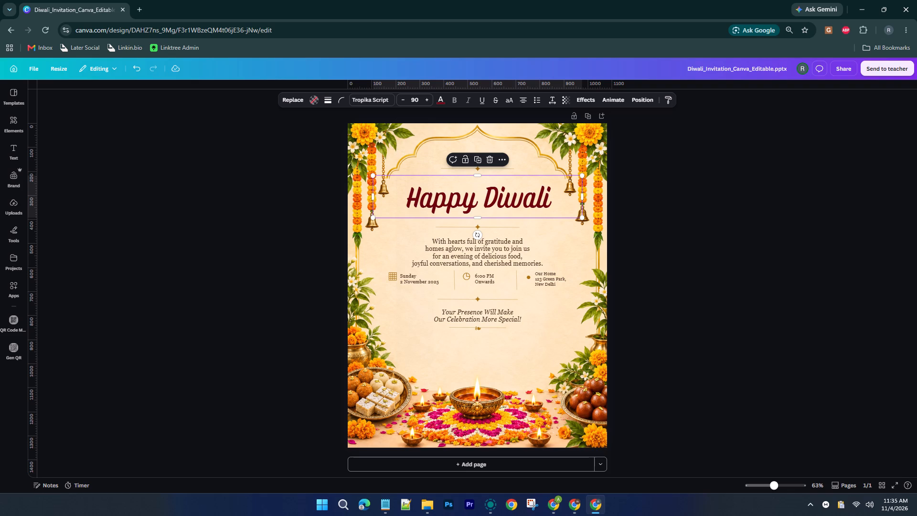
pyautogui.tripleClick(424, 100)
pyautogui.tripleClick(424, 100)
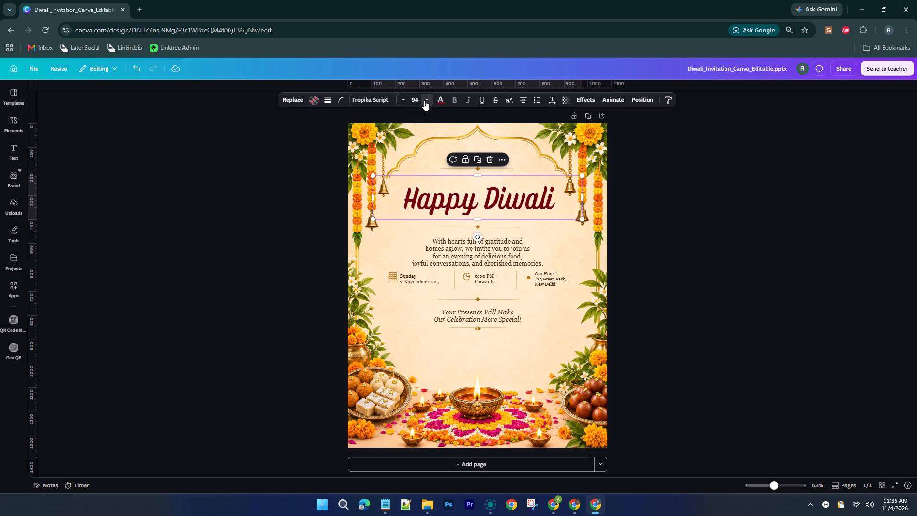
pyautogui.tripleClick(424, 100)
pyautogui.doubleClick(424, 100)
pyautogui.tripleClick(424, 100)
pyautogui.tripleClick(424, 100)
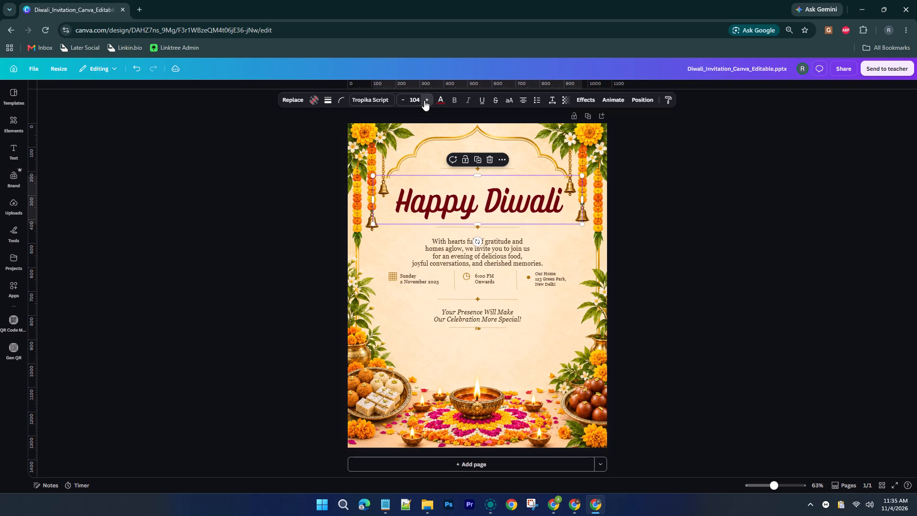
pyautogui.tripleClick(424, 100)
pyautogui.click(424, 100)
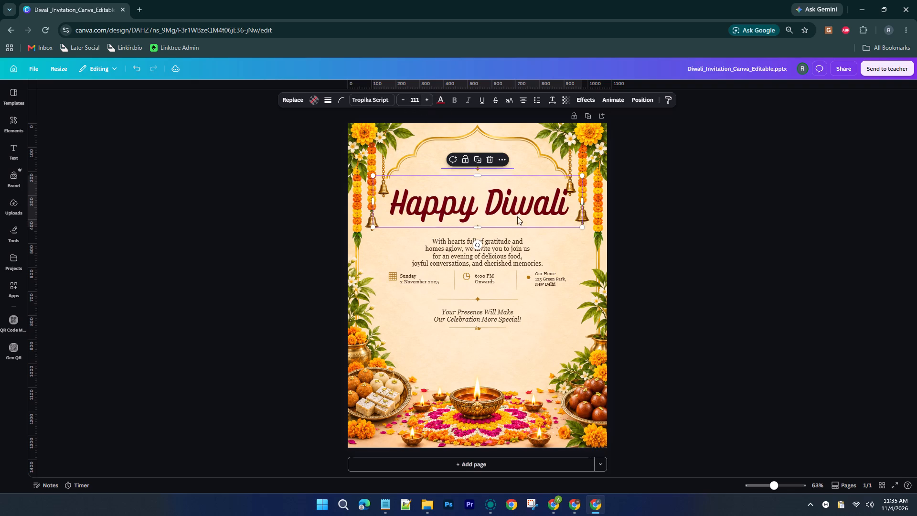
pyautogui.click(711, 258)
# Delete the event's date, time and venue texts together with their calendar, clock and location icons.
pyautogui.click(432, 283)
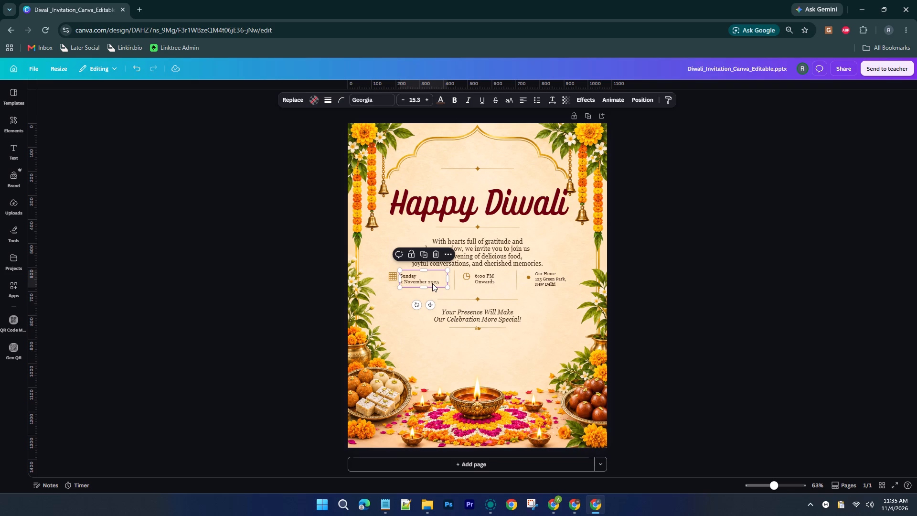
pyautogui.press('Delete')
pyautogui.click(395, 279)
pyautogui.press('Delete')
pyautogui.click(485, 280)
pyautogui.press('Delete')
pyautogui.click(469, 279)
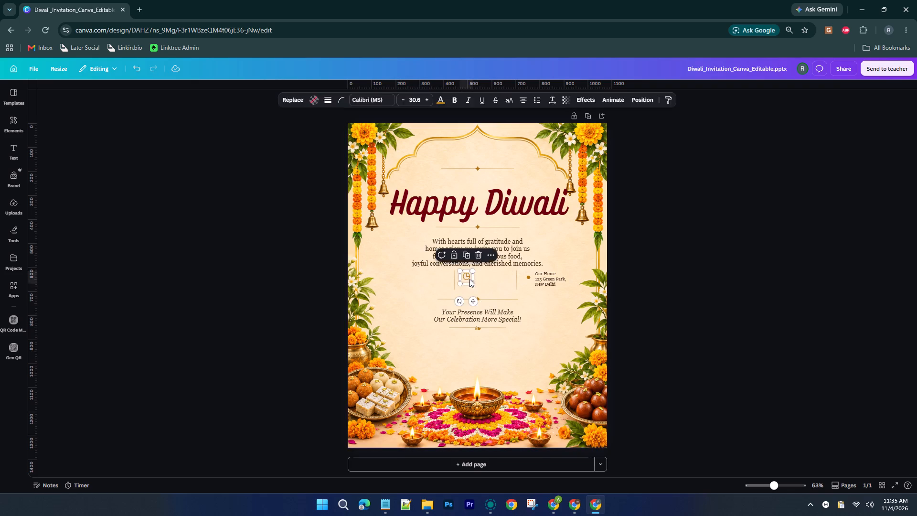
pyautogui.press('Delete')
pyautogui.click(559, 279)
pyautogui.press('Delete')
pyautogui.click(531, 278)
pyautogui.press('Delete')
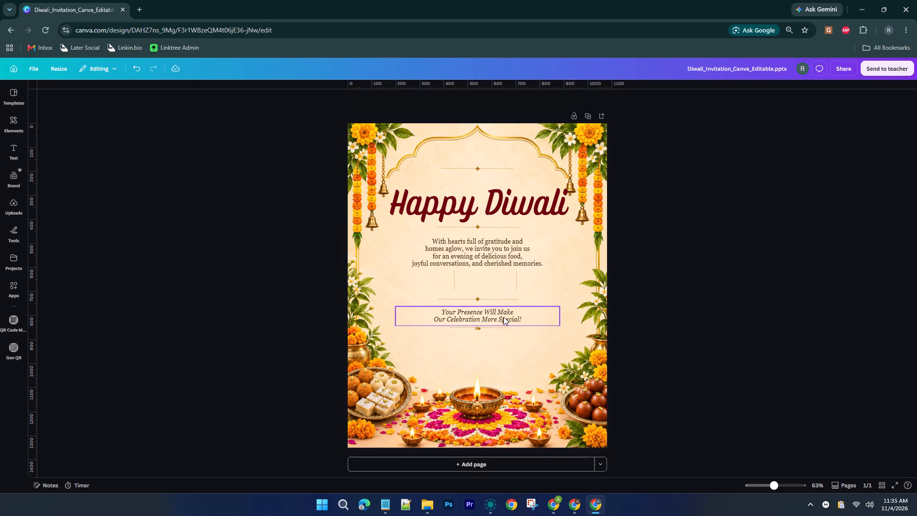
# Delete the "Your Presence Will Make Our Celebration More Special!" line and the invitation paragraph beneath the title.
pyautogui.click(503, 317)
pyautogui.press('Delete')
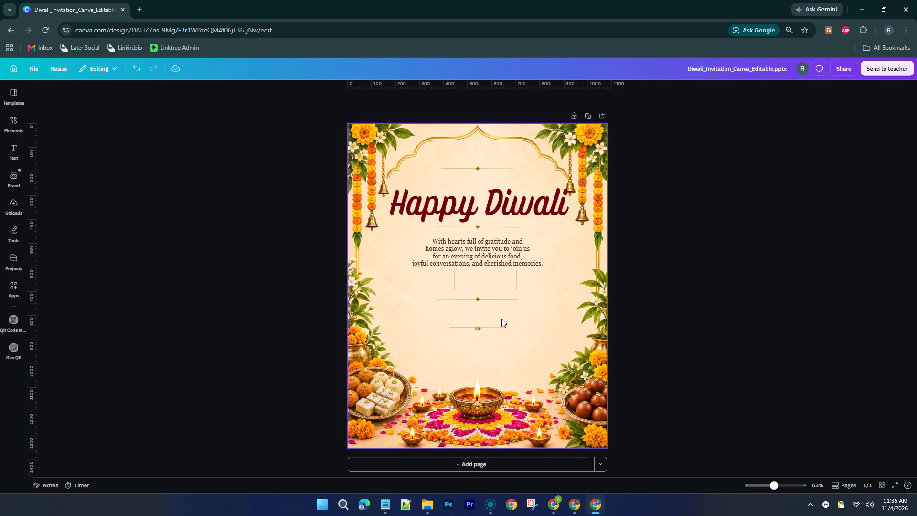
pyautogui.click(484, 246)
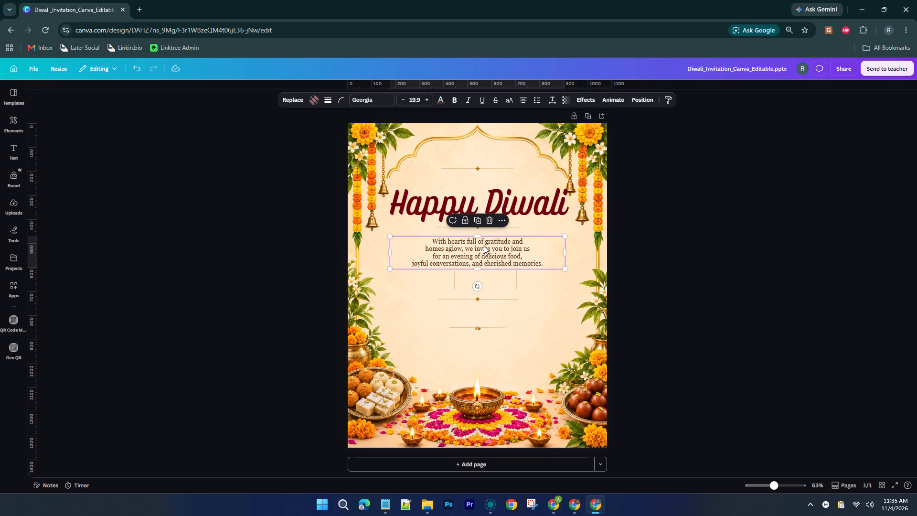
pyautogui.press('Delete')
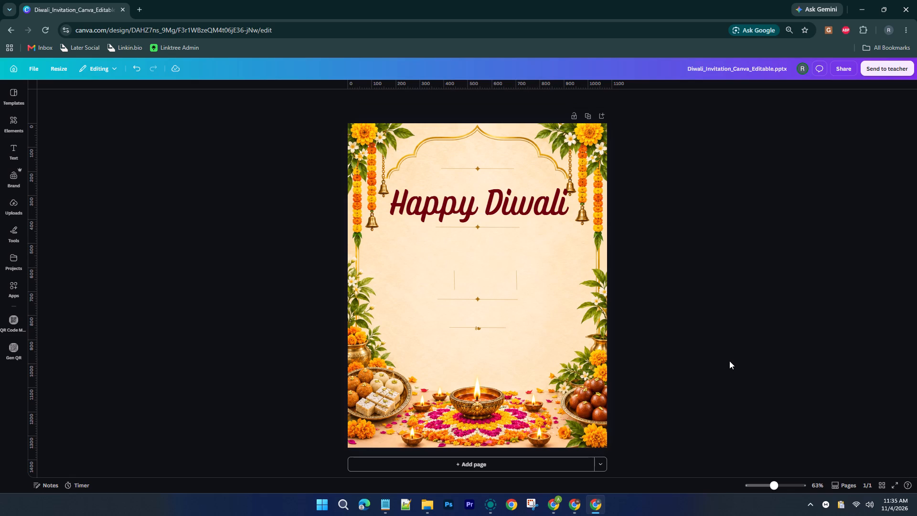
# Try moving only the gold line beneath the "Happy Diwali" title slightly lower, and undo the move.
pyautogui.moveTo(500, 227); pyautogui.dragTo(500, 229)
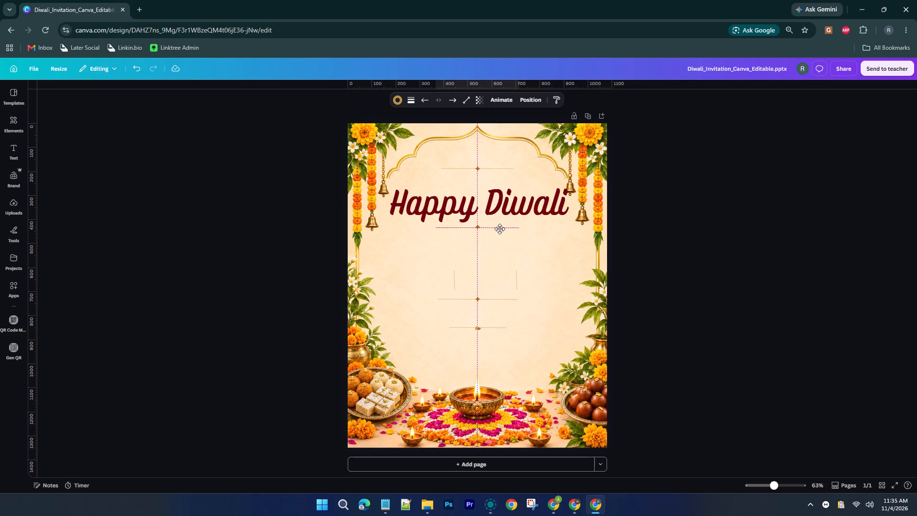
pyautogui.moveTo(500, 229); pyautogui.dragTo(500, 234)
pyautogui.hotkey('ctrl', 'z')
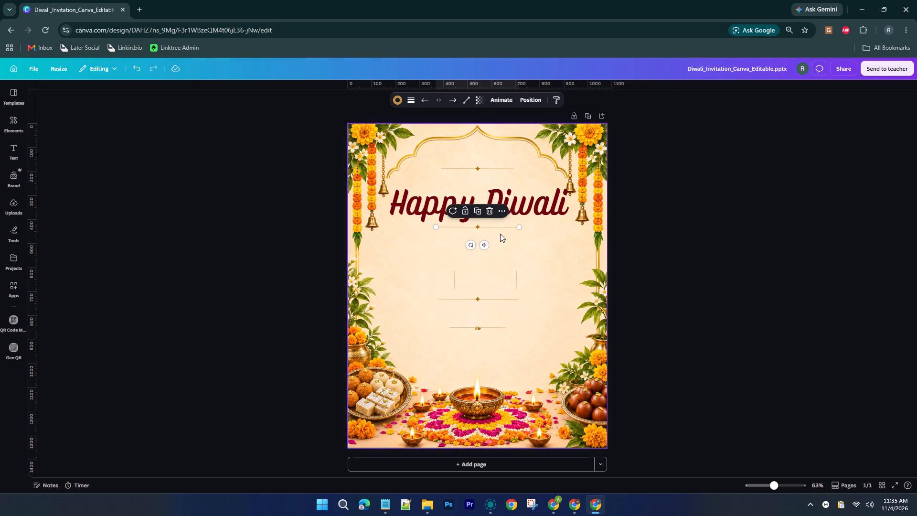
# Group the star ornament with the gold line directly beneath the "Happy Diwali" title.
pyautogui.keyDown('ctrl'); pyautogui.scroll(10, 478, 228); pyautogui.keyUp('ctrl')
pyautogui.keyDown('ctrl'); pyautogui.click(478, 228); pyautogui.keyUp('ctrl')
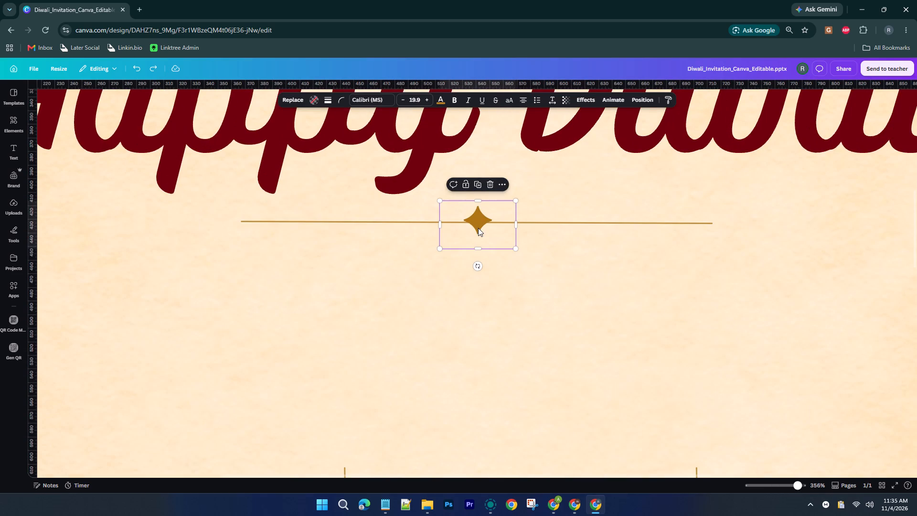
pyautogui.keyDown('shift'); pyautogui.click(410, 221); pyautogui.keyUp('shift')
pyautogui.click(448, 185)
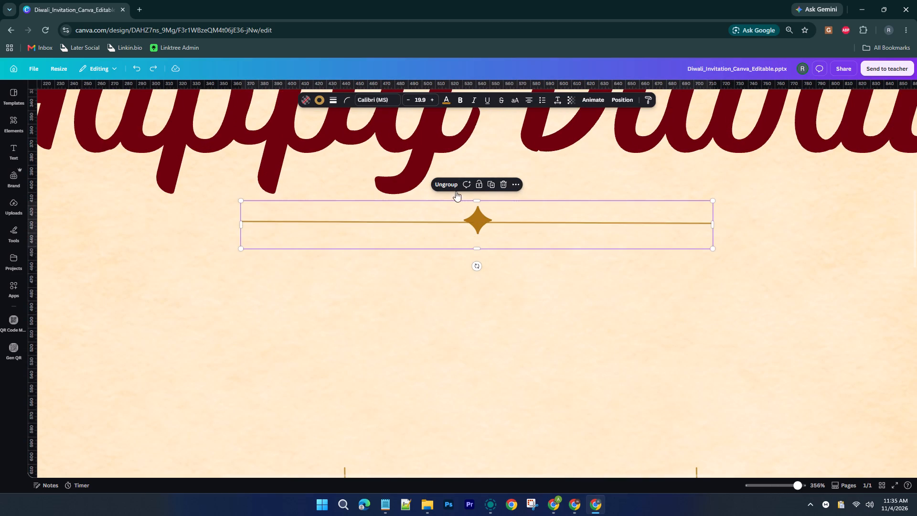
# Move the grouped star divider lower, centred horizontally and evenly spaced between the title and the two short vertical lines.
pyautogui.moveTo(563, 231); pyautogui.dragTo(564, 351)
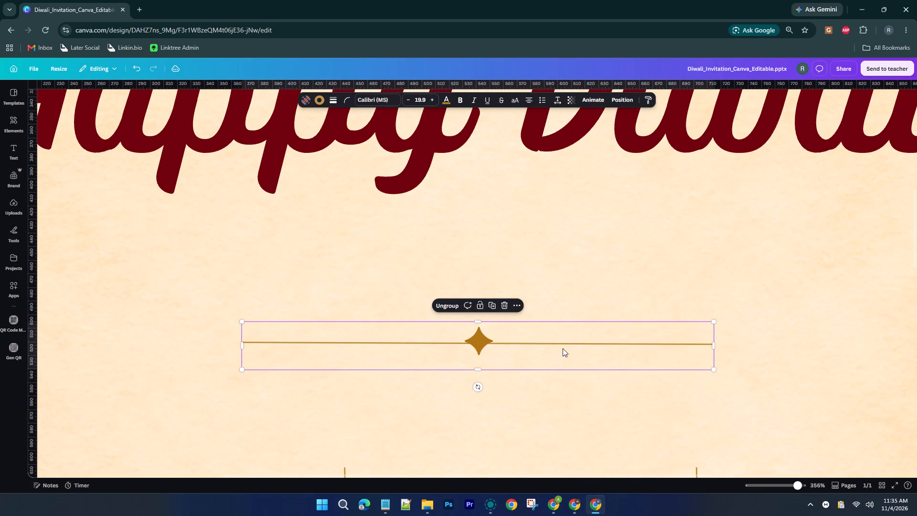
pyautogui.hotkey('ctrl', 'z')
pyautogui.hotkey('ctrl', 'y')
pyautogui.scroll(-2, 563, 348)
pyautogui.keyDown('ctrl'); pyautogui.scroll(-7, 563, 348); pyautogui.keyUp('ctrl')
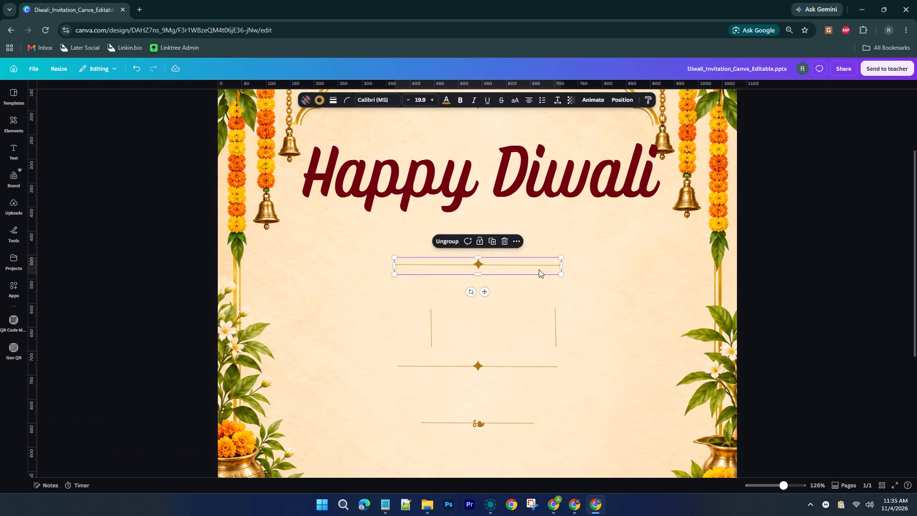
pyautogui.click(539, 269)
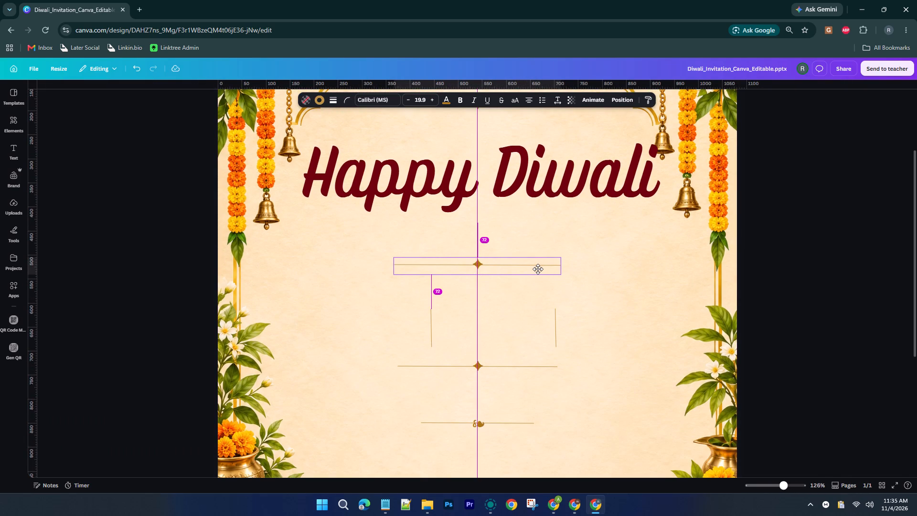
pyautogui.click(593, 306)
pyautogui.scroll(1, 593, 306)
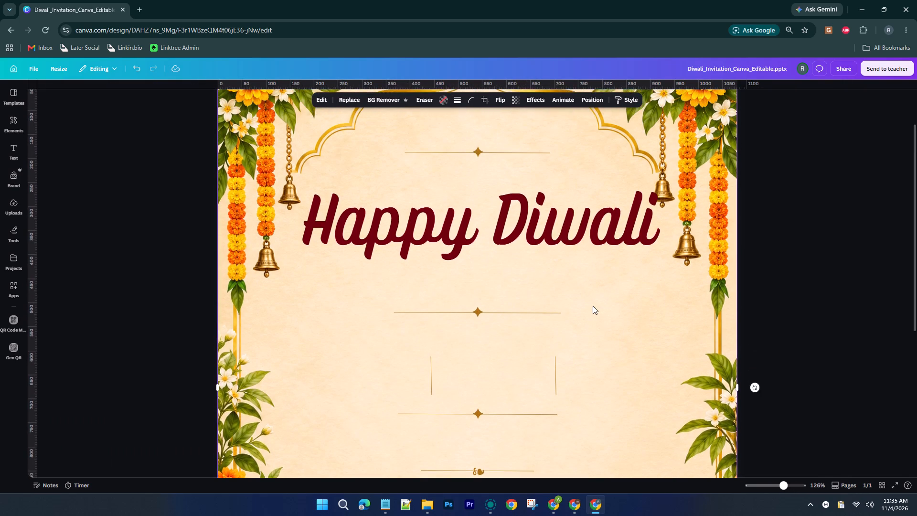
# Move the "Happy Diwali" title lower, so that it sits just above the star divider beneath it.
pyautogui.scroll(2, 593, 306)
pyautogui.keyDown('ctrl'); pyautogui.scroll(-3, 593, 306); pyautogui.keyUp('ctrl')
pyautogui.moveTo(536, 211); pyautogui.dragTo(535, 222)
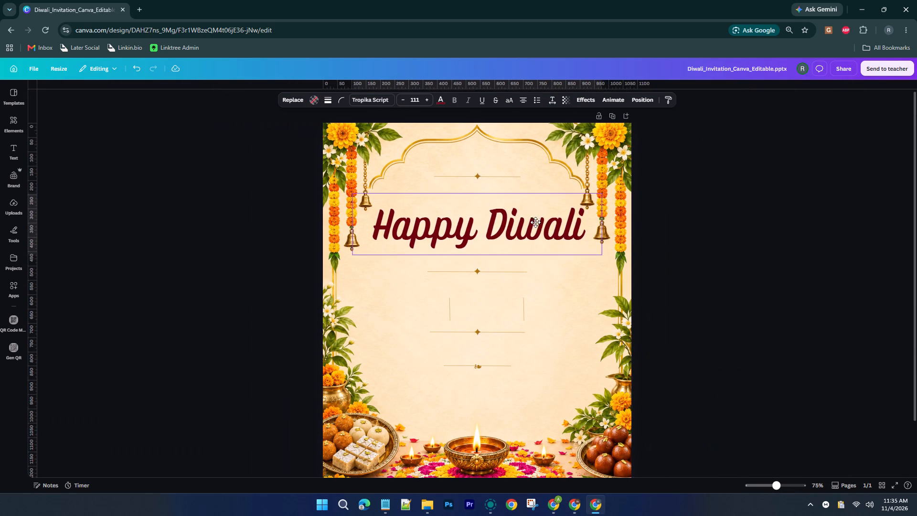
pyautogui.moveTo(535, 222); pyautogui.dragTo(535, 235)
pyautogui.click(716, 224)
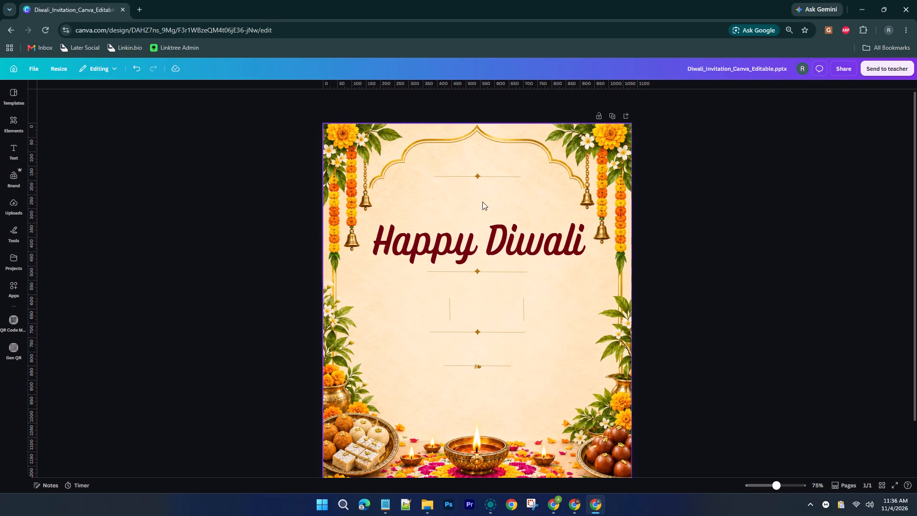
# Group the uppermost star ornament with its gold line and move the group down, centred just above the "Happy Diwali" title.
pyautogui.click(478, 177)
pyautogui.keyDown('shift'); pyautogui.click(462, 177); pyautogui.keyUp('shift')
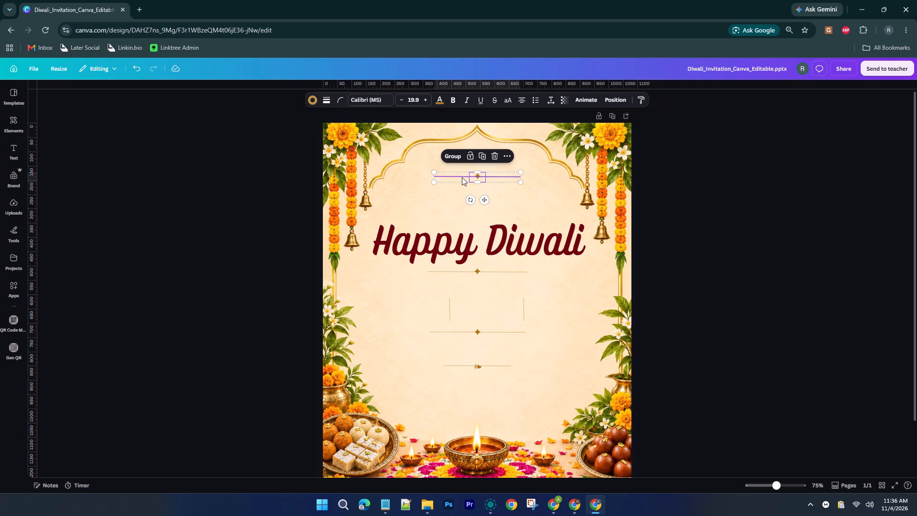
pyautogui.click(456, 158)
pyautogui.moveTo(490, 179); pyautogui.dragTo(490, 210)
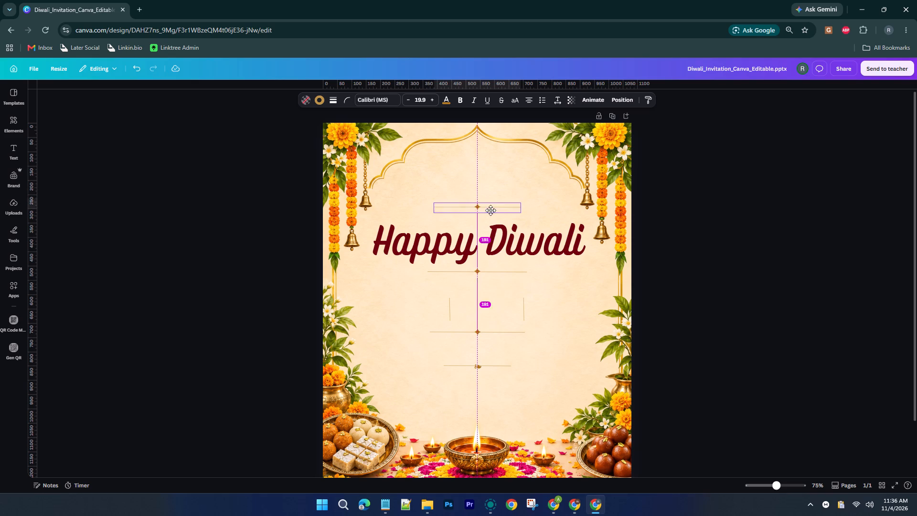
pyautogui.moveTo(490, 210); pyautogui.dragTo(490, 214)
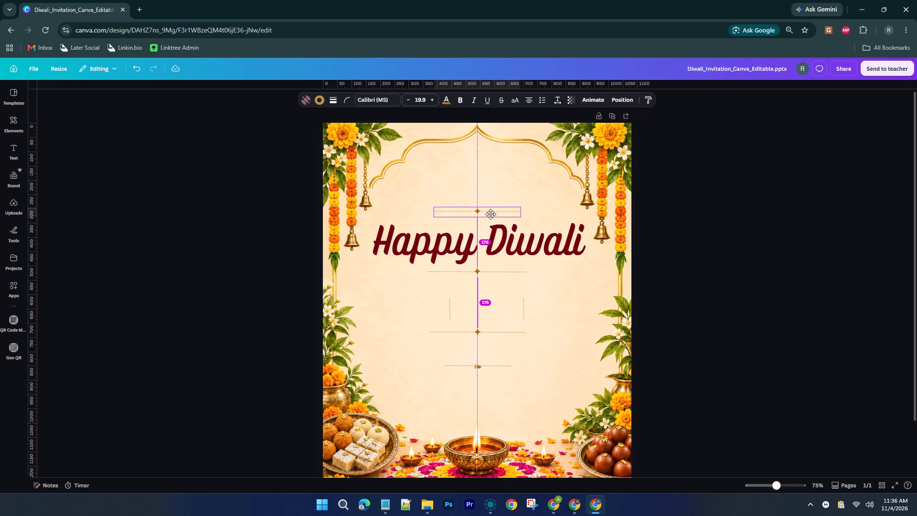
pyautogui.moveTo(490, 214); pyautogui.dragTo(490, 219)
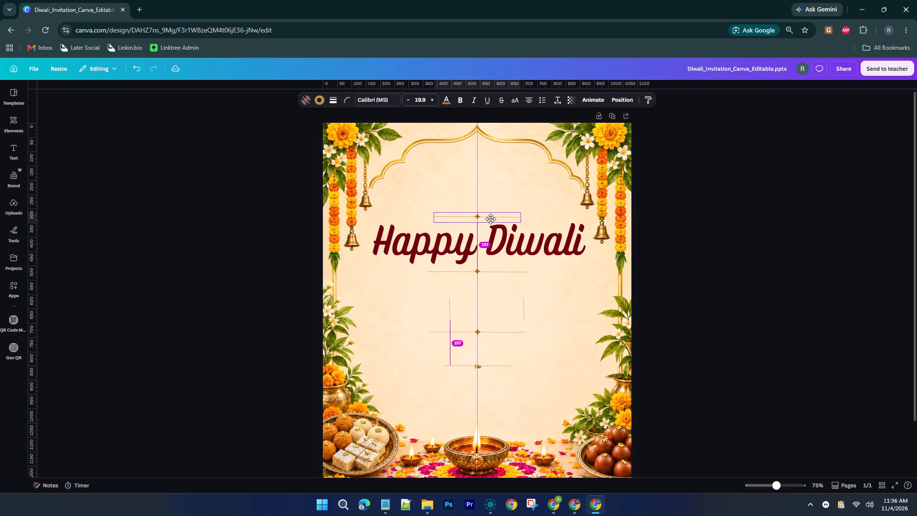
pyautogui.moveTo(490, 219); pyautogui.dragTo(490, 221)
pyautogui.click(704, 279)
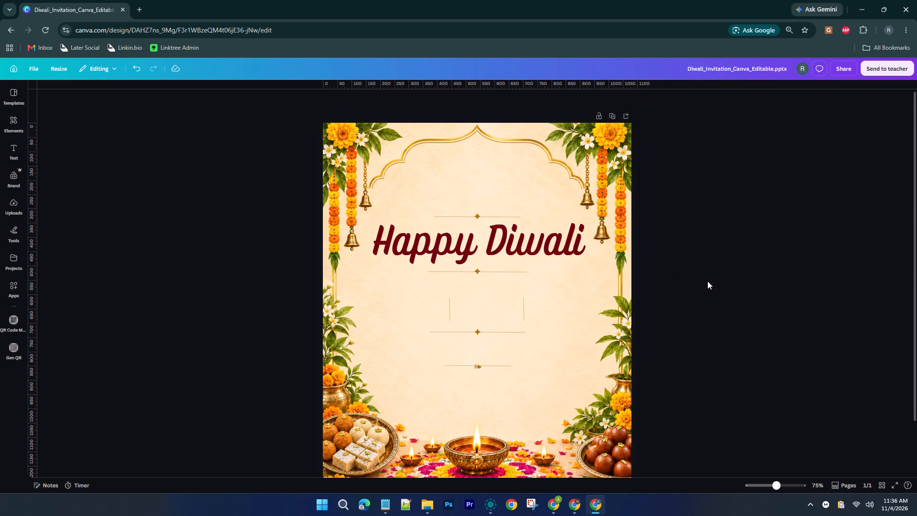
pyautogui.scroll(1, 707, 281)
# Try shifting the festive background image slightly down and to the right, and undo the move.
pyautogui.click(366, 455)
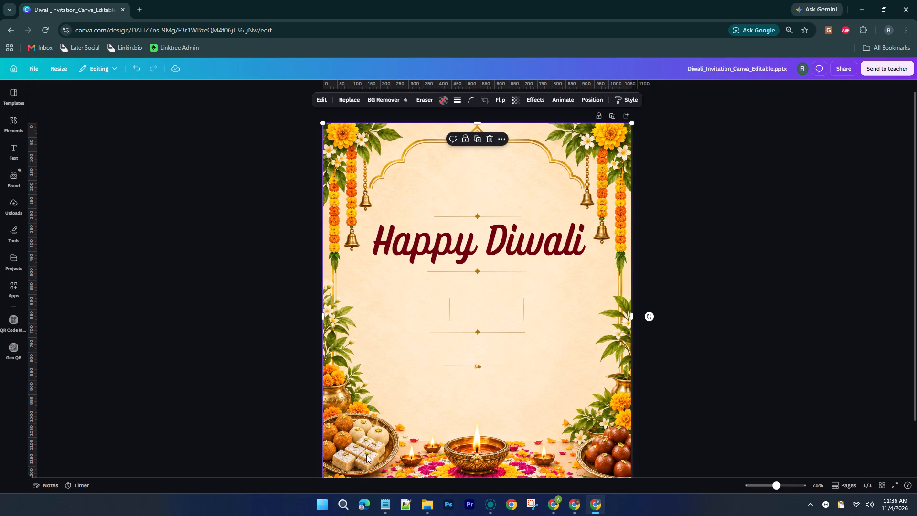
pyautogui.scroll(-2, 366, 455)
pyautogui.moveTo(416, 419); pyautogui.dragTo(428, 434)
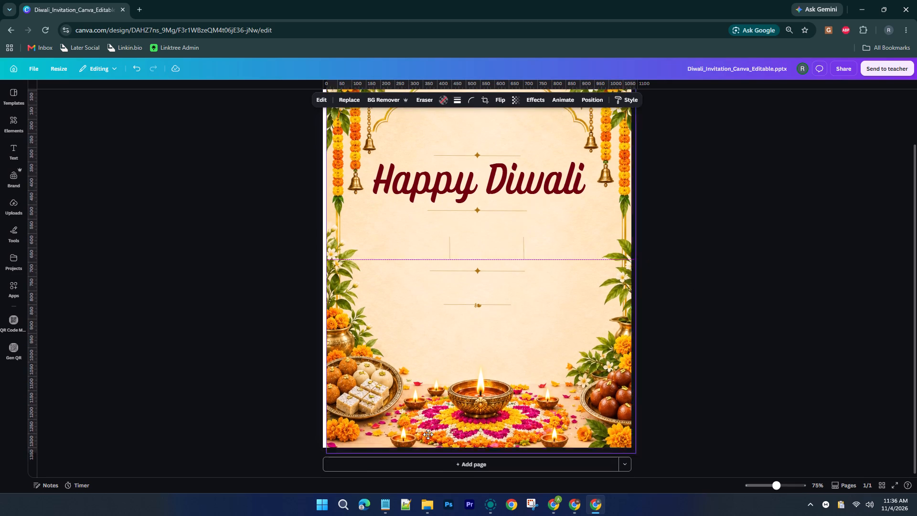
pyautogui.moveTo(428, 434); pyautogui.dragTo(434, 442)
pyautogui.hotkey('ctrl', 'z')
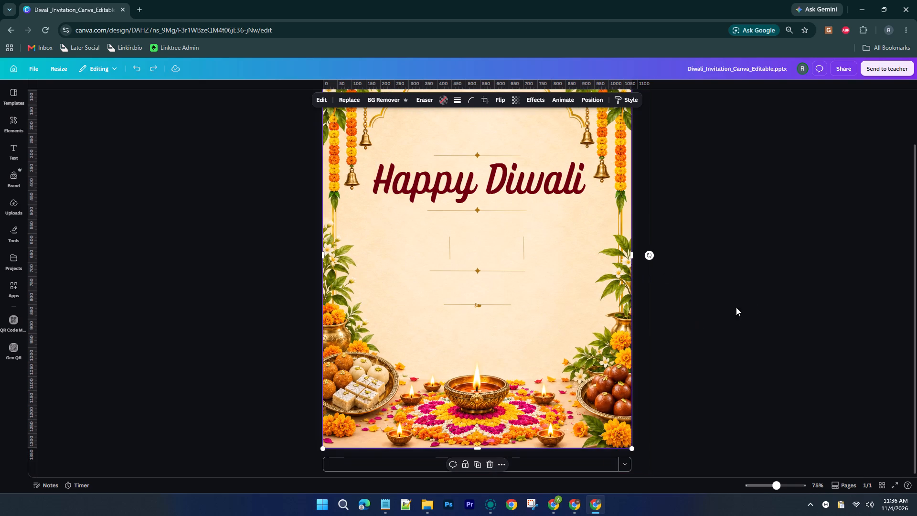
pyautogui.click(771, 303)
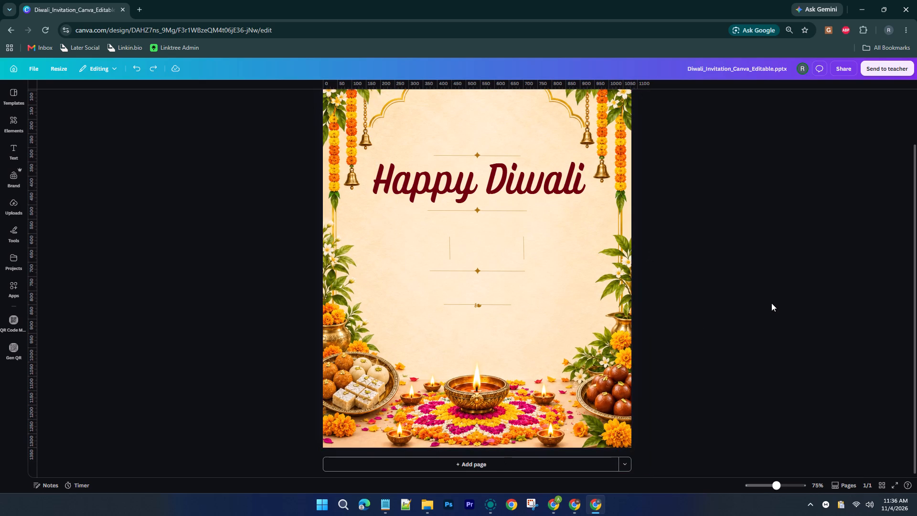
# Insert the uploaded blue "Bani Park, Jaipur" contact banner and enlarge it to span the poster's width.
pyautogui.click(12, 200)
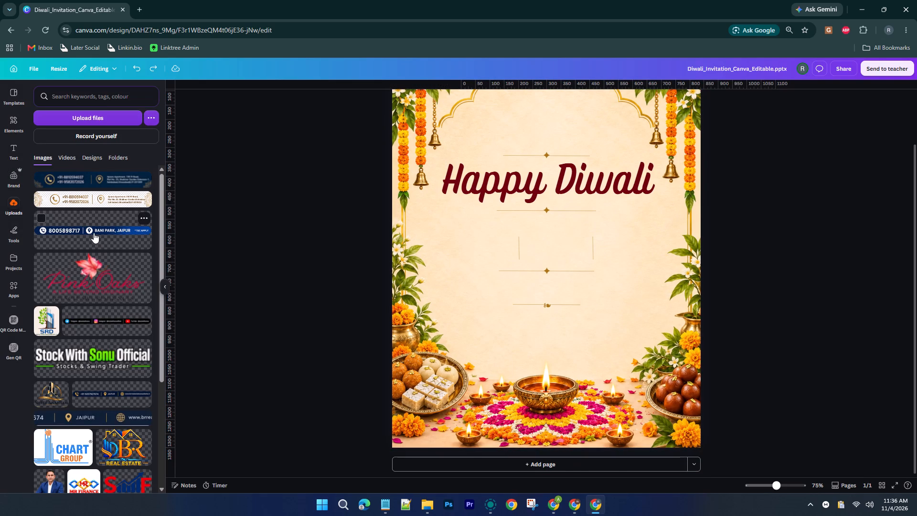
pyautogui.scroll(2, 94, 233)
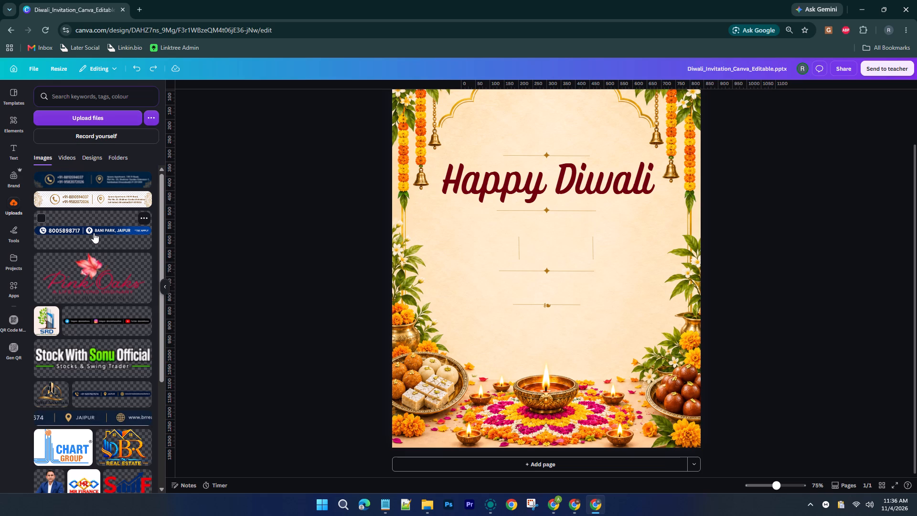
pyautogui.click(94, 233)
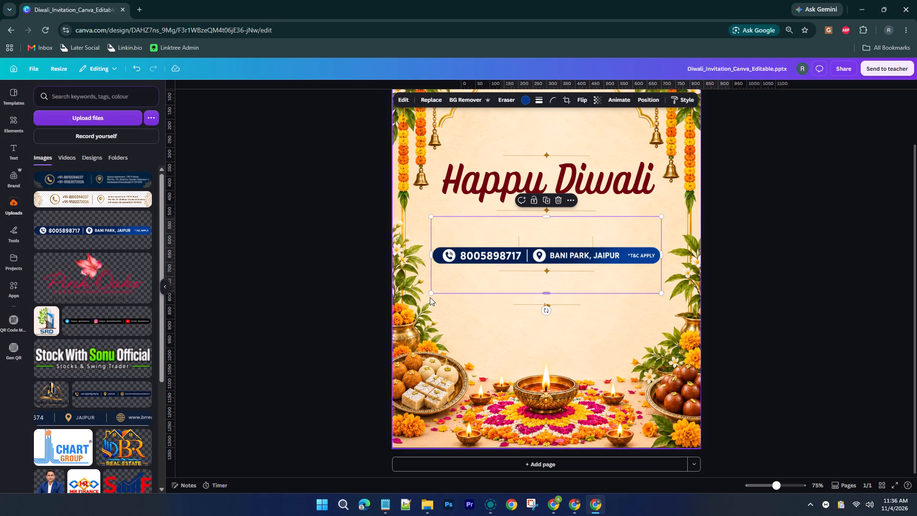
pyautogui.moveTo(430, 295); pyautogui.dragTo(393, 329)
pyautogui.moveTo(663, 310); pyautogui.dragTo(674, 321)
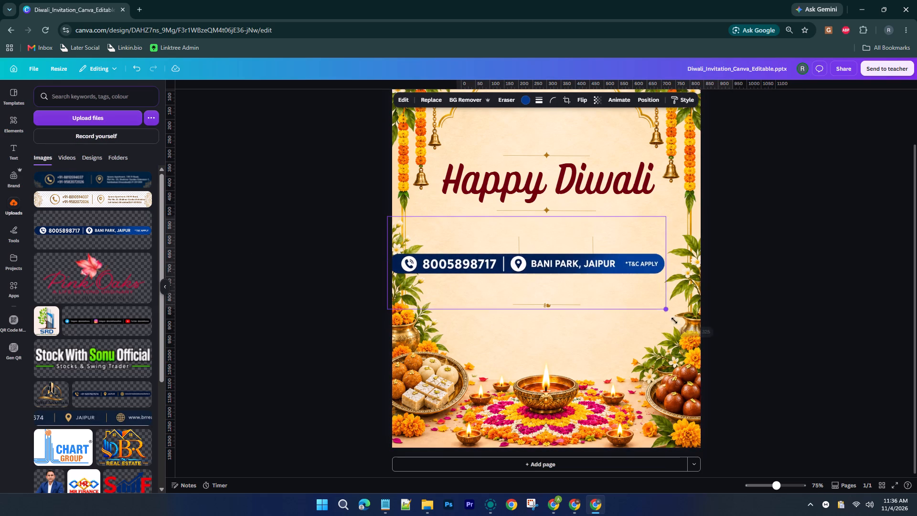
pyautogui.moveTo(674, 321); pyautogui.dragTo(701, 344)
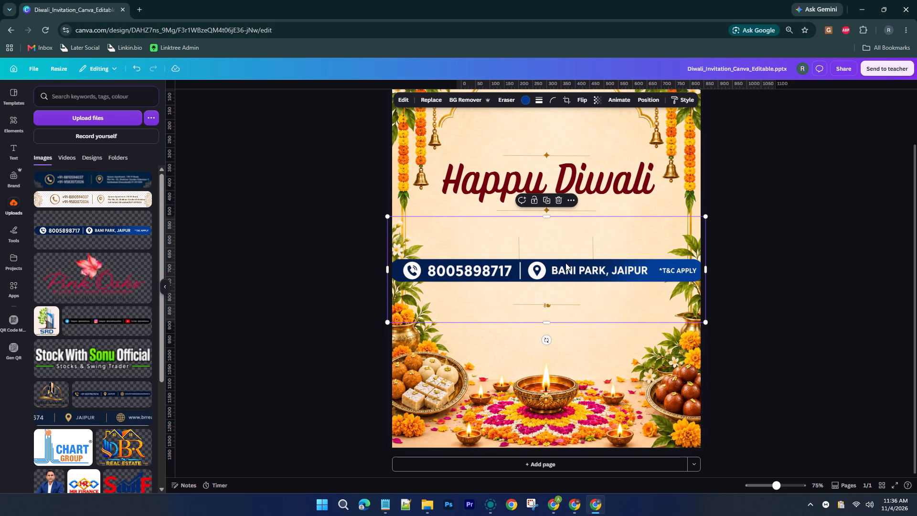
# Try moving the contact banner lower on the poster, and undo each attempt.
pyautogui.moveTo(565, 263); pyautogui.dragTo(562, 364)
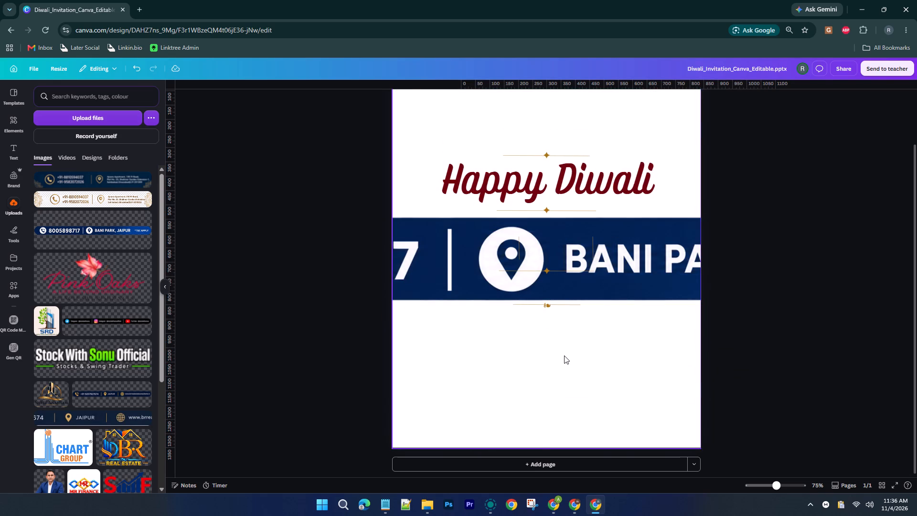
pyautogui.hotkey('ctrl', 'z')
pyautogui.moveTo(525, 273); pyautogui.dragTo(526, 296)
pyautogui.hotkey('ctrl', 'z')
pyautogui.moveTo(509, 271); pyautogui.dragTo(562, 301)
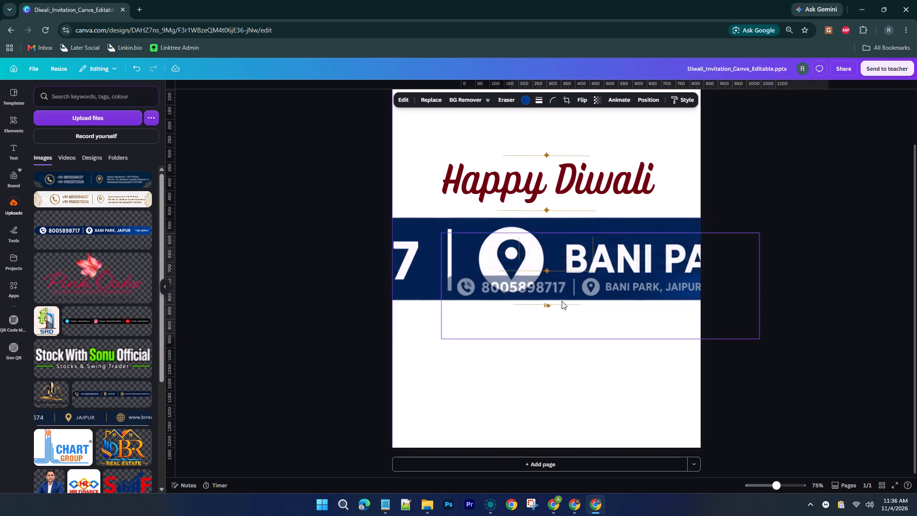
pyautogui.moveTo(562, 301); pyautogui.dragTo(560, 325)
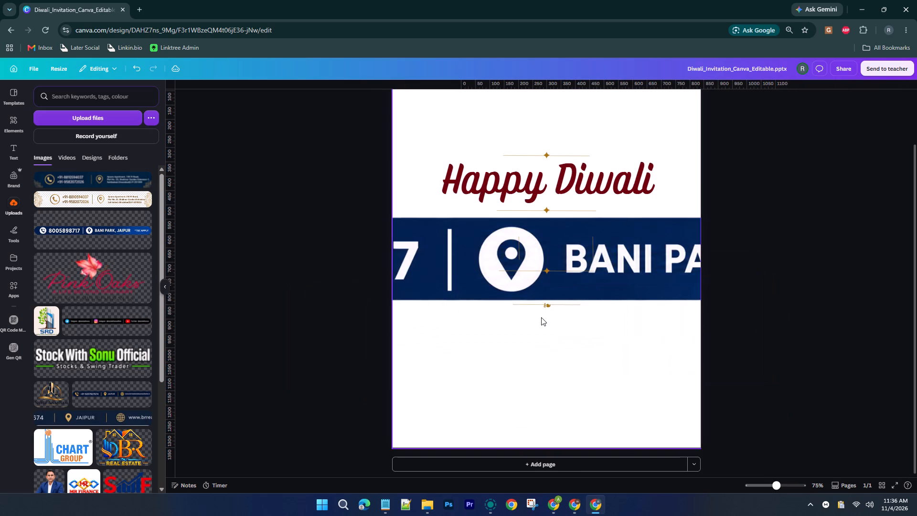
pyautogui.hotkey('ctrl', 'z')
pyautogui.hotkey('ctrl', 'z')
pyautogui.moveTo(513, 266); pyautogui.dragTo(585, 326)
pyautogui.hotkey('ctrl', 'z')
# Move the contact banner to the bottom-left corner of the poster, with its blue strip along the bottom edge.
pyautogui.moveTo(656, 283); pyautogui.dragTo(765, 348)
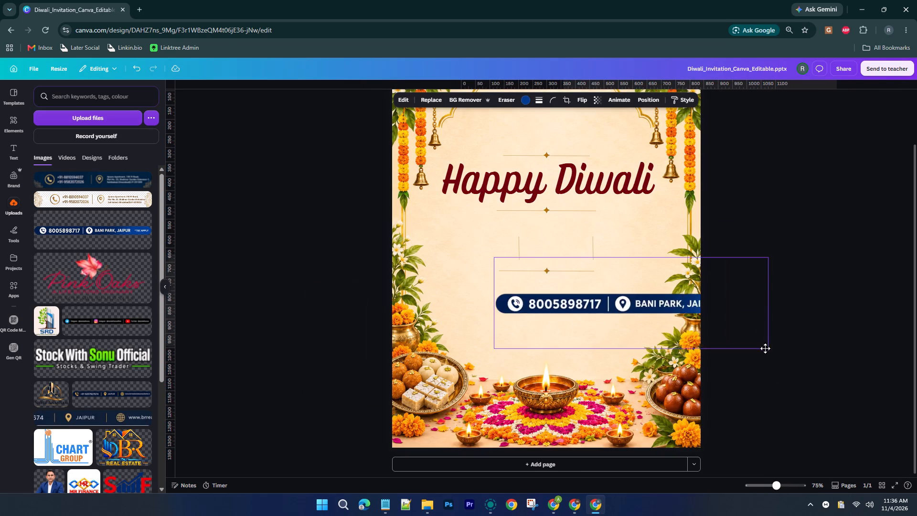
pyautogui.moveTo(765, 348); pyautogui.dragTo(663, 455)
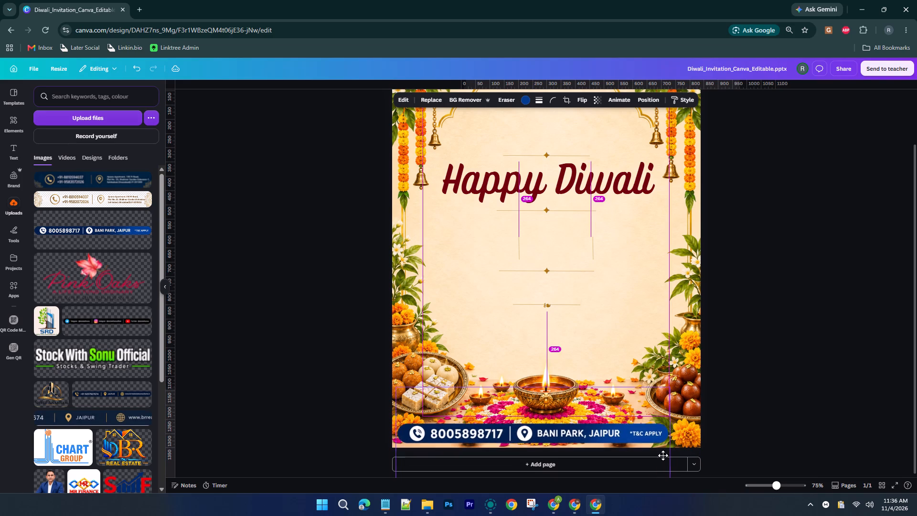
pyautogui.moveTo(663, 455); pyautogui.dragTo(649, 460)
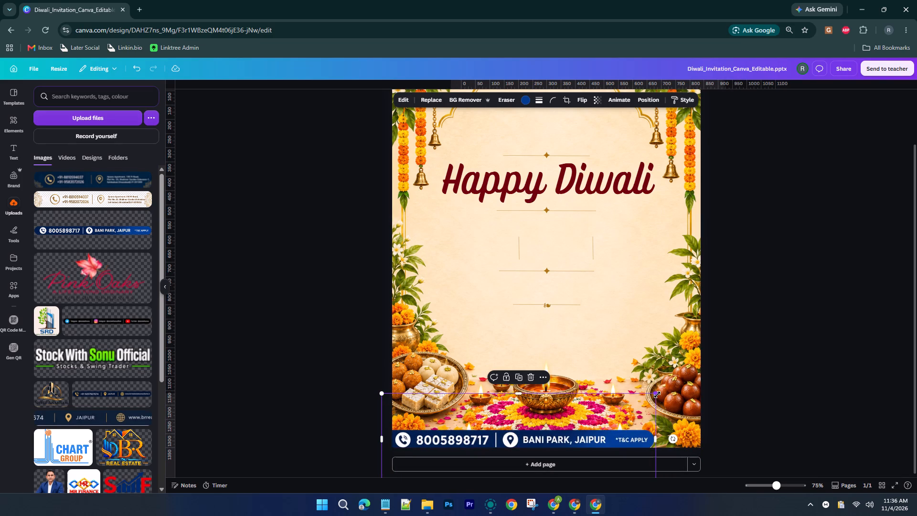
# Enlarge the contact banner to the full page width and crop the transparent area above its blue strip.
pyautogui.moveTo(657, 395); pyautogui.dragTo(716, 396)
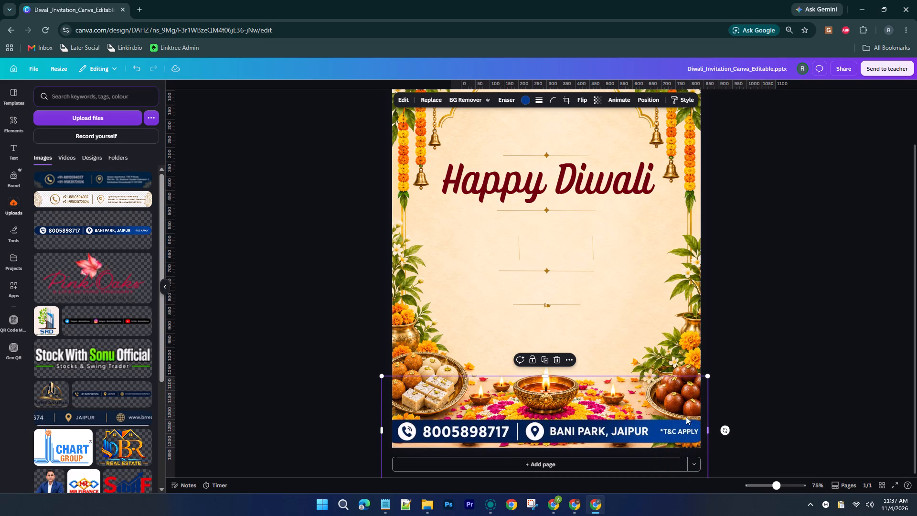
pyautogui.moveTo(548, 375); pyautogui.dragTo(549, 415)
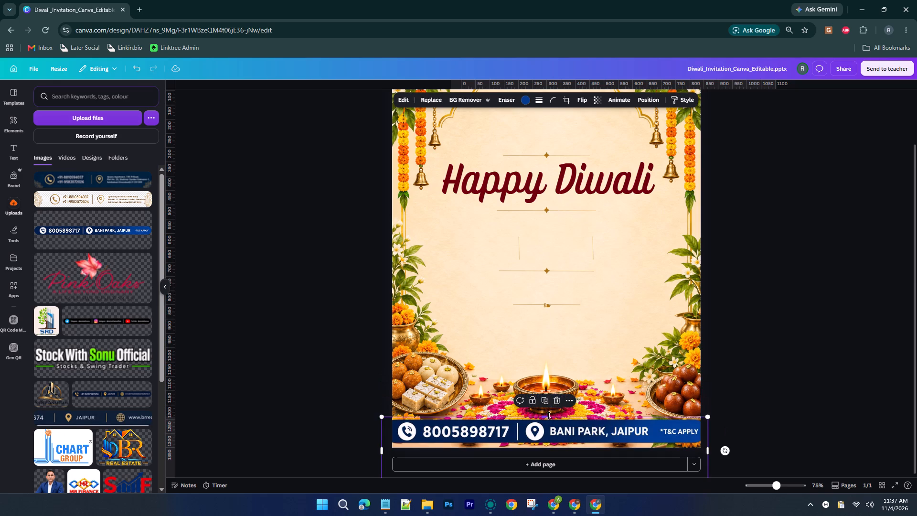
pyautogui.click(795, 345)
pyautogui.scroll(-3, 779, 347)
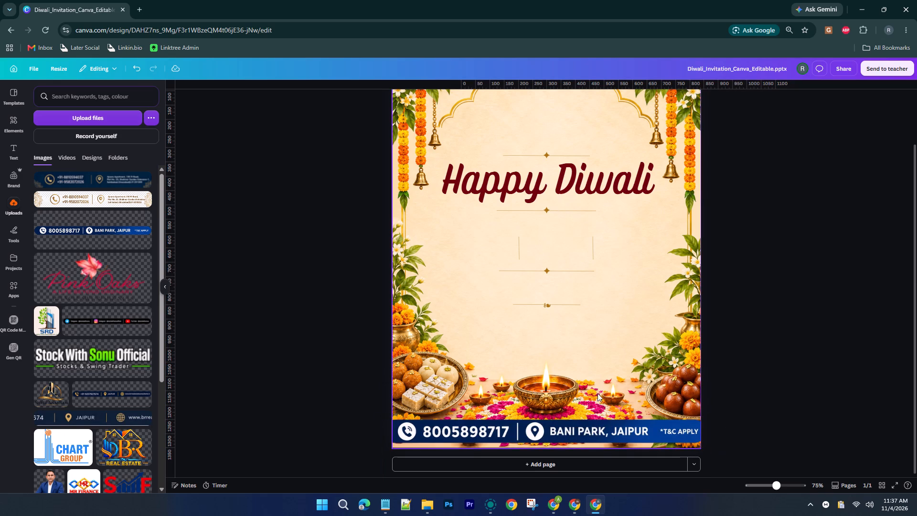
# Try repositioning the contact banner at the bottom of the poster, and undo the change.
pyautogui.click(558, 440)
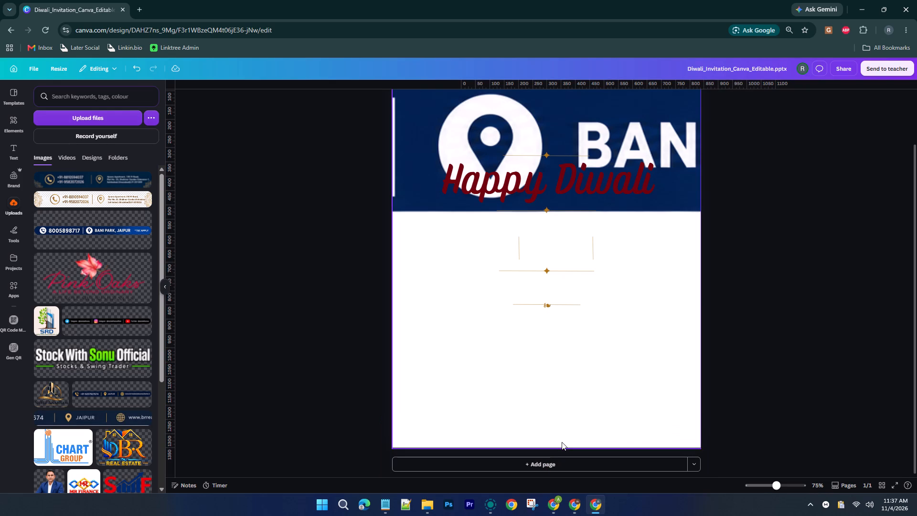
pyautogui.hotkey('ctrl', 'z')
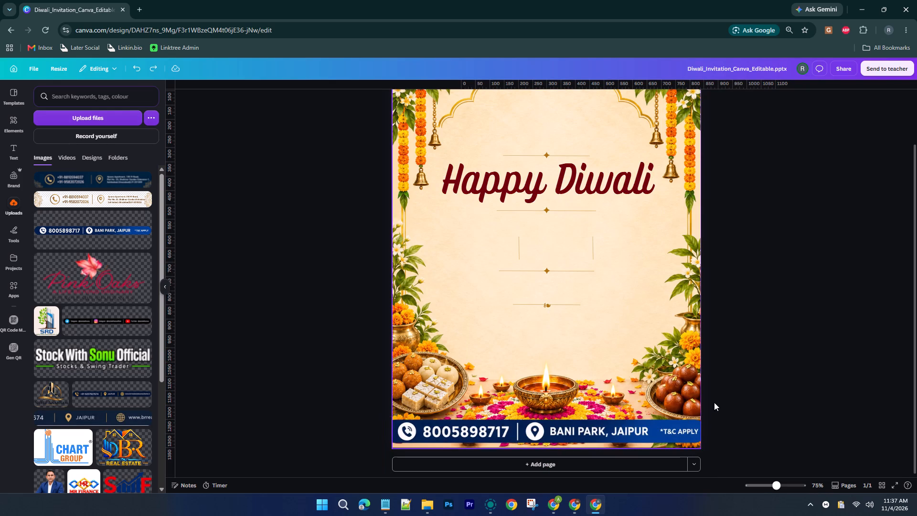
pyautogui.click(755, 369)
# Nudge the contact banner down so that its blue strip sits flush with the poster's bottom edge.
pyautogui.moveTo(700, 429); pyautogui.dragTo(704, 431)
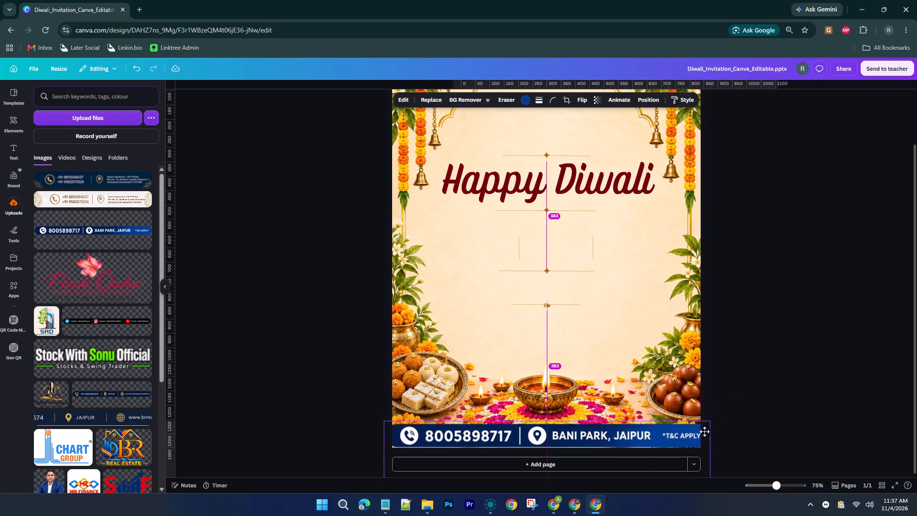
pyautogui.moveTo(704, 431); pyautogui.dragTo(704, 436)
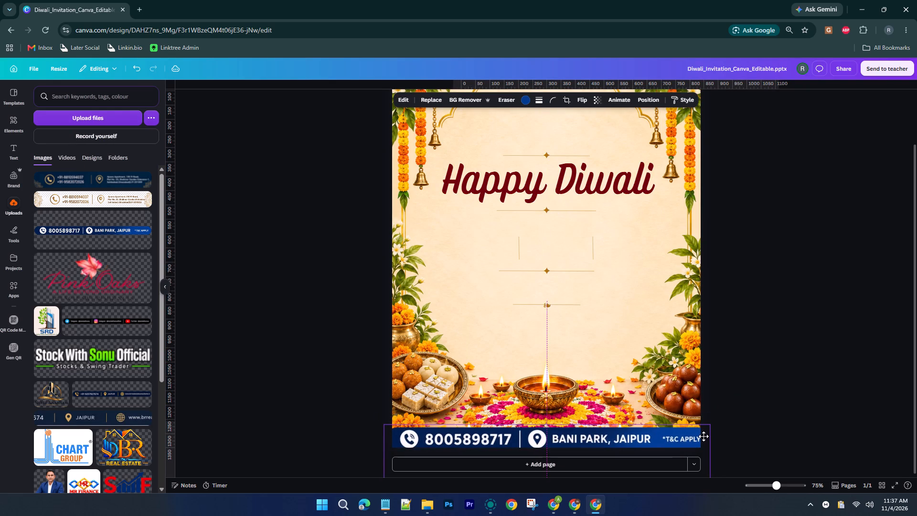
pyautogui.moveTo(704, 436); pyautogui.dragTo(704, 436)
pyautogui.click(740, 389)
pyautogui.scroll(-2, 740, 389)
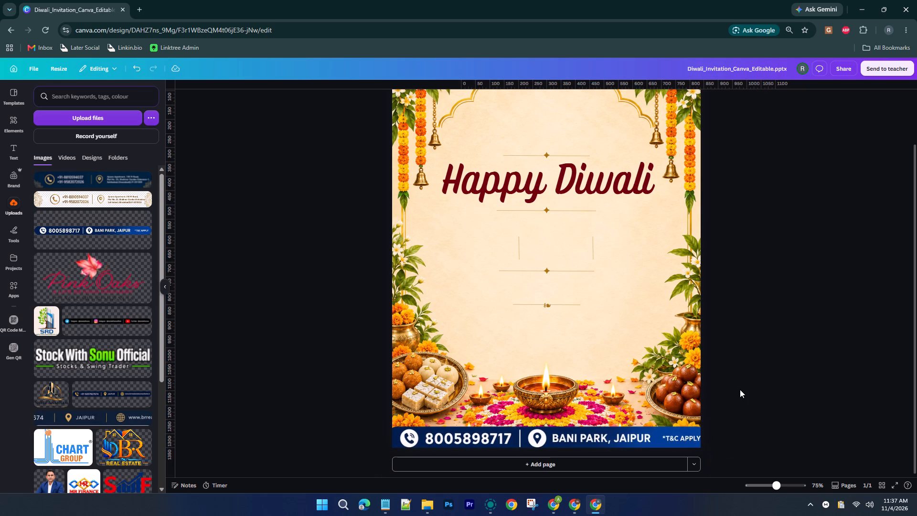
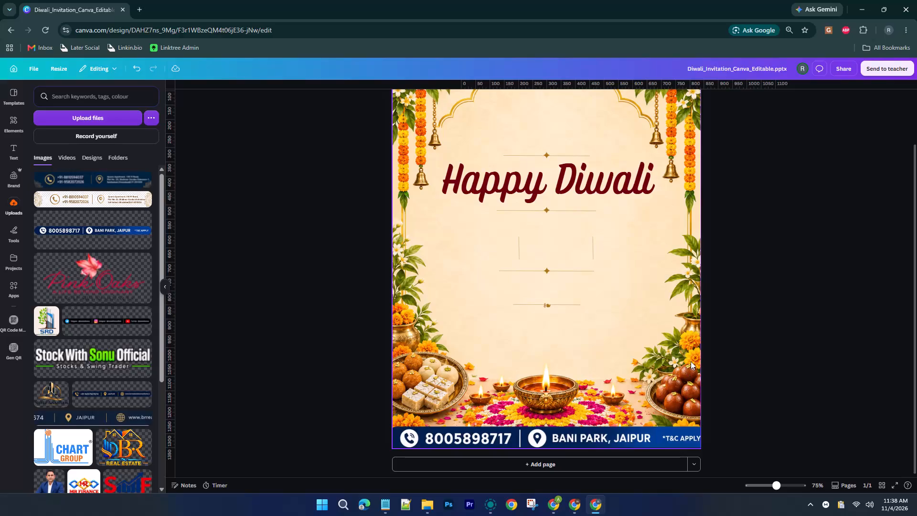
# Add the uploaded Pink Oaks logo to the poster and crop off its "18 EXCLUSIVE RESIDENCES" line.
pyautogui.click(744, 359)
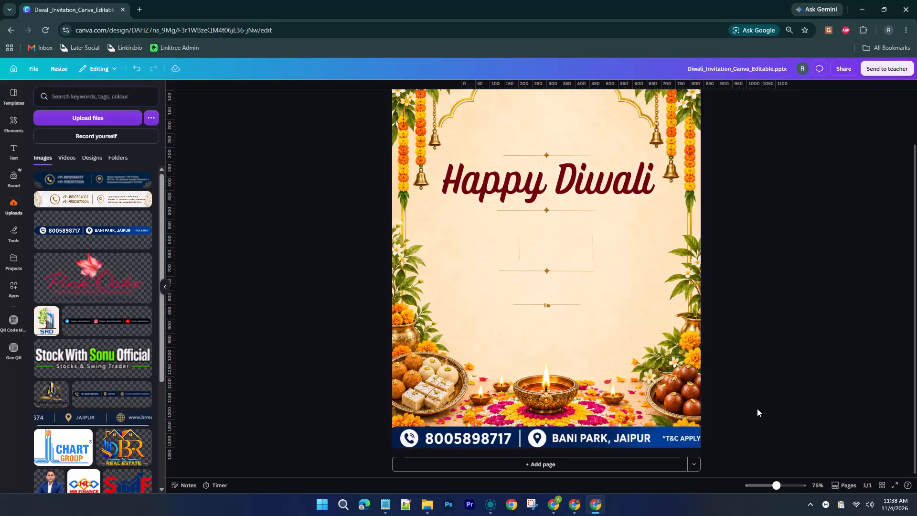
pyautogui.scroll(-1, 757, 408)
pyautogui.scroll(2, 757, 408)
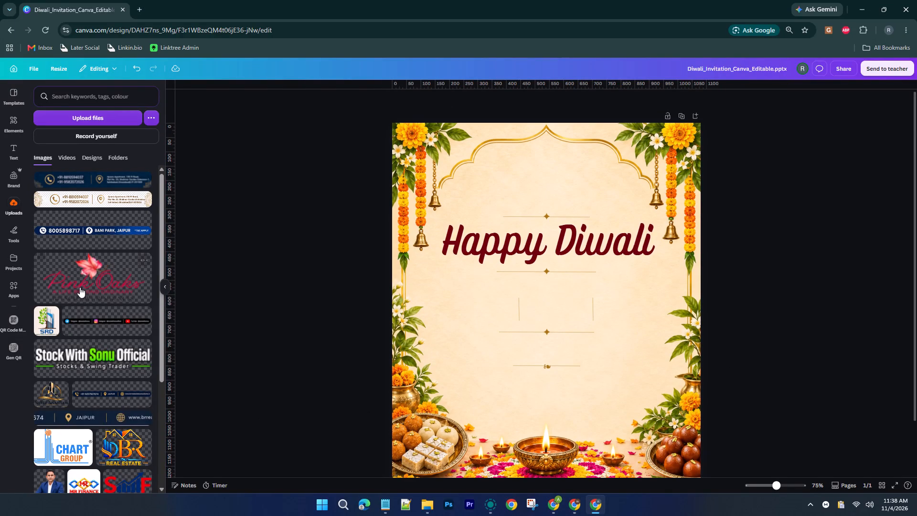
pyautogui.click(80, 287)
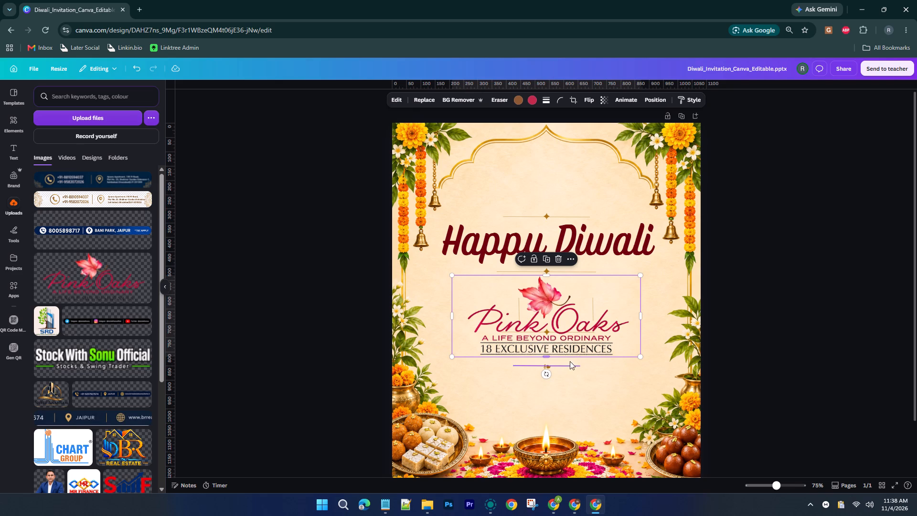
pyautogui.moveTo(552, 357); pyautogui.dragTo(552, 346)
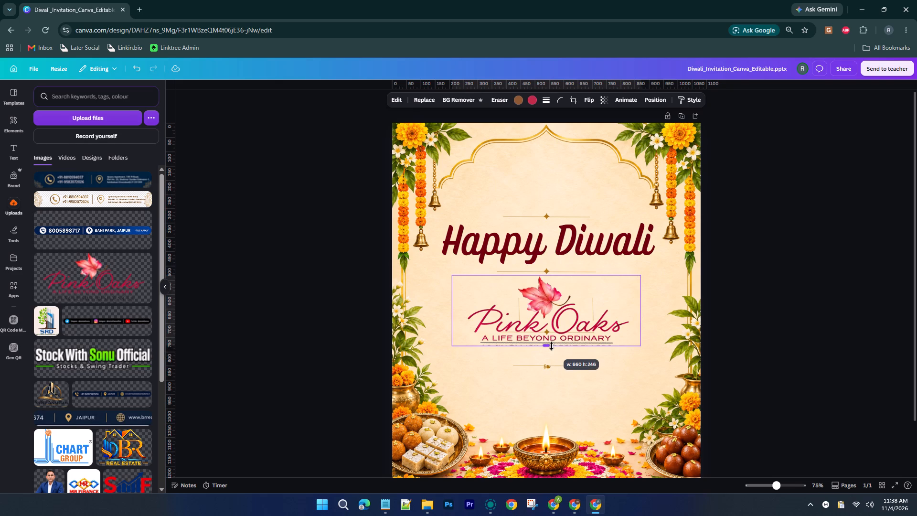
pyautogui.moveTo(552, 346); pyautogui.dragTo(554, 343)
pyautogui.click(870, 300)
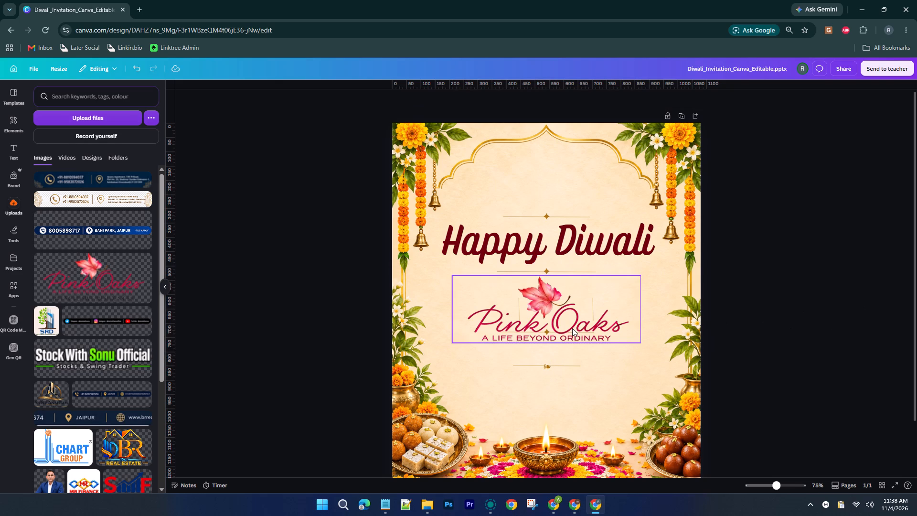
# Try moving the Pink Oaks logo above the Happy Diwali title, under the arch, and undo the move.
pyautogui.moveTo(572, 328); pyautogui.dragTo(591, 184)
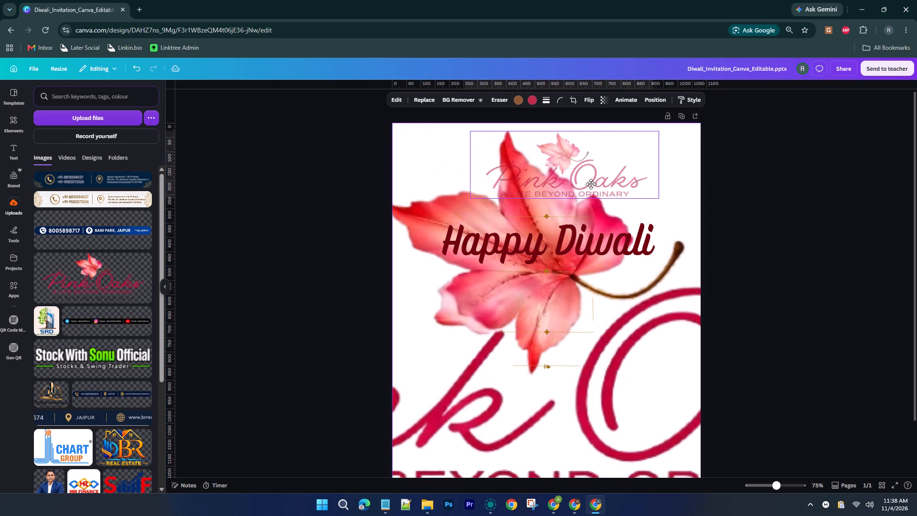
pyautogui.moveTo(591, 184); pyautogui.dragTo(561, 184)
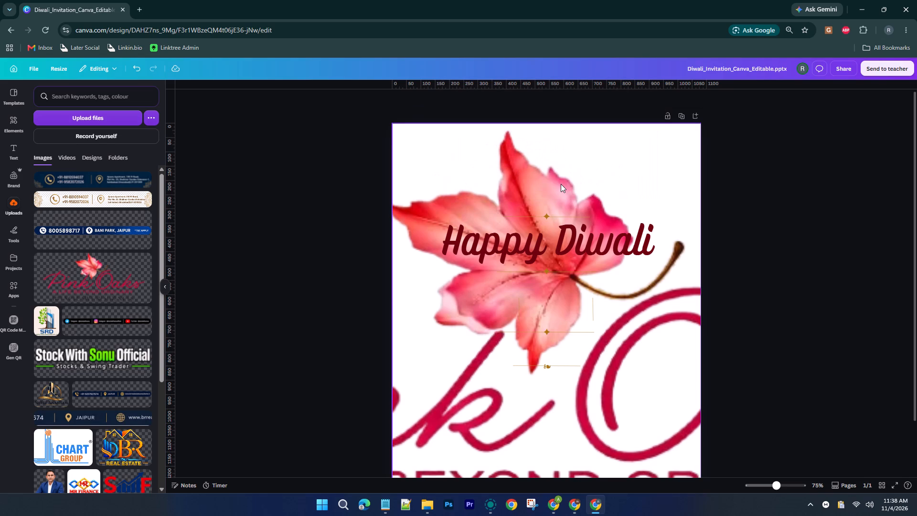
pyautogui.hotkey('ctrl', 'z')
# Lock the poster's floral background image.
pyautogui.click(559, 184)
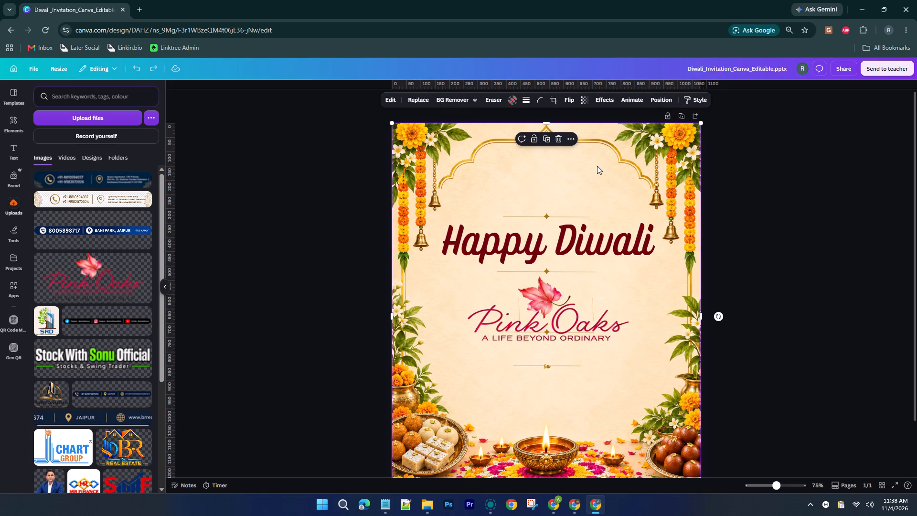
pyautogui.click(535, 136)
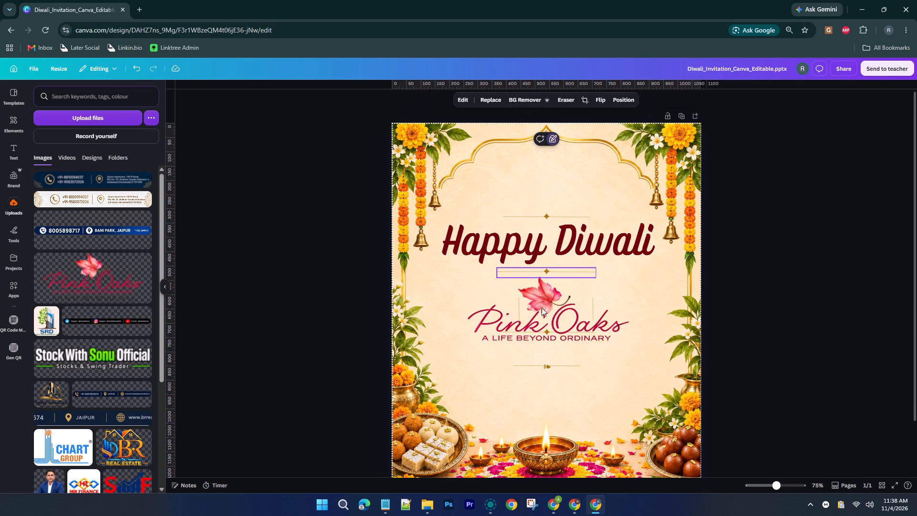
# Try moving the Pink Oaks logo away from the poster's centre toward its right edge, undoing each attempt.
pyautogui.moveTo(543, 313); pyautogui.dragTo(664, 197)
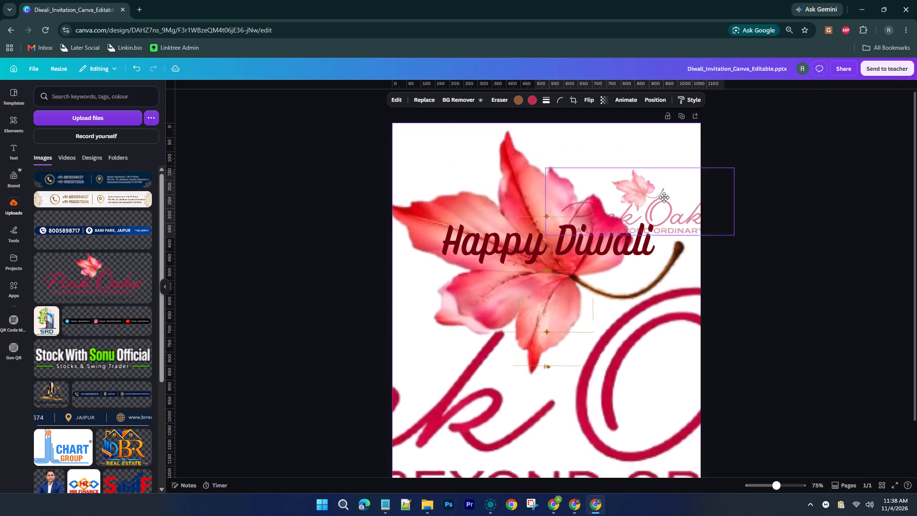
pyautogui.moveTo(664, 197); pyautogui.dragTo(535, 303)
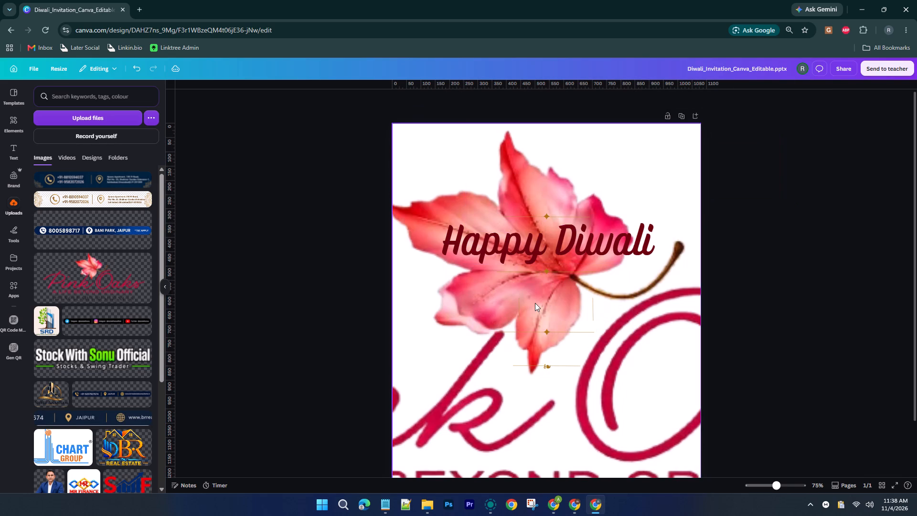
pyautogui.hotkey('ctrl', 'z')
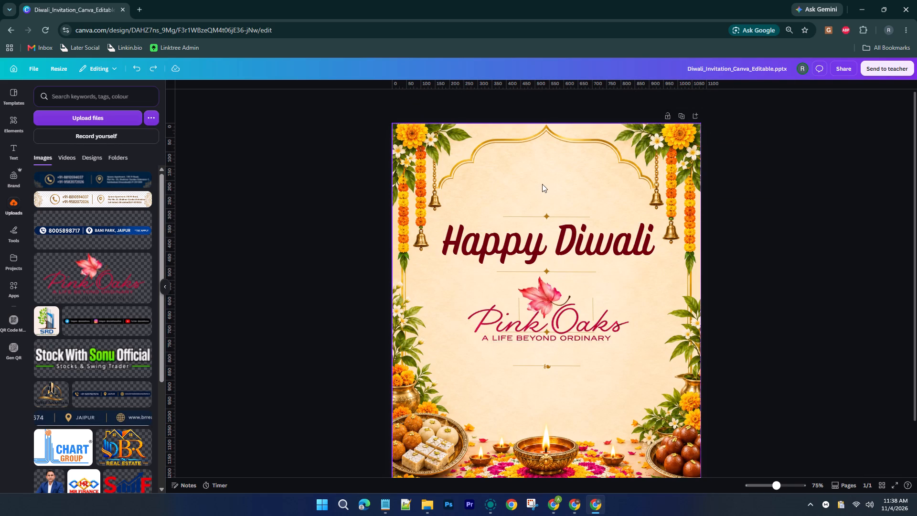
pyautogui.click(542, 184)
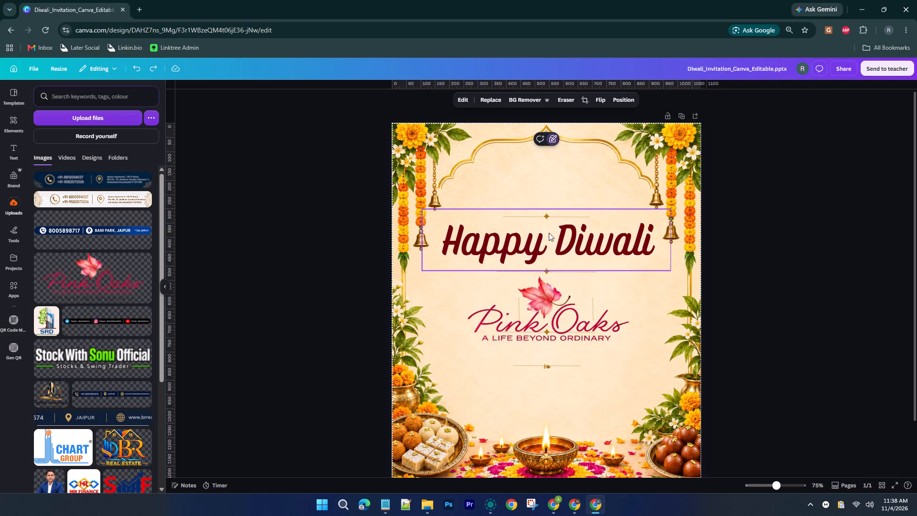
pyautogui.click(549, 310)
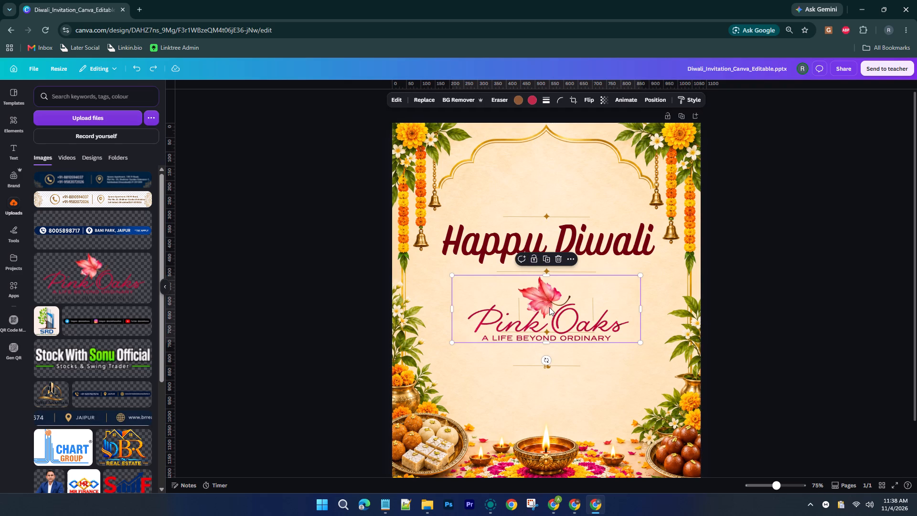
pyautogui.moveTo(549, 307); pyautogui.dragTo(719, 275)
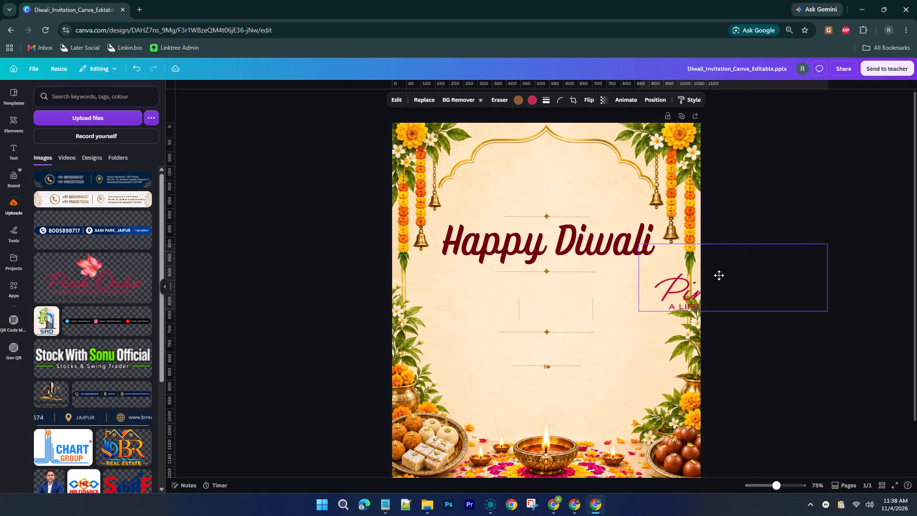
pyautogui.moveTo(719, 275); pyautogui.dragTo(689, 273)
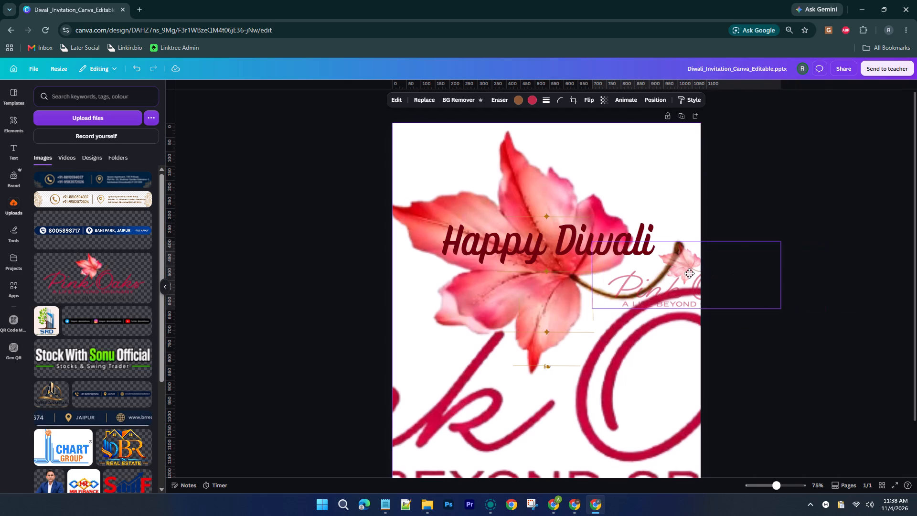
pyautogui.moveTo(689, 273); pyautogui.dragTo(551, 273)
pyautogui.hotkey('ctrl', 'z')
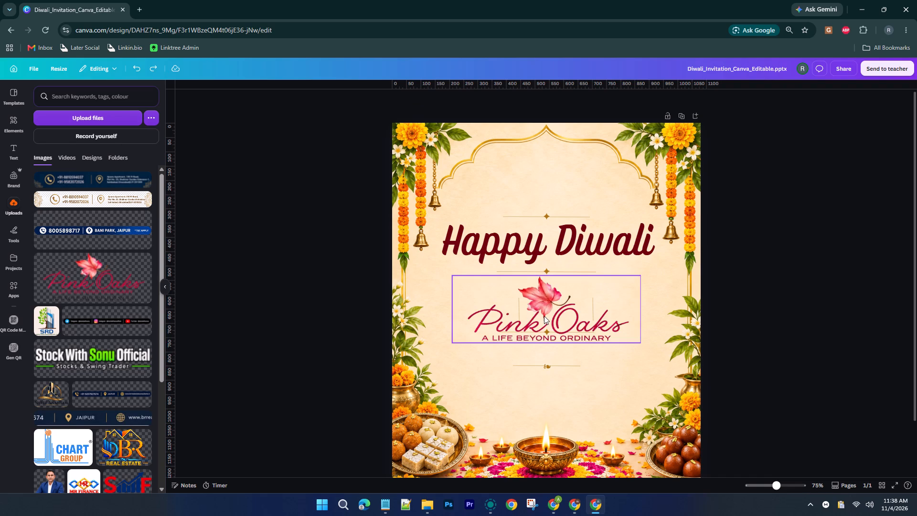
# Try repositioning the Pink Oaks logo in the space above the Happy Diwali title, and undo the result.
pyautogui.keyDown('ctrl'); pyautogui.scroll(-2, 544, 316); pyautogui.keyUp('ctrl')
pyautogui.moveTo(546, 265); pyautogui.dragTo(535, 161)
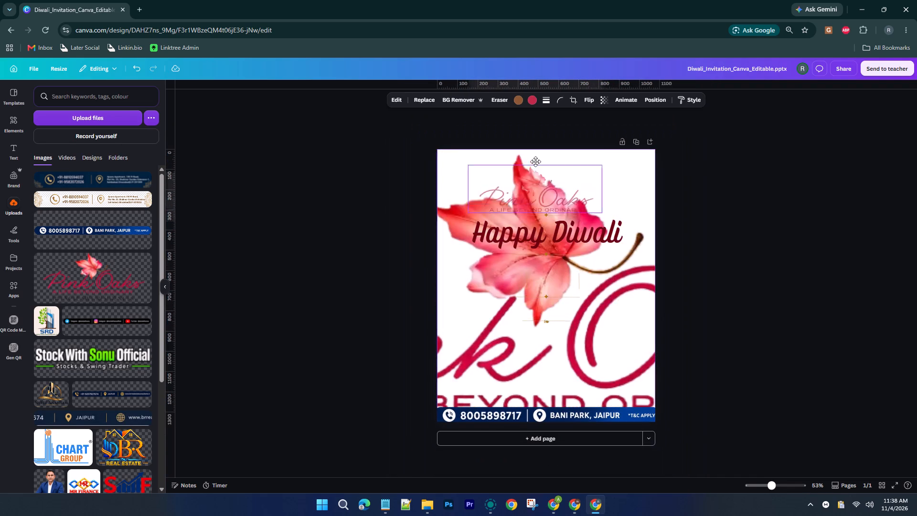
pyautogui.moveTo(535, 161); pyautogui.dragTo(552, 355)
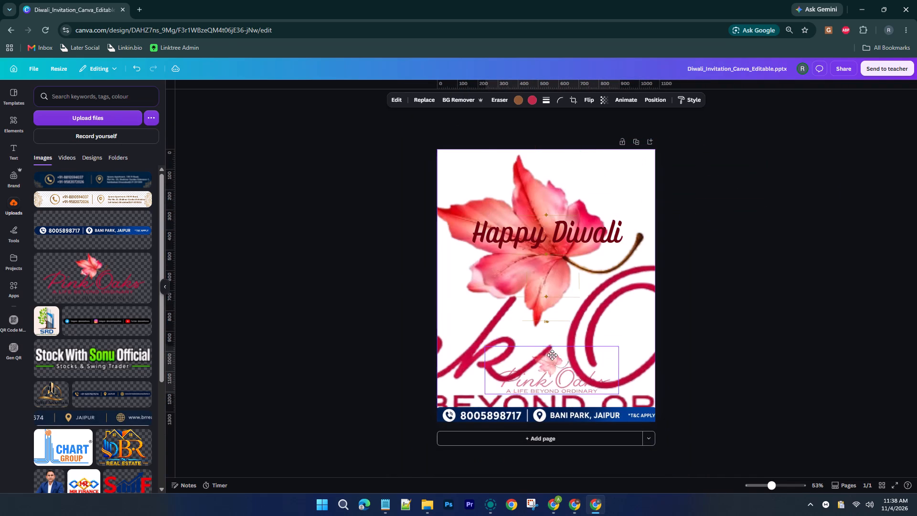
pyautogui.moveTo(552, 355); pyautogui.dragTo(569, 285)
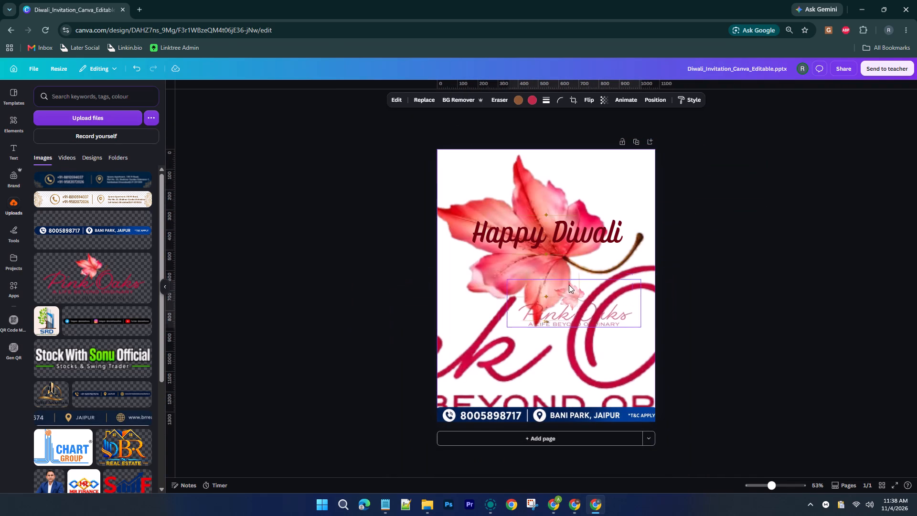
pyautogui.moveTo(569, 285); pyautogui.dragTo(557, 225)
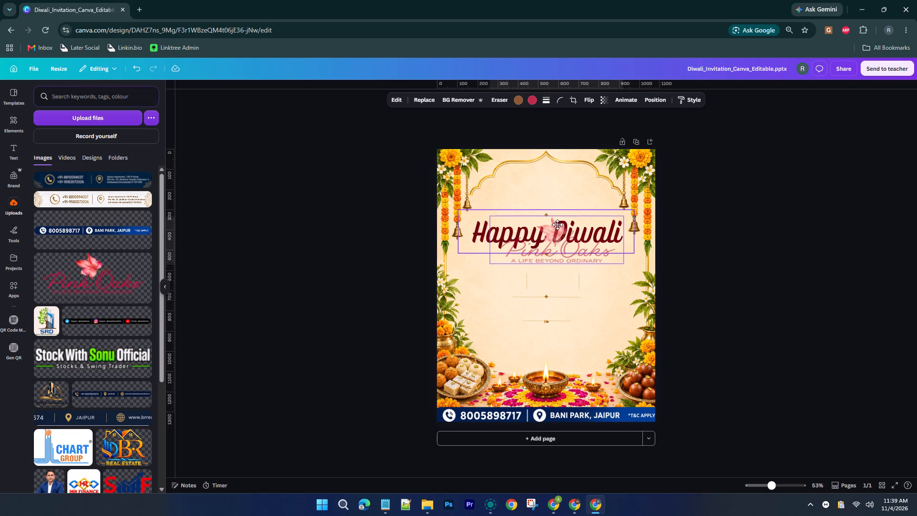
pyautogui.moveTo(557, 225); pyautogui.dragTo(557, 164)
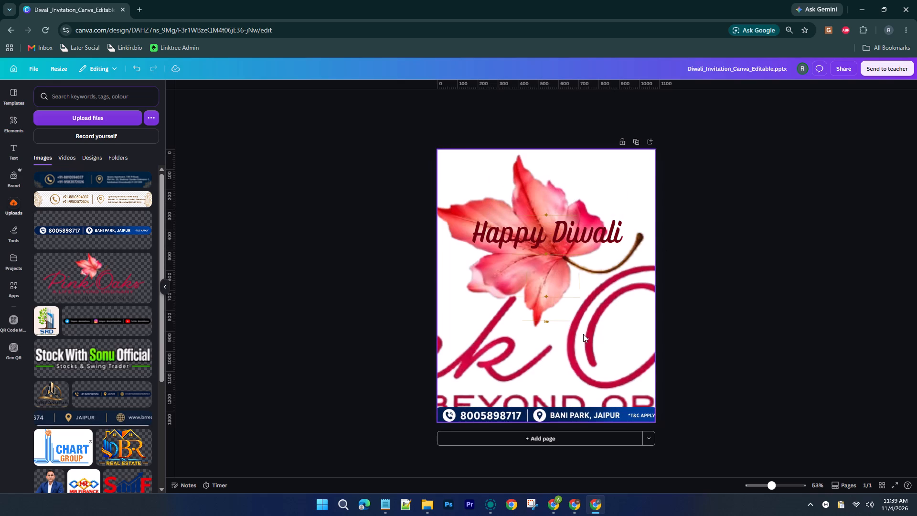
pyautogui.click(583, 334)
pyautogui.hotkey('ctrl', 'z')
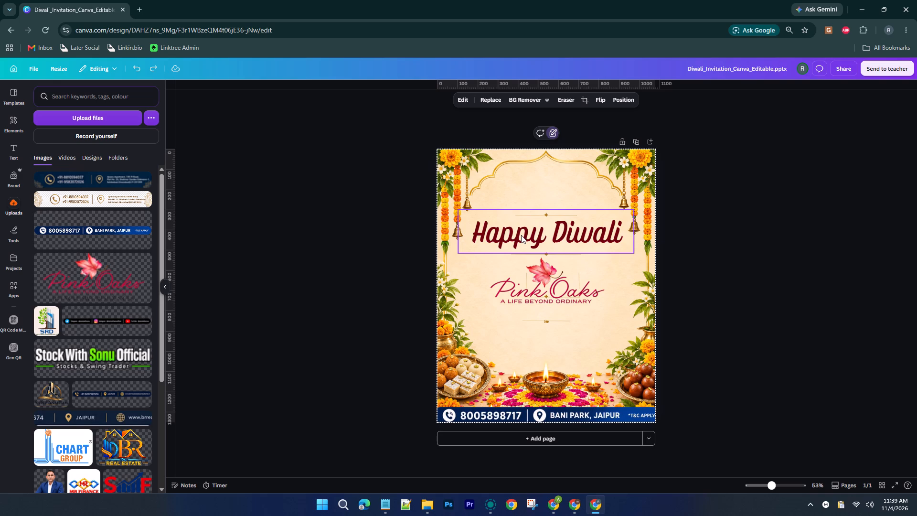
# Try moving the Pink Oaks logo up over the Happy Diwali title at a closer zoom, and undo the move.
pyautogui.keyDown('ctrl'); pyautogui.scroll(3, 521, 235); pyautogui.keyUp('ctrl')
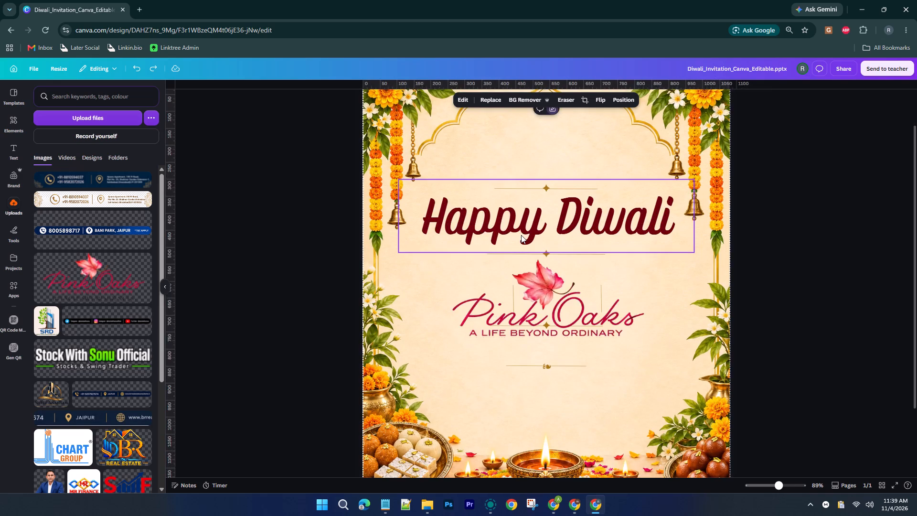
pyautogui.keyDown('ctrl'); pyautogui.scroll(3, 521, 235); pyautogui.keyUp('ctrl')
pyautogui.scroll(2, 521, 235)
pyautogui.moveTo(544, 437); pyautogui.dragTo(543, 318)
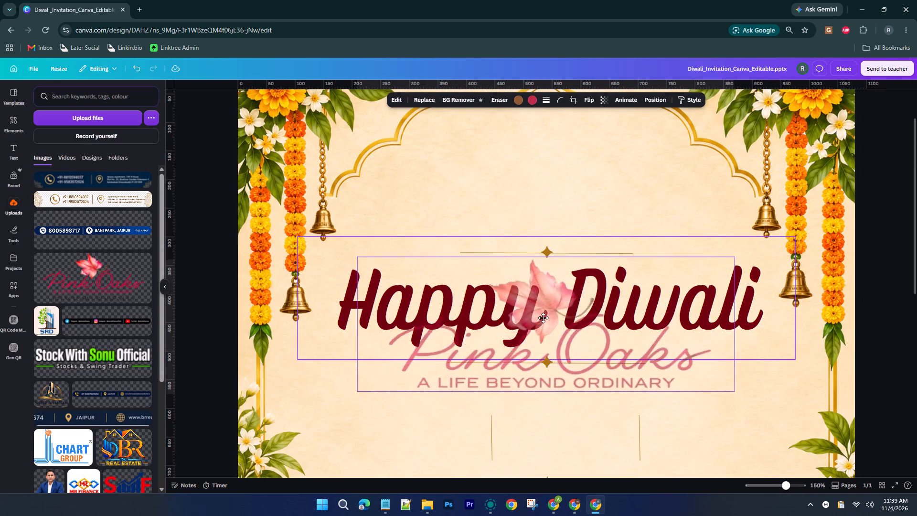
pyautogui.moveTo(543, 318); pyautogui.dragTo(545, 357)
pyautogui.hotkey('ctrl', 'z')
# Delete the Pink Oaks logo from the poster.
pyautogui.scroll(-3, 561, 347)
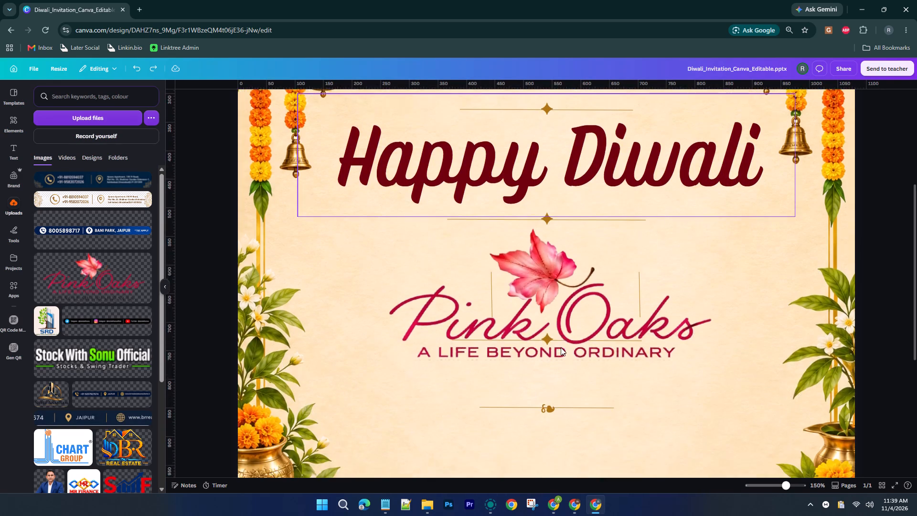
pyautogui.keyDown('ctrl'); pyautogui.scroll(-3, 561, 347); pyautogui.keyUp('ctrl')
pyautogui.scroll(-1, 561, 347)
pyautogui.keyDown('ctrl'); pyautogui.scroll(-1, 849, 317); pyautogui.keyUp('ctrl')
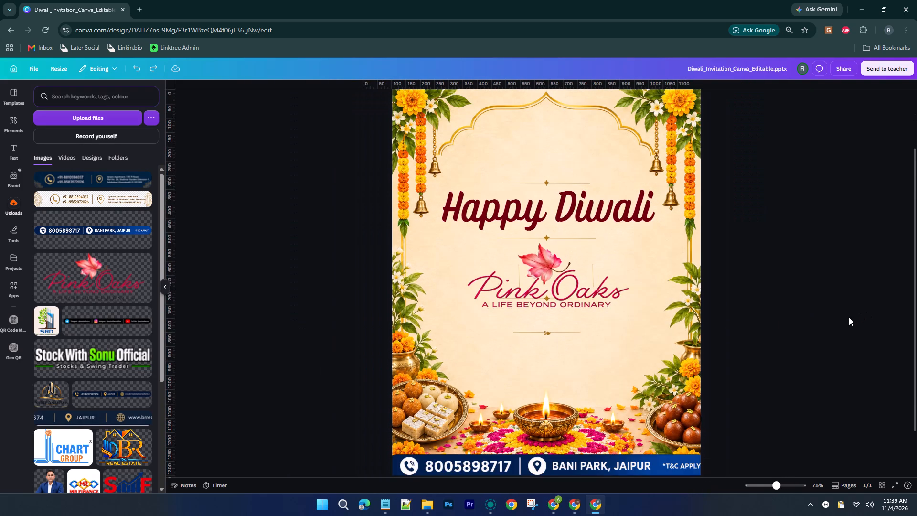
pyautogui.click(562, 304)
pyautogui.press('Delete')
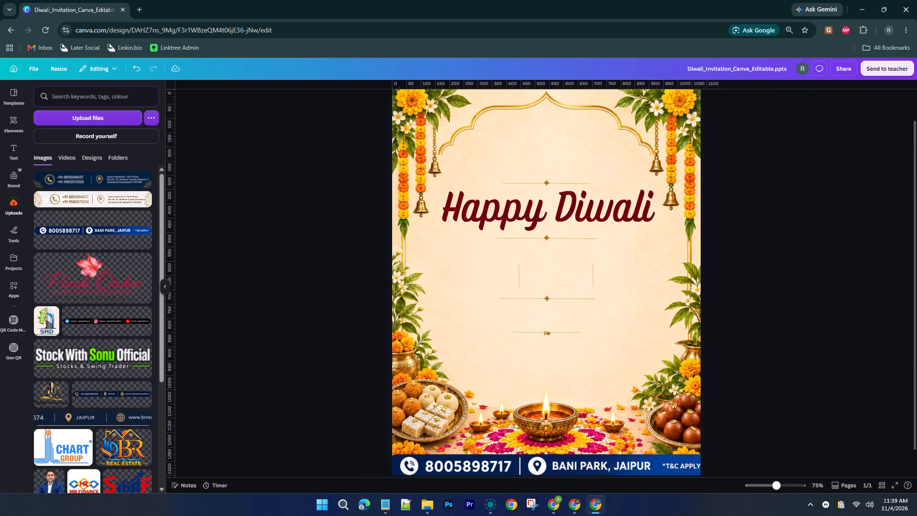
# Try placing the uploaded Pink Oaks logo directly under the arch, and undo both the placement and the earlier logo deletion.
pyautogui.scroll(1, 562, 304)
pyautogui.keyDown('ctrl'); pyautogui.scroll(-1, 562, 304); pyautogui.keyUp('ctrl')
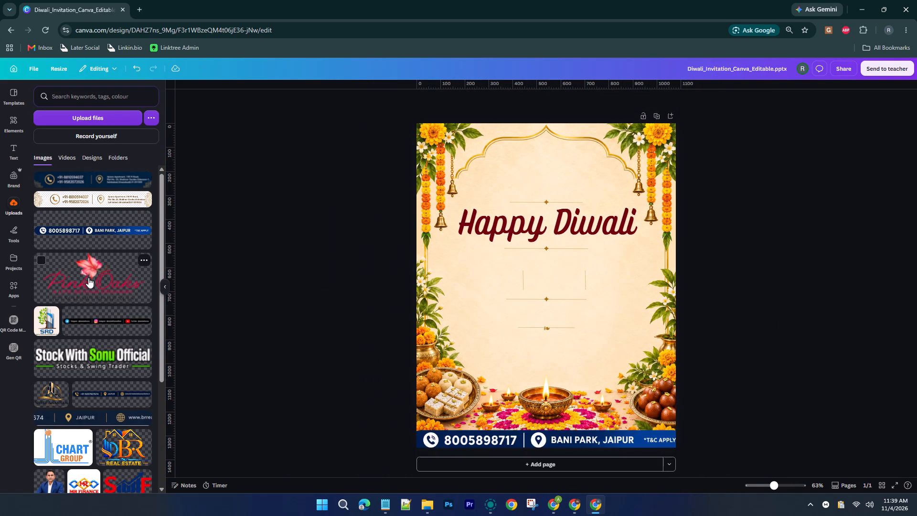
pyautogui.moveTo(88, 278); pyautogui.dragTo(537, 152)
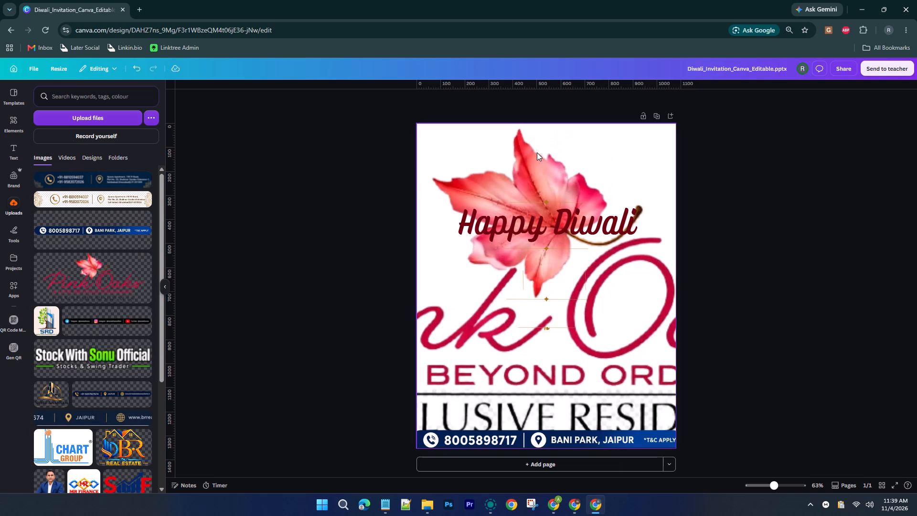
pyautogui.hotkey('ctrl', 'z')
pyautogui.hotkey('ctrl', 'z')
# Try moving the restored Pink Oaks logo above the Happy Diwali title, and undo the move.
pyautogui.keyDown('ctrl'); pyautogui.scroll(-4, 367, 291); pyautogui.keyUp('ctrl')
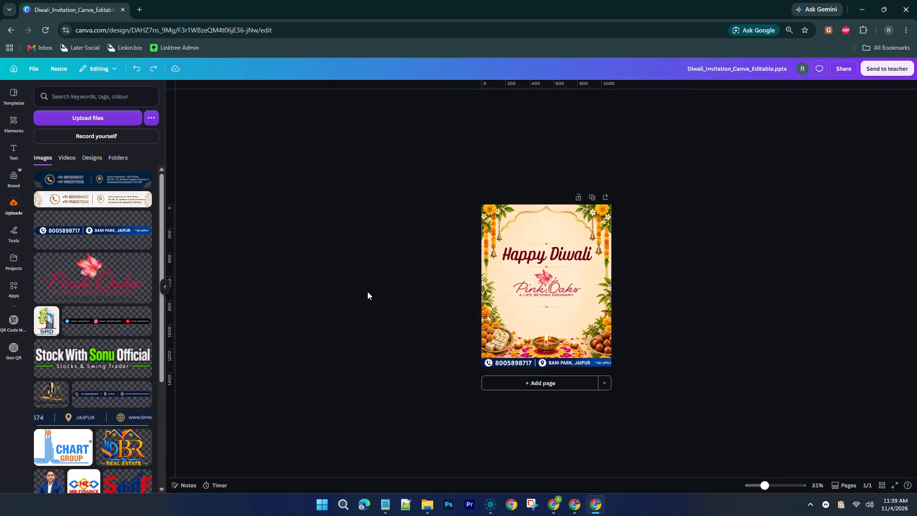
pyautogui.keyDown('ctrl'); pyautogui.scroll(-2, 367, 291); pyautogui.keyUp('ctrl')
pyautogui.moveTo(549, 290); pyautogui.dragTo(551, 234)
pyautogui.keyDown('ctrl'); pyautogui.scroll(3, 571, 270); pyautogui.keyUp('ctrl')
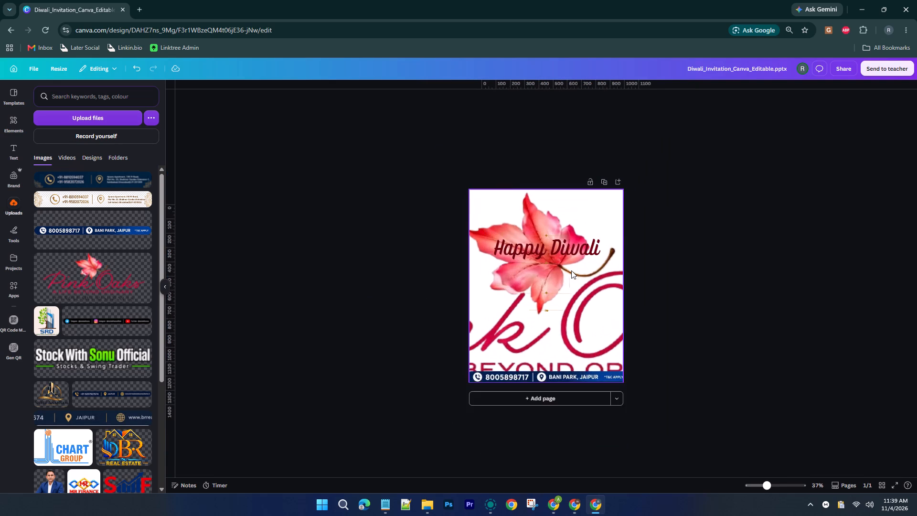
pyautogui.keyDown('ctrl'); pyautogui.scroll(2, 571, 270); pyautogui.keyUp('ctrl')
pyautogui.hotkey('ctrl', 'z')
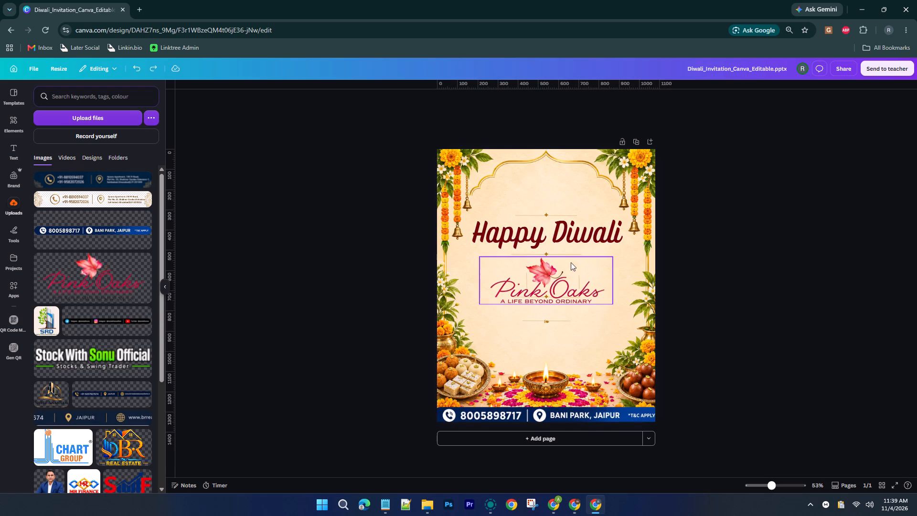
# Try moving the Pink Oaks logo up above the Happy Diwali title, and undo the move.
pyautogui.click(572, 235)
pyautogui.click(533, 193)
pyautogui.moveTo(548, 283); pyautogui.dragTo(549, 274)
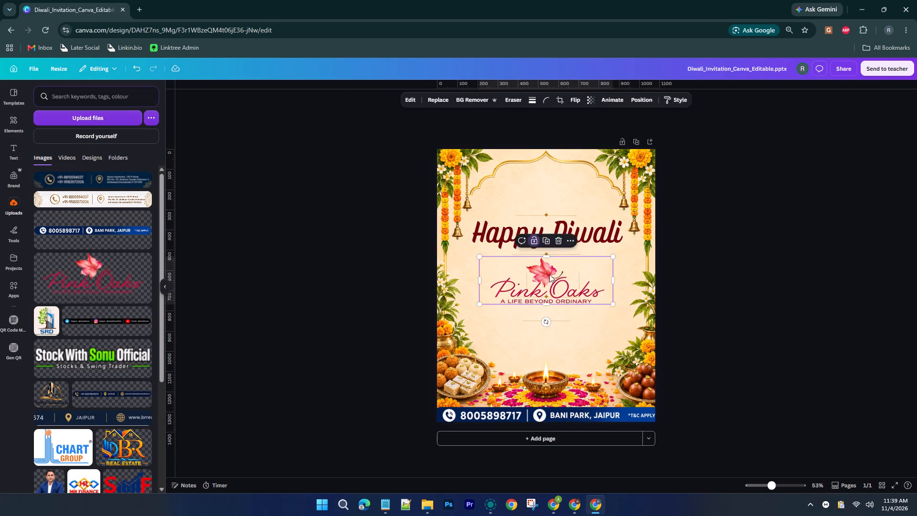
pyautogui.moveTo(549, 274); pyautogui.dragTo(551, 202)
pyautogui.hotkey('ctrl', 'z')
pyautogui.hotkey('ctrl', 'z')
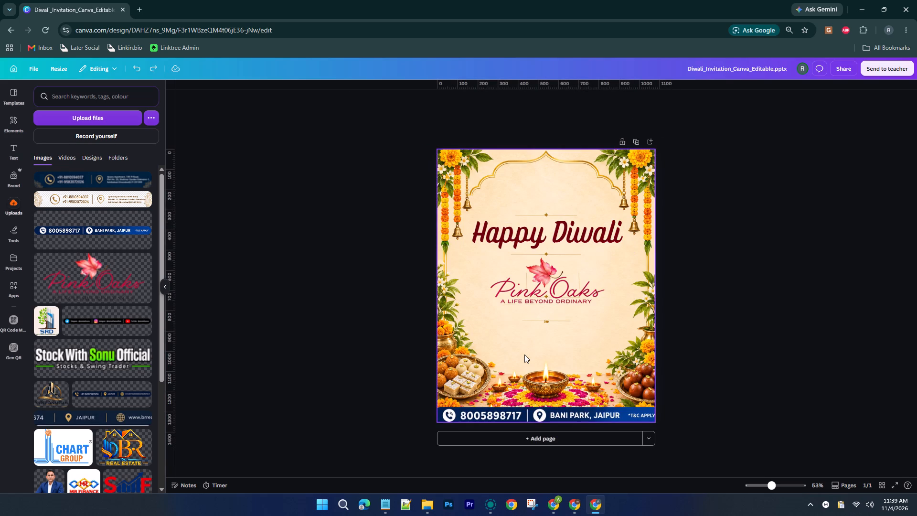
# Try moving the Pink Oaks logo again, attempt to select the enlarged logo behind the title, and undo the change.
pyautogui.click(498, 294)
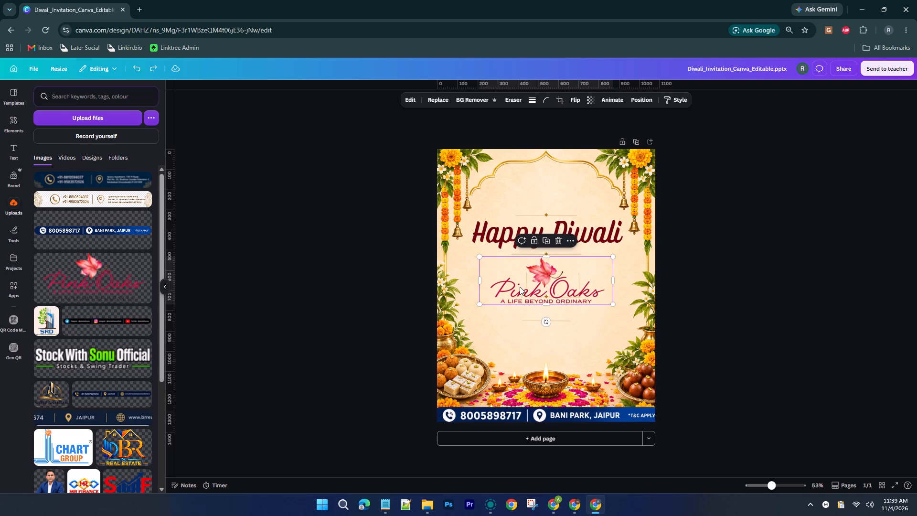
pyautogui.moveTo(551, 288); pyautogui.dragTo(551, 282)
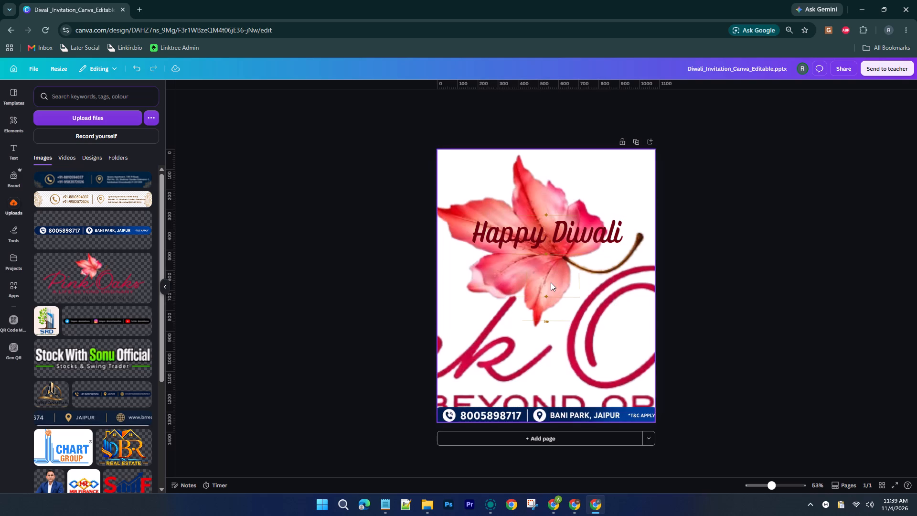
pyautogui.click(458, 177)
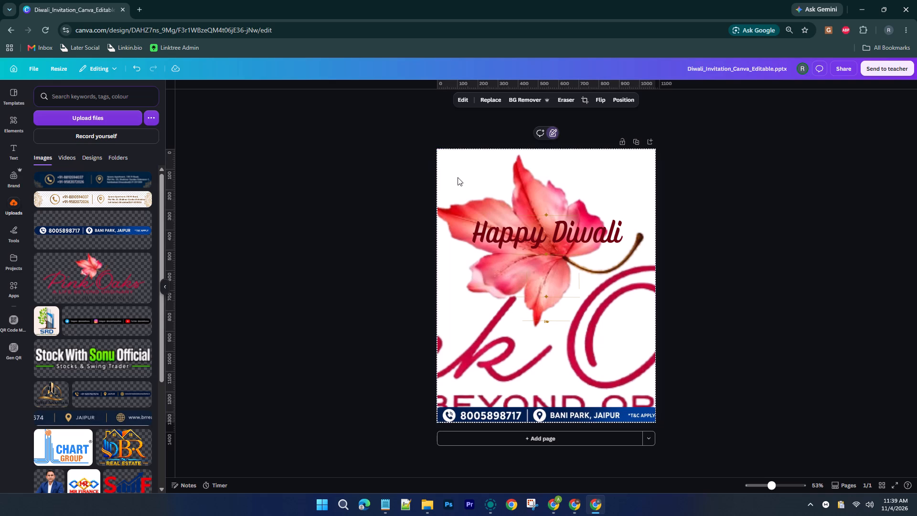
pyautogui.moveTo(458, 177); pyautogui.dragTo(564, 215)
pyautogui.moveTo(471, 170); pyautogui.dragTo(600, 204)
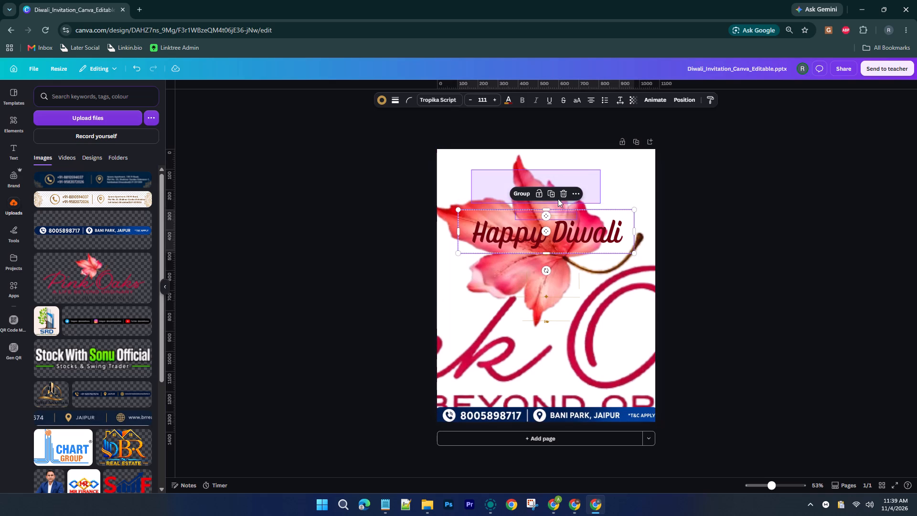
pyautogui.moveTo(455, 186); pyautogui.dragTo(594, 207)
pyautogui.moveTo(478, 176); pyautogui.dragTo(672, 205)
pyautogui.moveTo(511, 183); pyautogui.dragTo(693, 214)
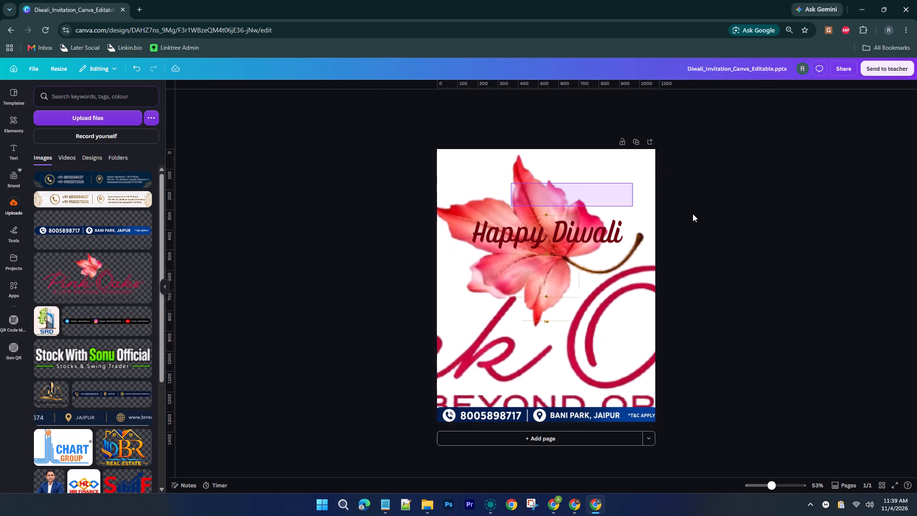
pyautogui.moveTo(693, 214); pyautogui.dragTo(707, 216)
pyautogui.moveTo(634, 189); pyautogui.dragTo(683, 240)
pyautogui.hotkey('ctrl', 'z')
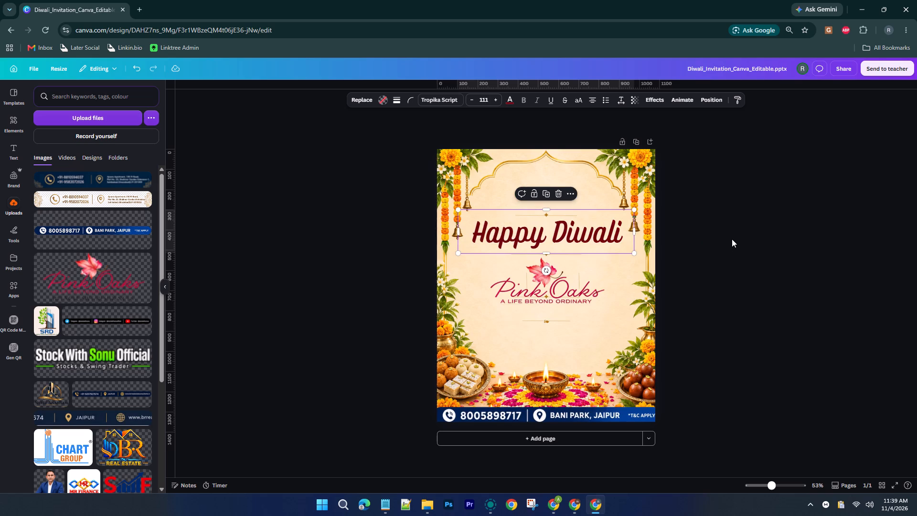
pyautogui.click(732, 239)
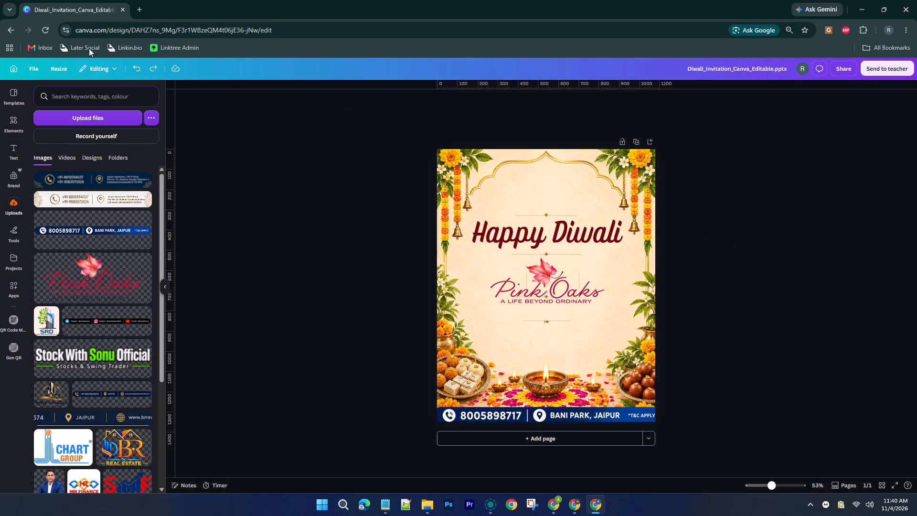
# Reload the design and move the Pink Oaks logo partly off the poster's right edge, beside the Happy Diwali title.
pyautogui.click(42, 32)
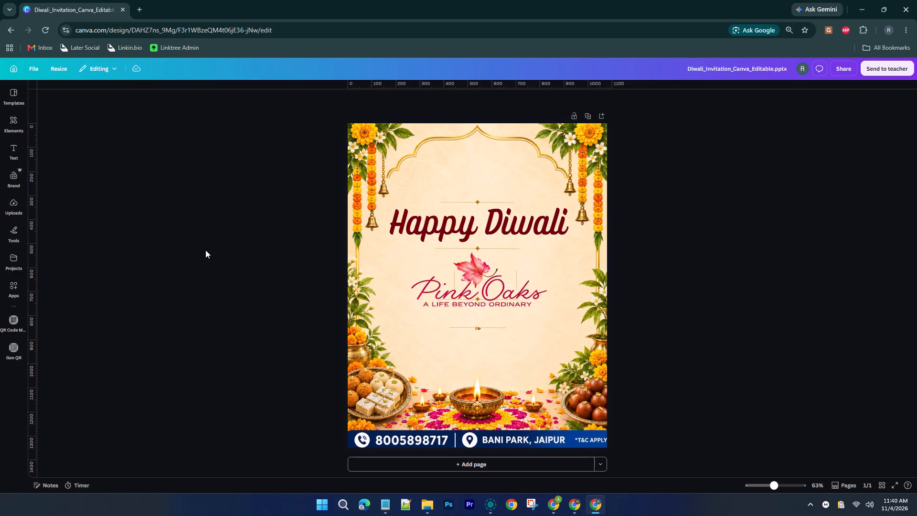
pyautogui.moveTo(480, 288); pyautogui.dragTo(476, 309)
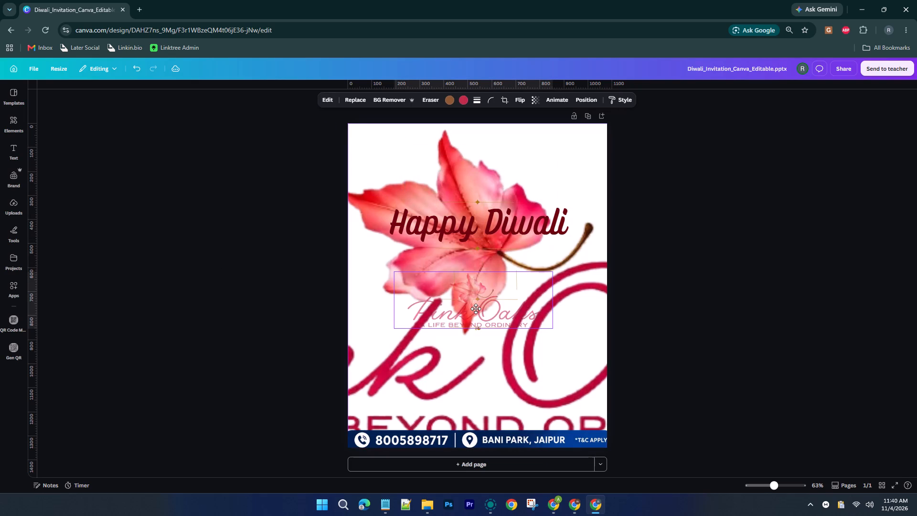
pyautogui.moveTo(476, 309); pyautogui.dragTo(650, 209)
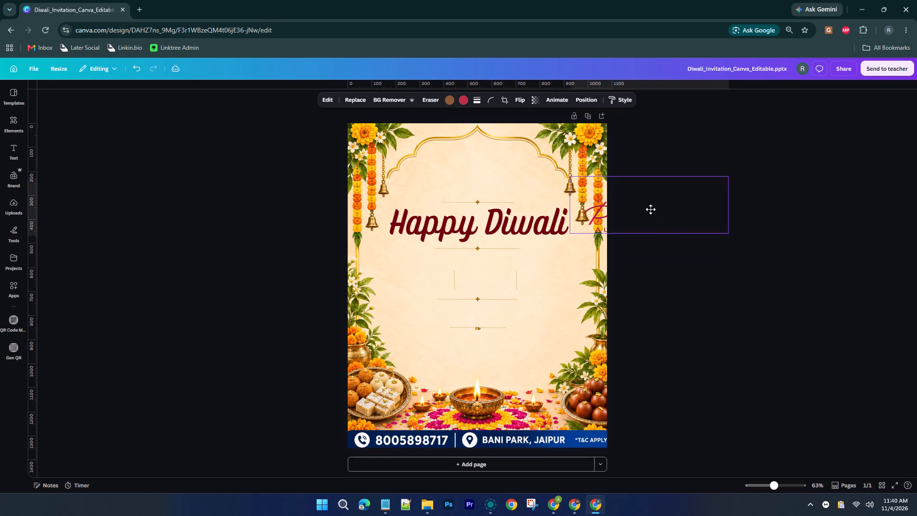
pyautogui.moveTo(650, 209); pyautogui.dragTo(649, 193)
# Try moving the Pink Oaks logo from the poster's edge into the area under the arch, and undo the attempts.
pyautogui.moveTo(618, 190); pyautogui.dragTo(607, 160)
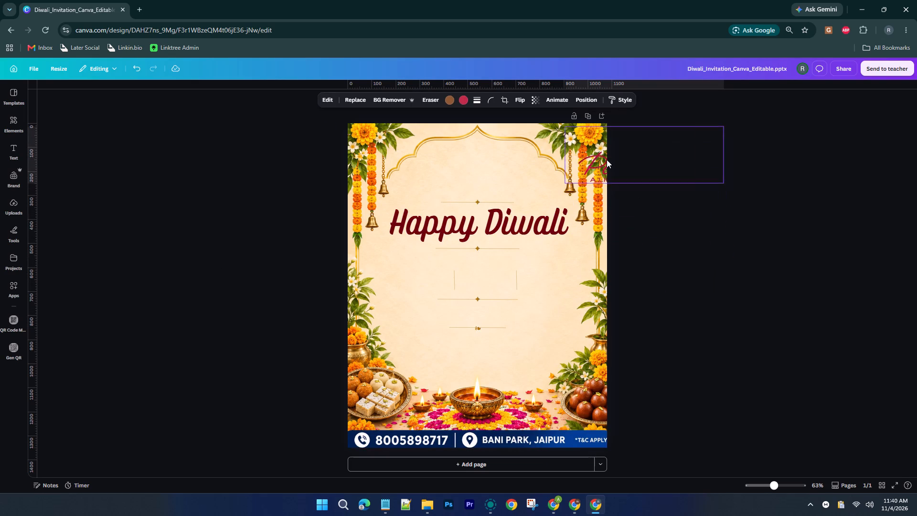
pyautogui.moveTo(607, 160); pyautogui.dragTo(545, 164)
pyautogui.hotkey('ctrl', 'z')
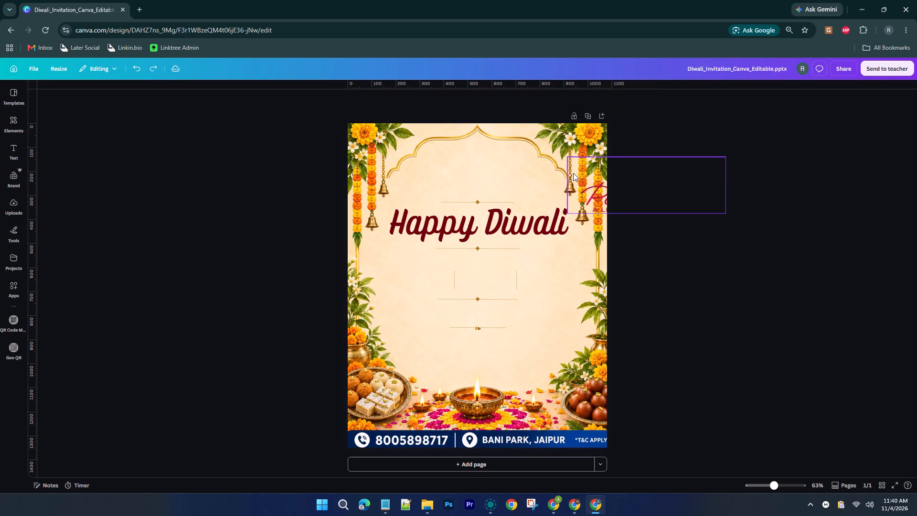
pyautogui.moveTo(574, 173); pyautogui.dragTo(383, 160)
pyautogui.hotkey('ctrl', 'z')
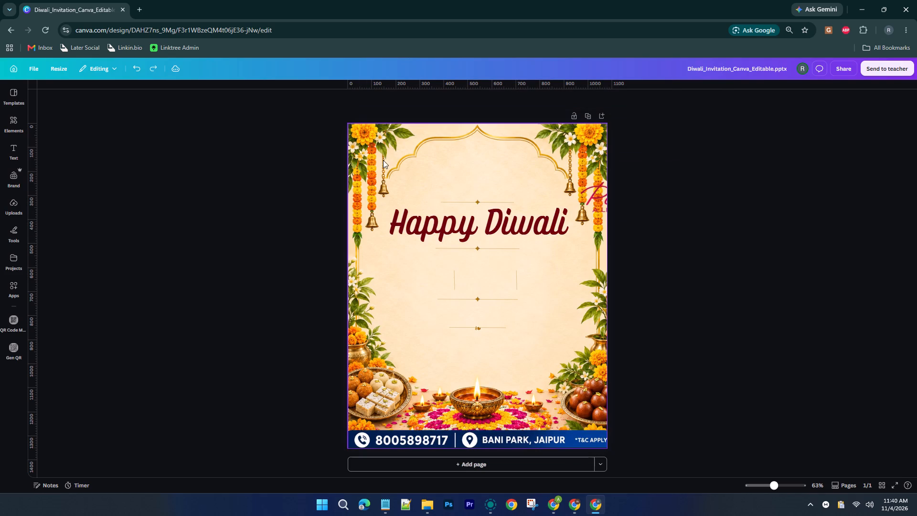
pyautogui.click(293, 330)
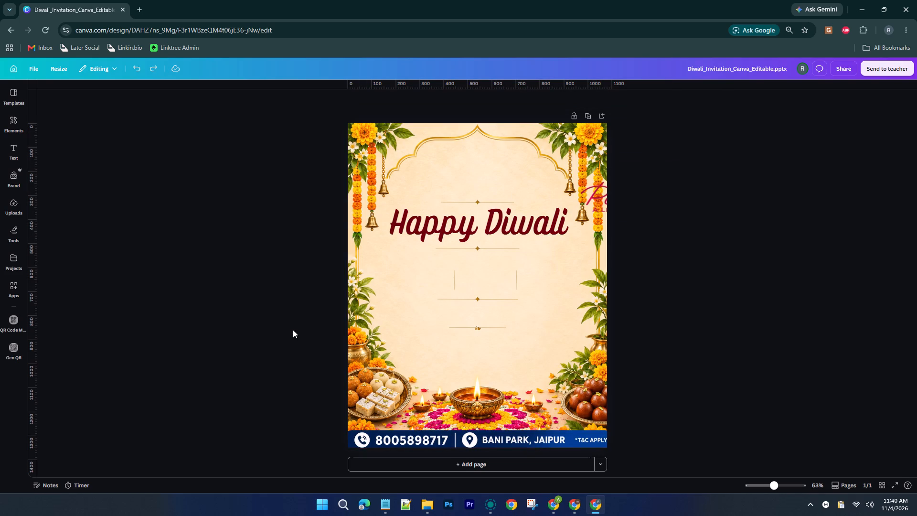
# Rename the design as Diwali_Invitation_Canva_Editable, without the .pptx extension.
pyautogui.click(782, 71)
pyautogui.moveTo(772, 70); pyautogui.dragTo(818, 81)
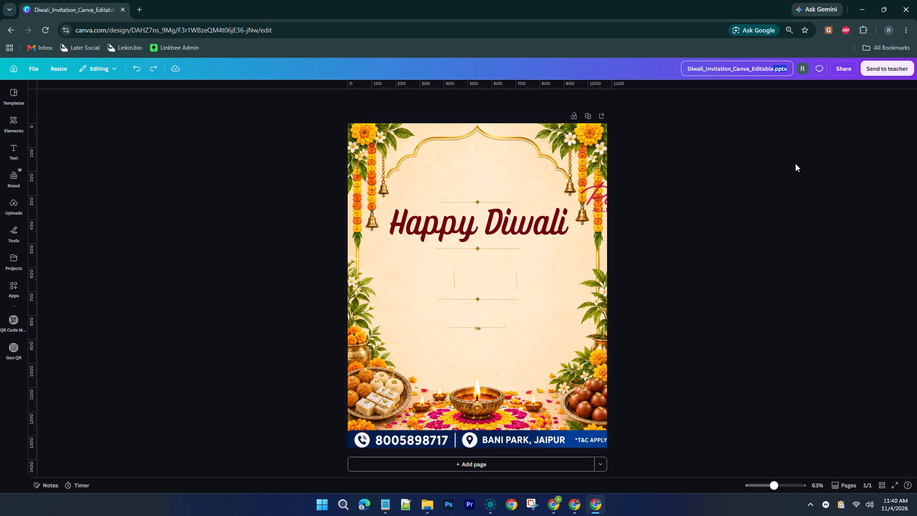
pyautogui.press('BackSpace')
pyautogui.press('Return')
pyautogui.click(795, 163)
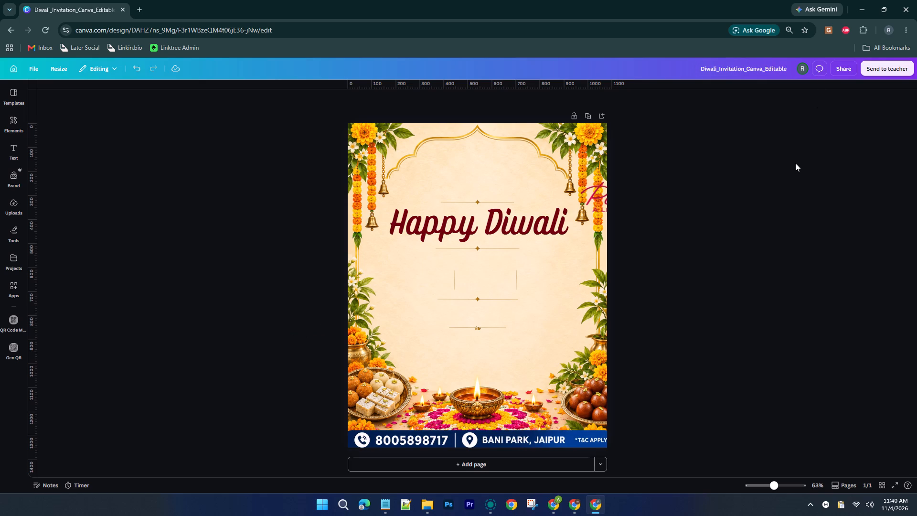
# Make a copy of the Diwali invitation design.
pyautogui.click(31, 68)
pyautogui.click(93, 144)
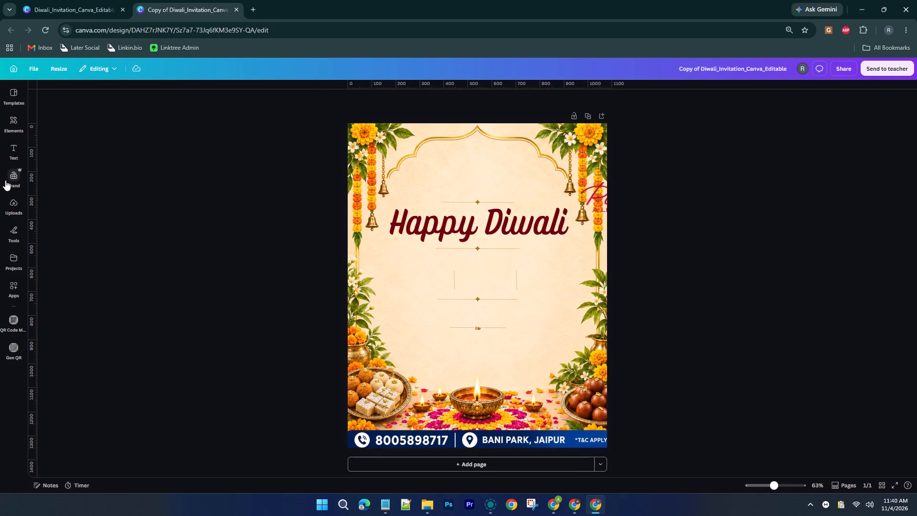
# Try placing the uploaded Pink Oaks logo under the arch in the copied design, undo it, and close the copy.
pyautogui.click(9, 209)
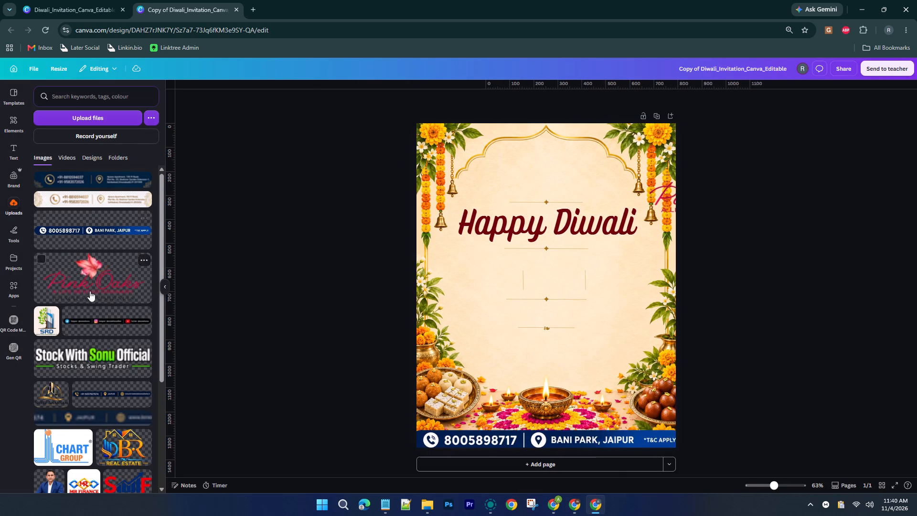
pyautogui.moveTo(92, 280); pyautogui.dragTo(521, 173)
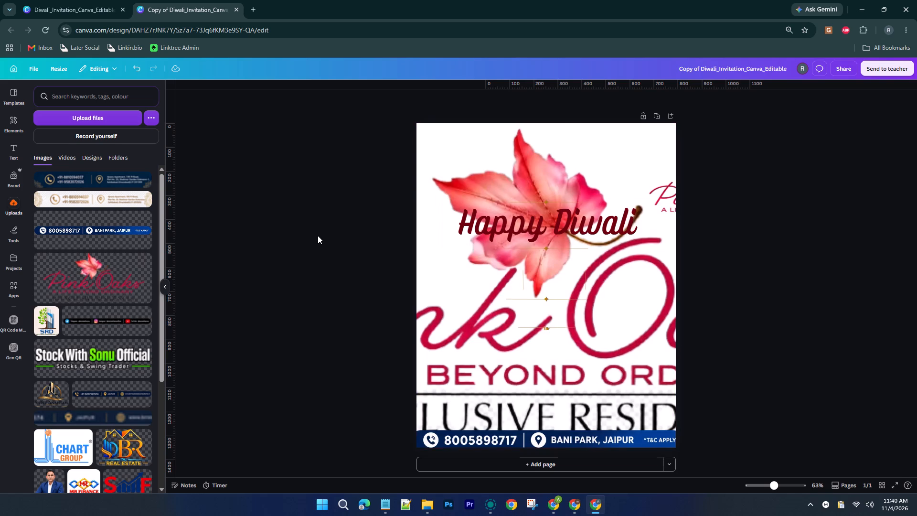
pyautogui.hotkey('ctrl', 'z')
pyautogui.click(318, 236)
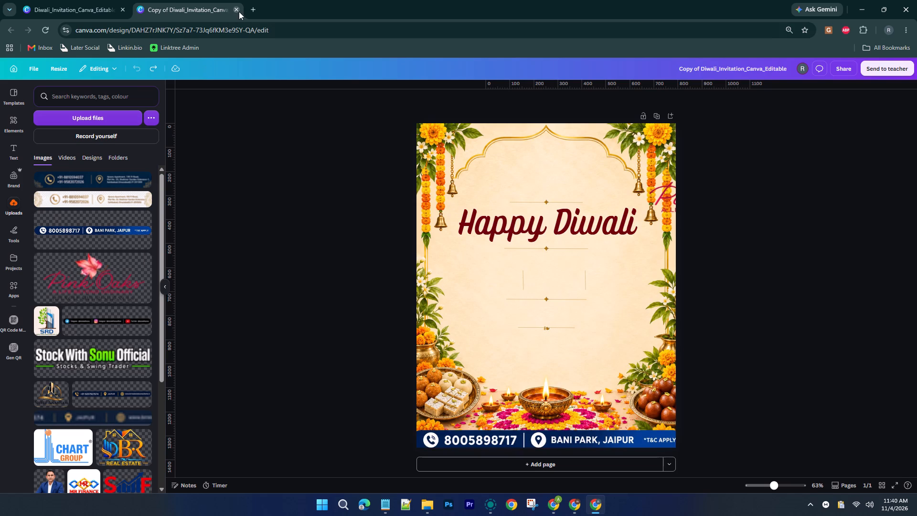
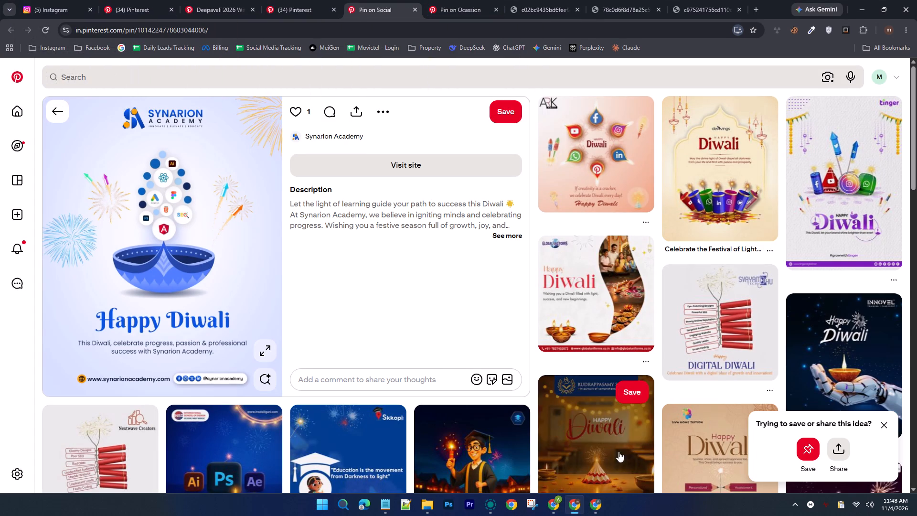
pyautogui.click(593, 504)
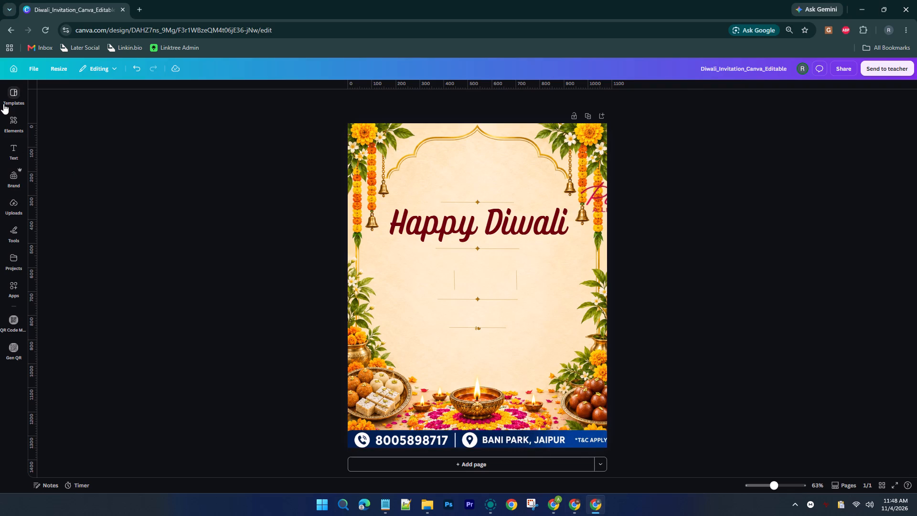
# Leave the open design and search Canva's home page for "happy diwali poster", showing all matching templates.
pyautogui.click(7, 99)
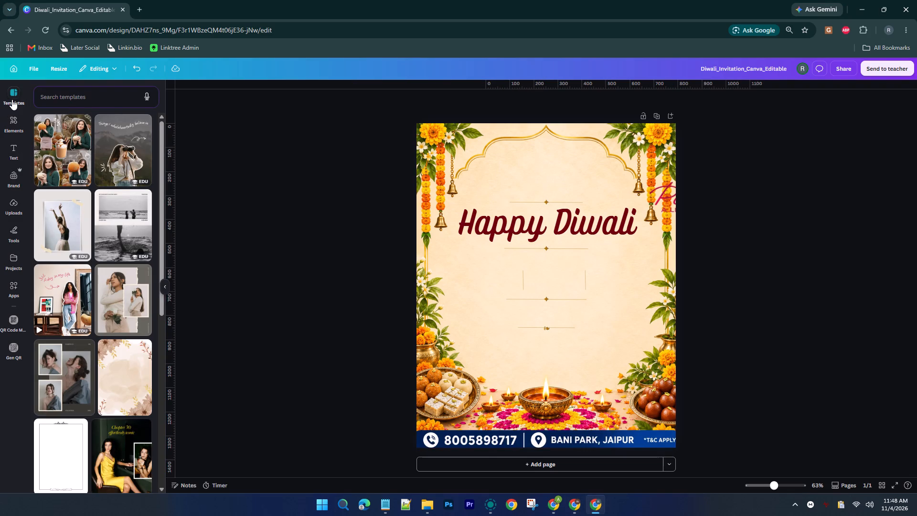
pyautogui.click(73, 90)
pyautogui.click(9, 67)
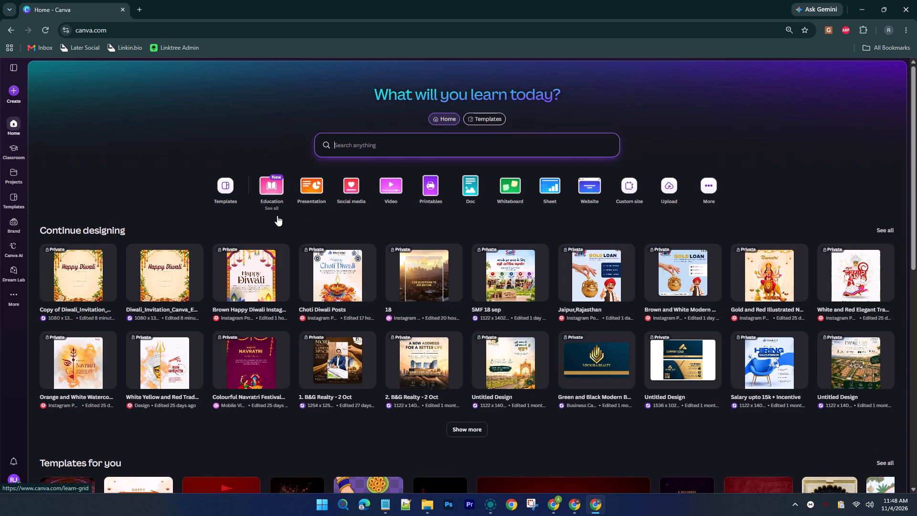
pyautogui.click(356, 140)
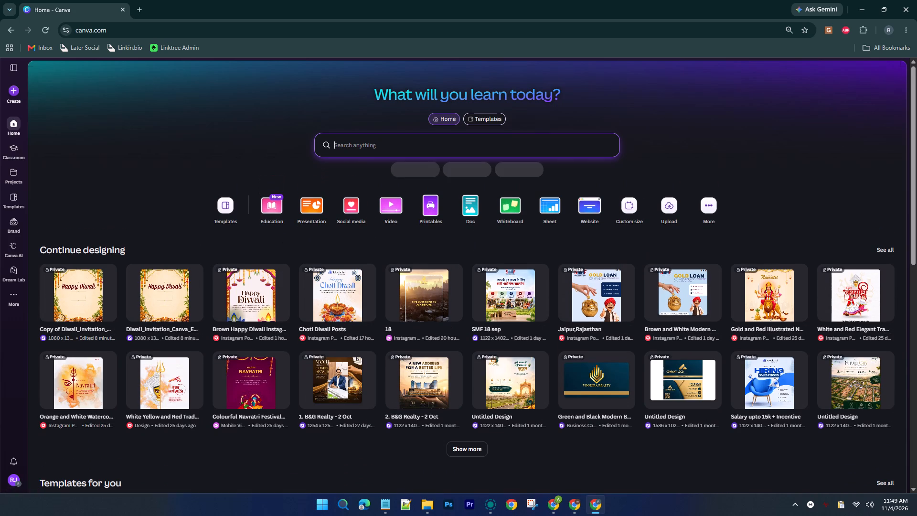
pyautogui.write('happy diwali')
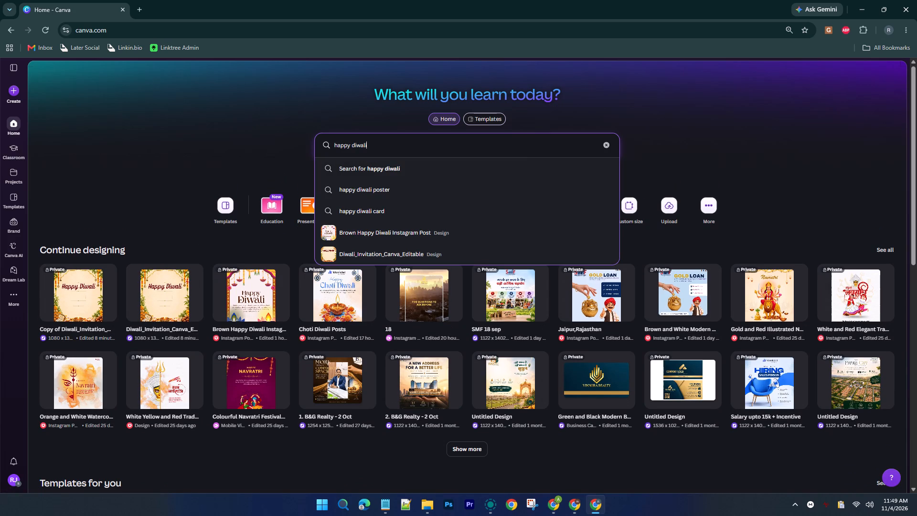
pyautogui.click(396, 191)
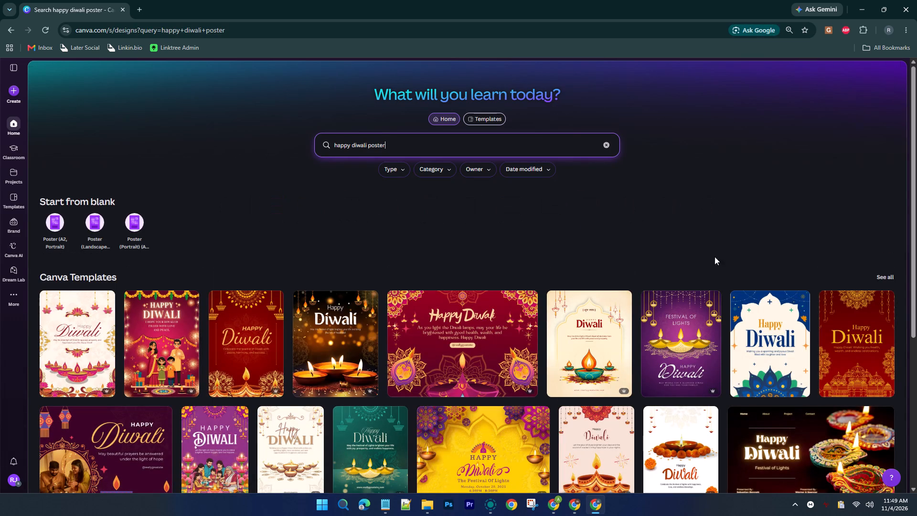
pyautogui.click(877, 279)
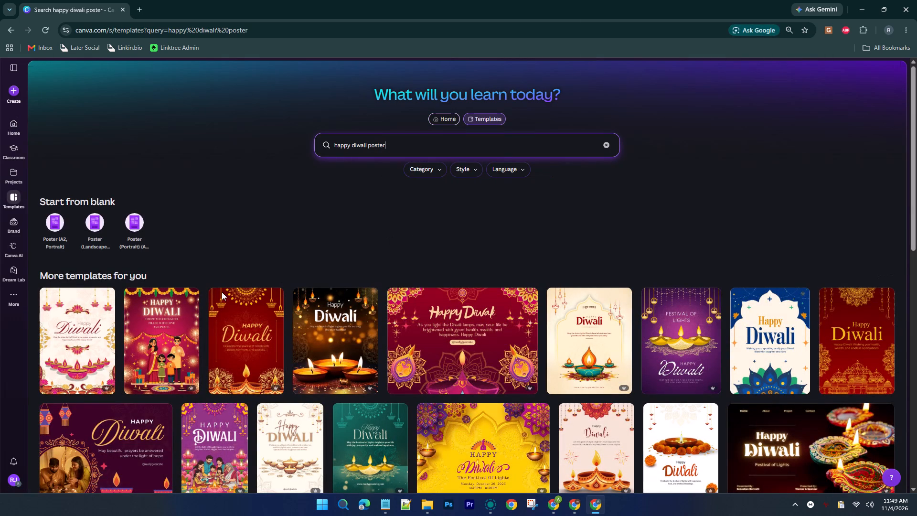
# Open the Pink and Gold Traditional Happy Diwali Poster template preview and choose the A2 print size.
pyautogui.click(79, 349)
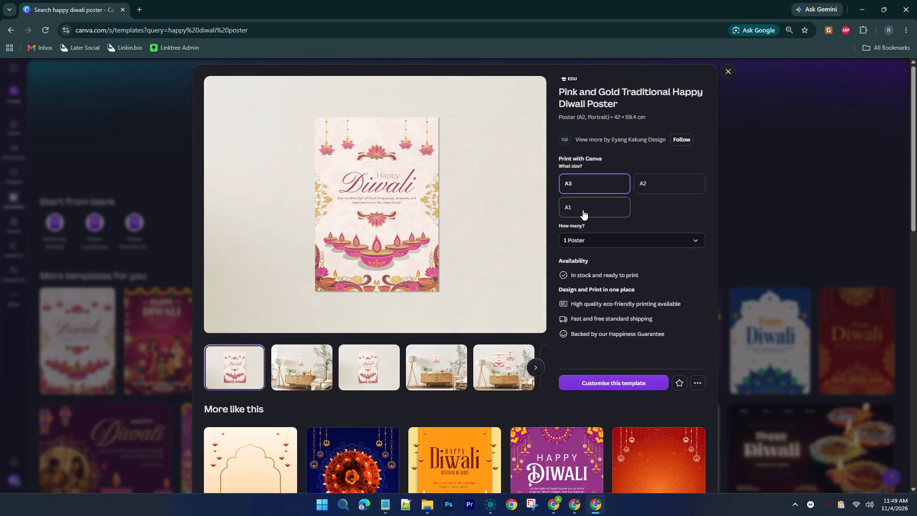
pyautogui.click(593, 181)
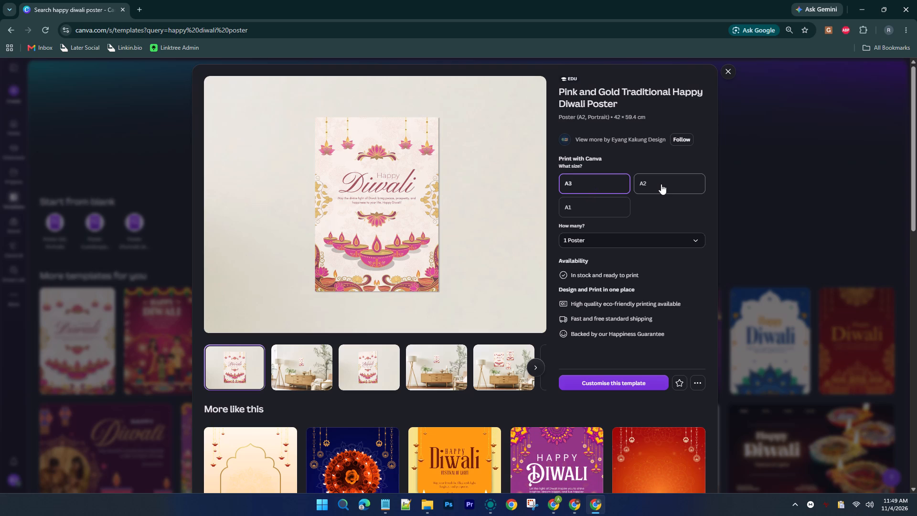
pyautogui.click(661, 184)
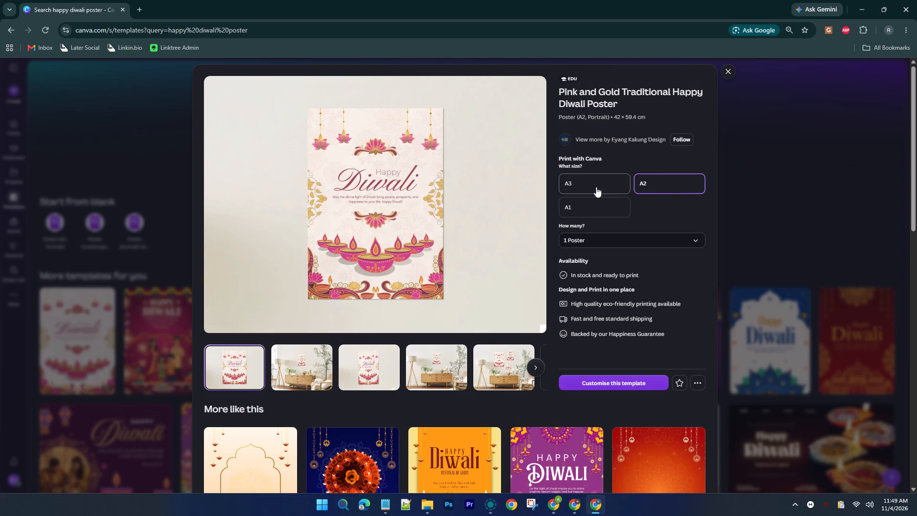
# Choose the A1 print size for the Pink and Gold Traditional Happy Diwali Poster and open the template for customising.
pyautogui.click(596, 187)
pyautogui.click(596, 209)
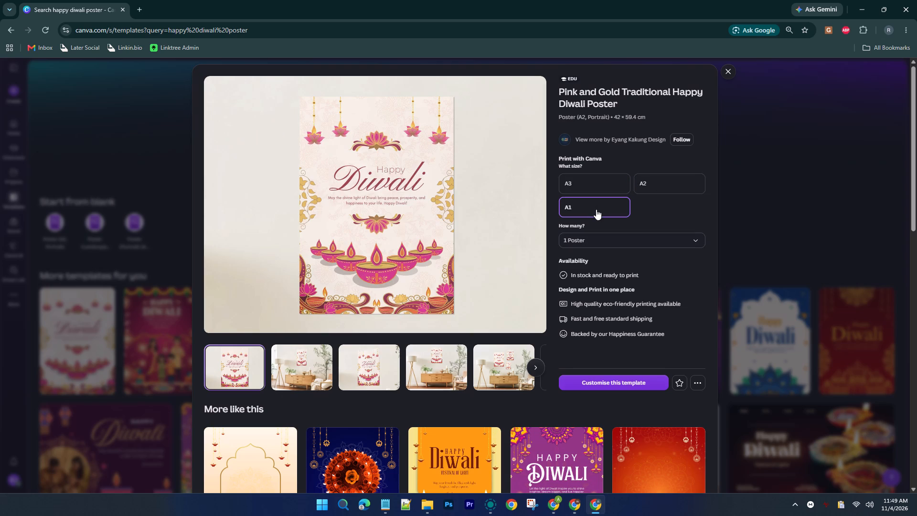
pyautogui.click(607, 386)
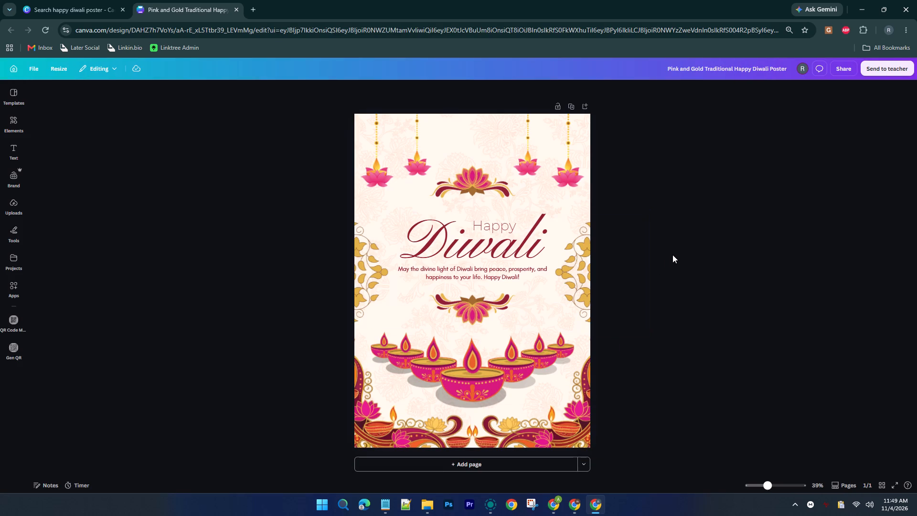
# Make a resized copy of the poster as an Instagram Post (4:5), opening the copy and closing the original design.
pyautogui.click(38, 69)
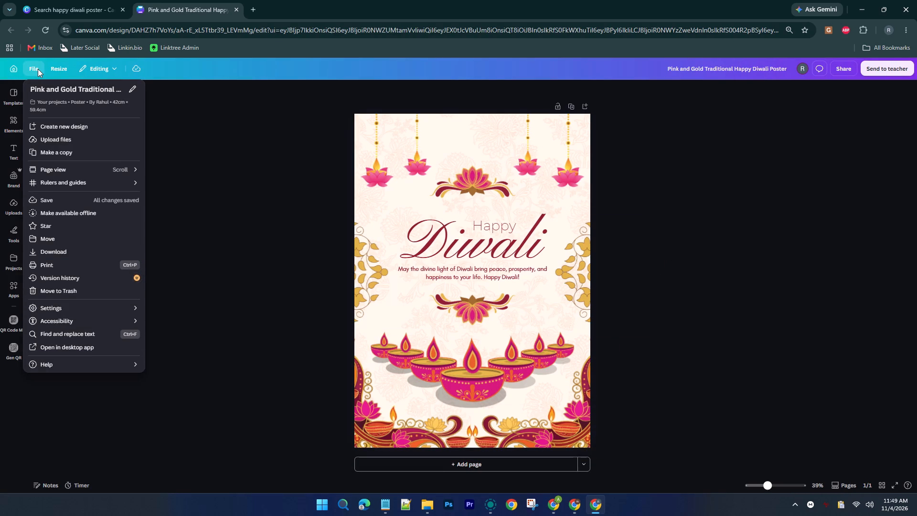
pyautogui.click(58, 68)
pyautogui.click(58, 68)
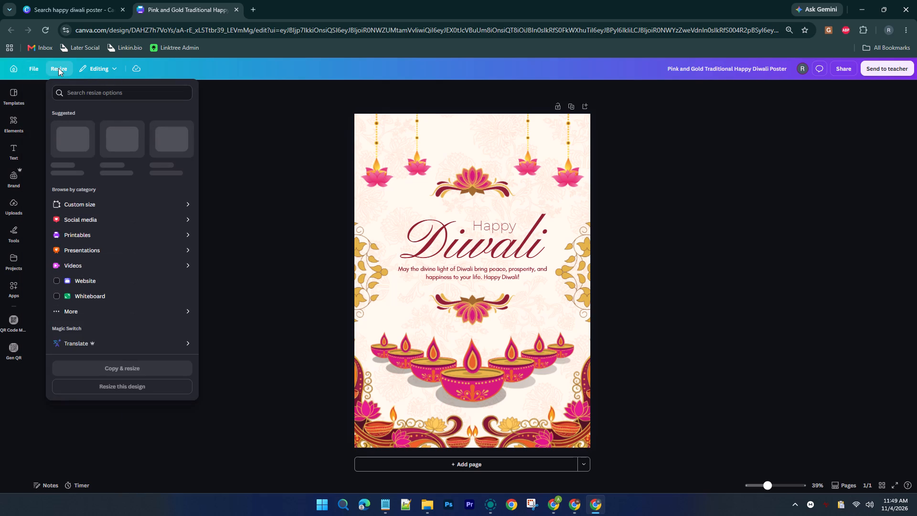
pyautogui.click(77, 142)
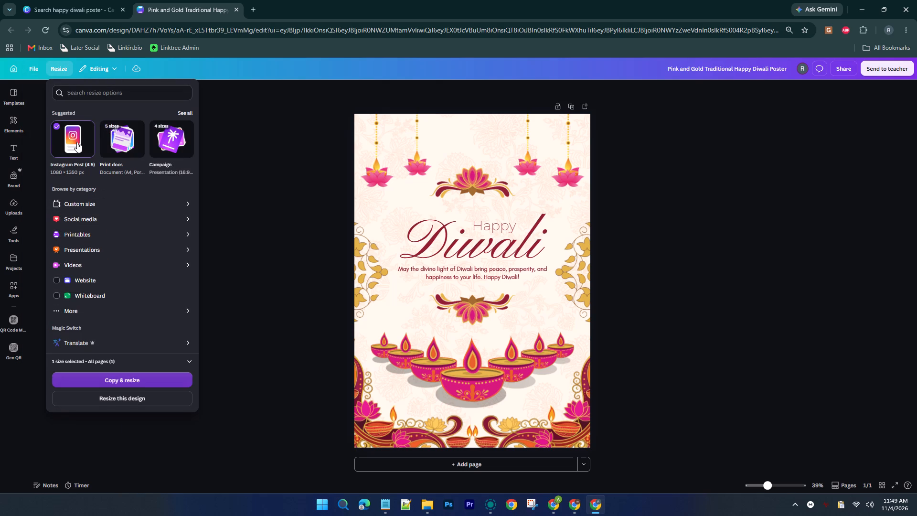
pyautogui.click(132, 376)
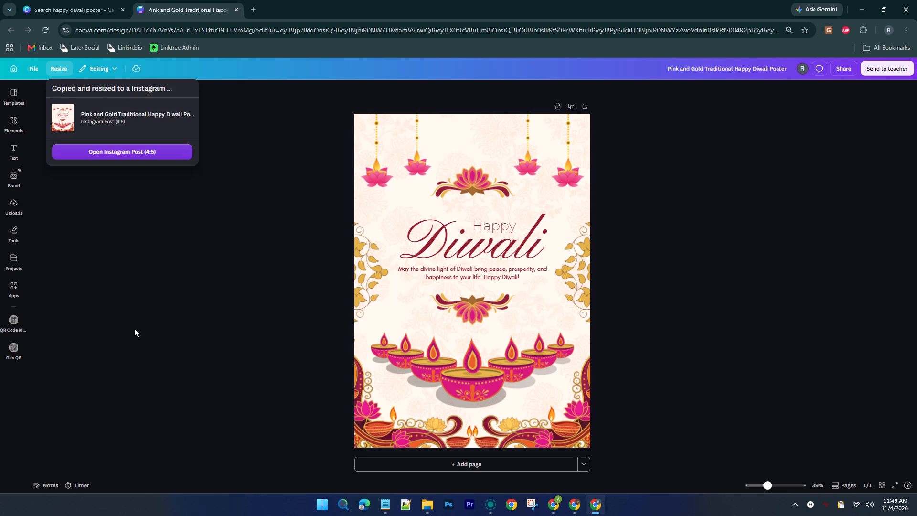
pyautogui.click(154, 150)
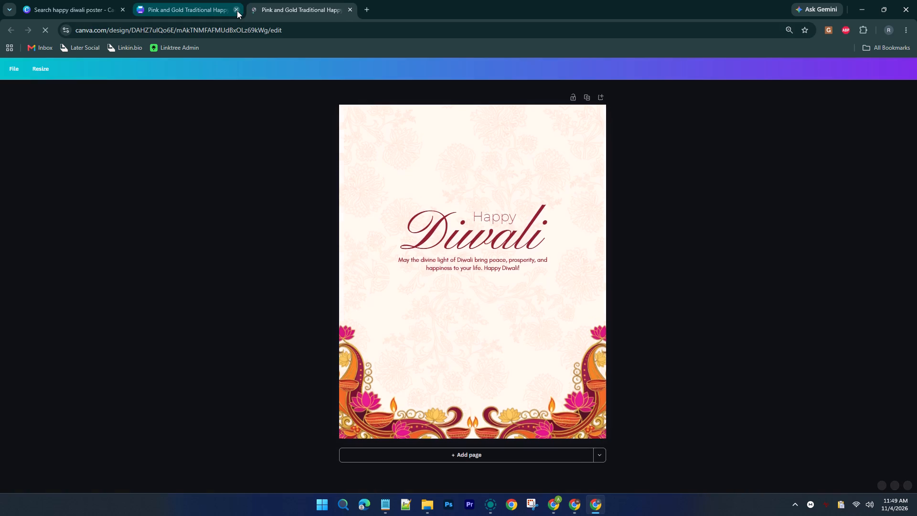
pyautogui.click(237, 11)
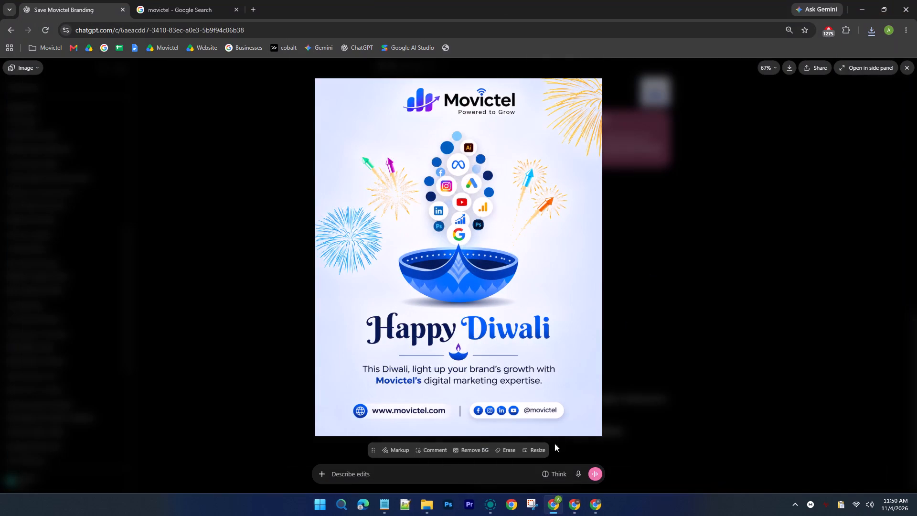
# Switch to the File Explorer window with the Client Logos folder.
pyautogui.click(424, 505)
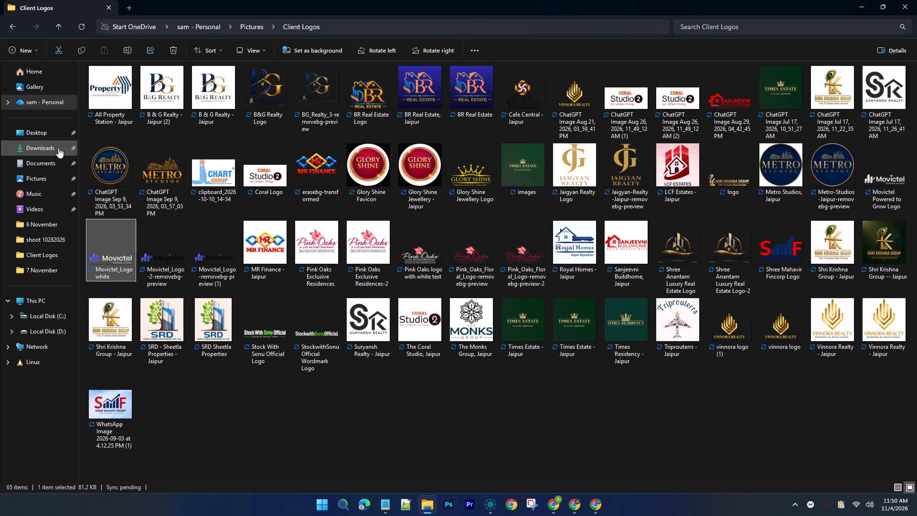
# Arrange the Client Logos folder side by side with a second File Explorer window showing Downloads.
pyautogui.hotkey('shift', 'Left')
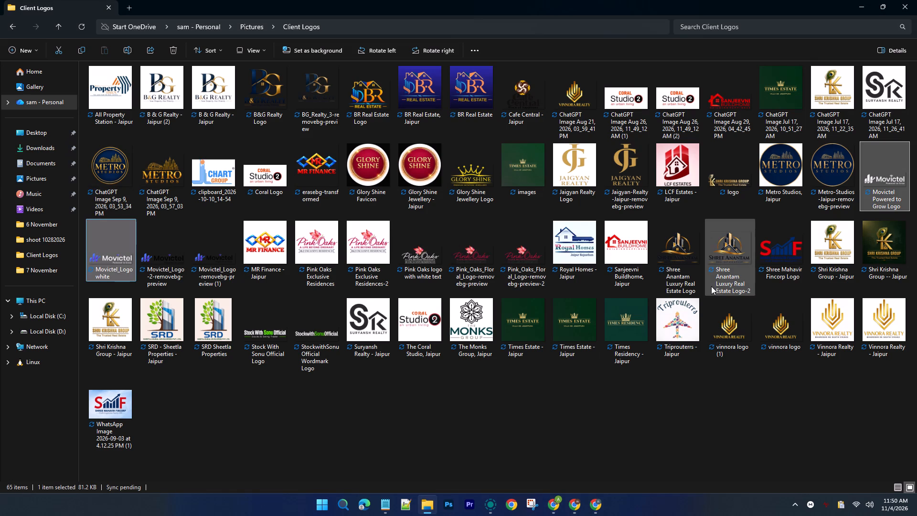
pyautogui.press('super+Left')
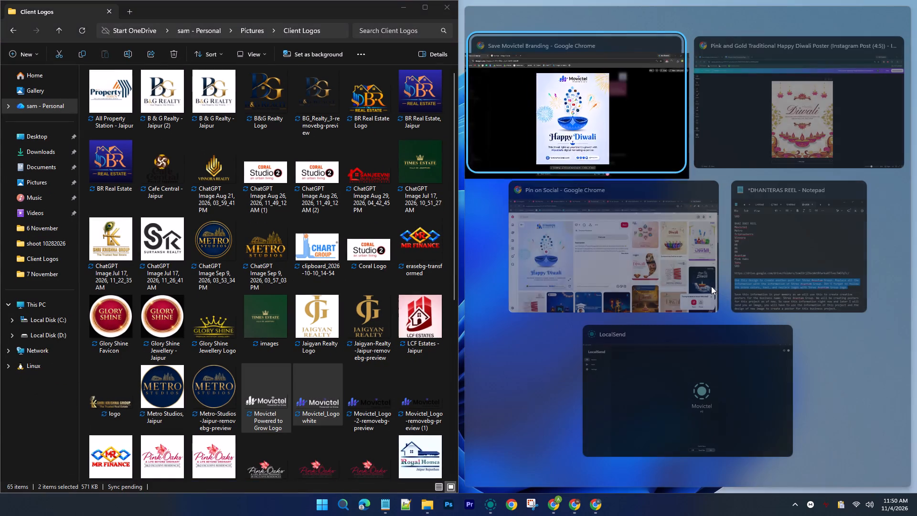
pyautogui.rightClick(421, 509)
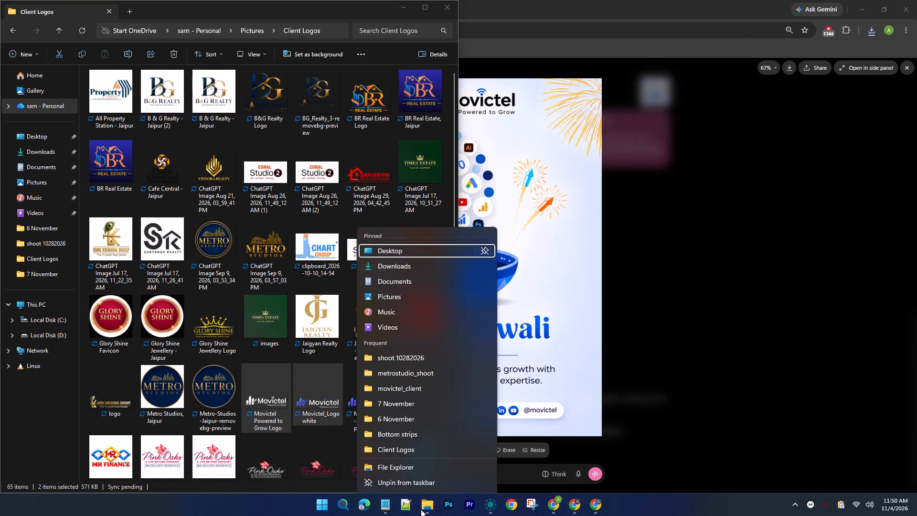
pyautogui.click(430, 236)
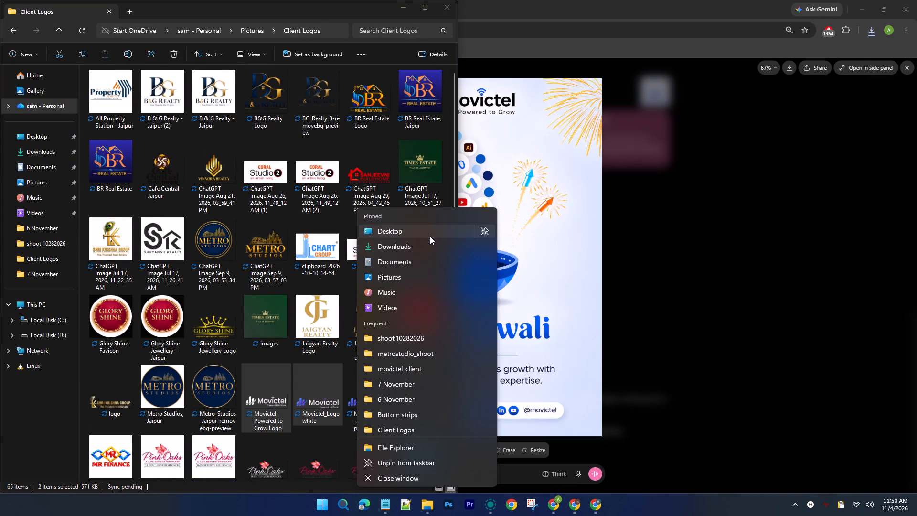
pyautogui.press('super+Right')
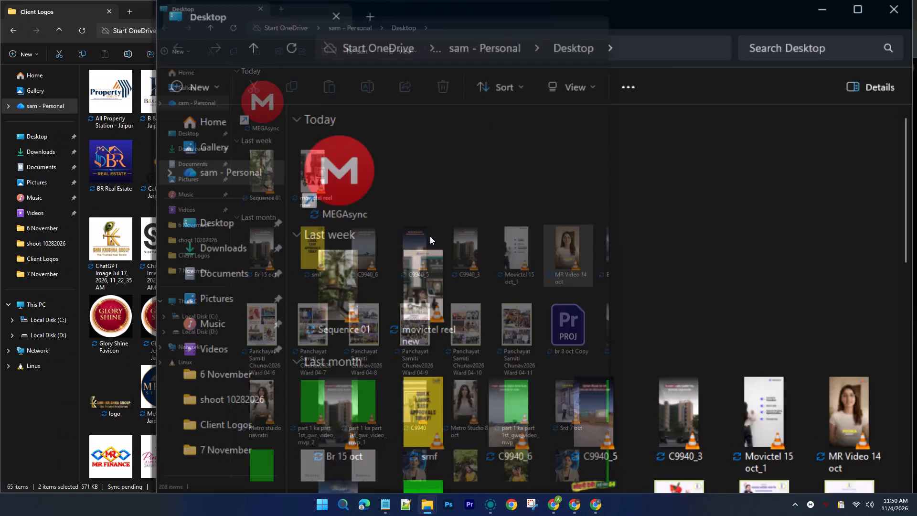
pyautogui.click(502, 152)
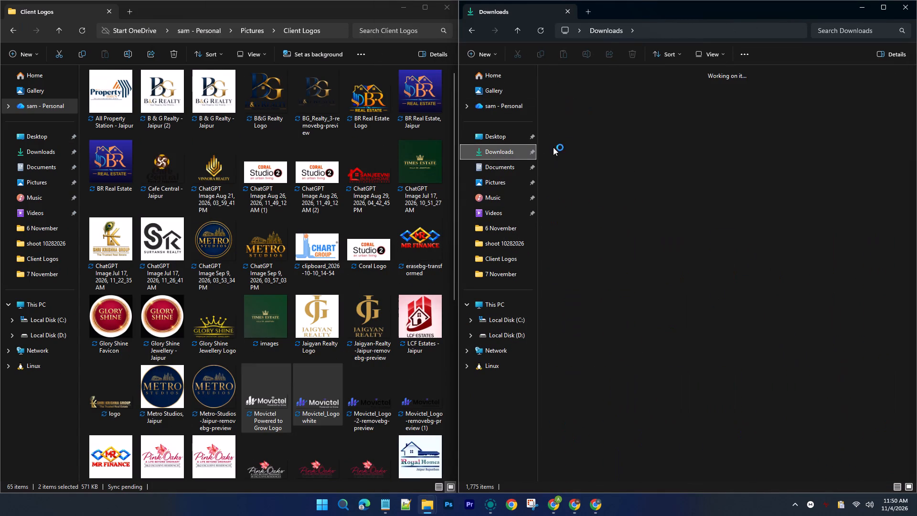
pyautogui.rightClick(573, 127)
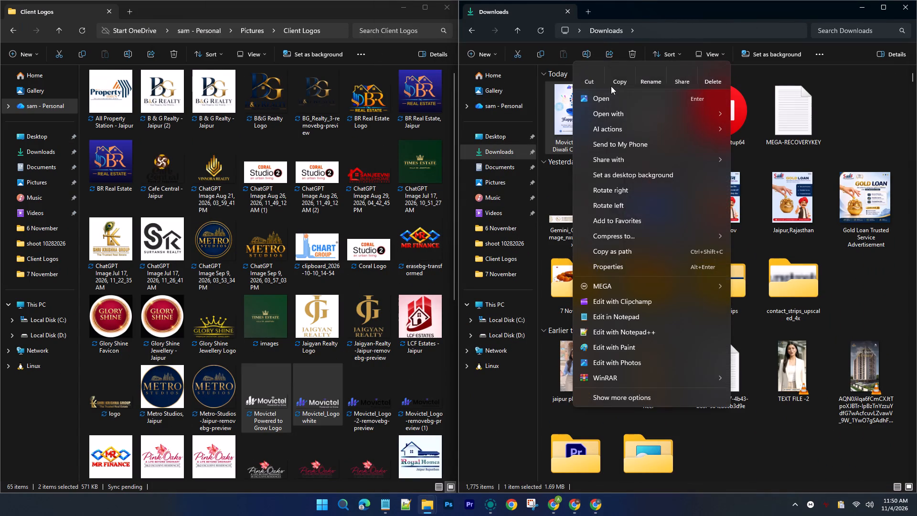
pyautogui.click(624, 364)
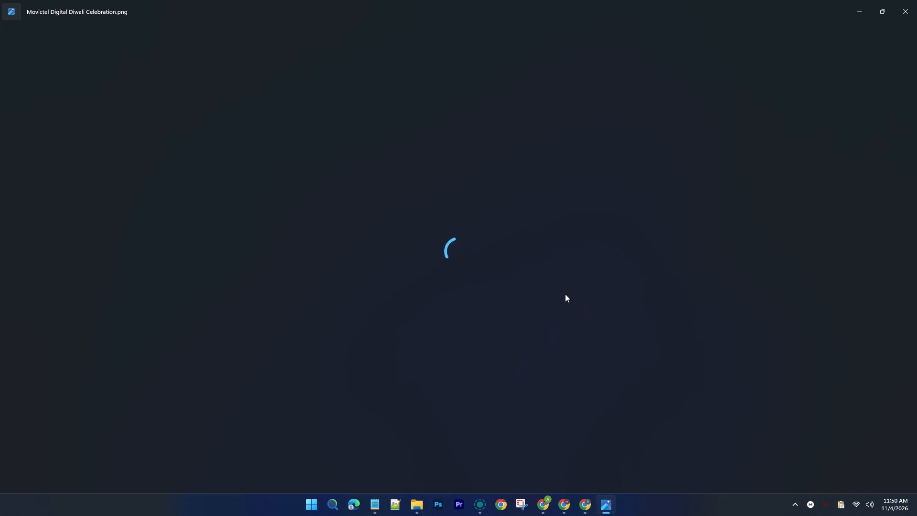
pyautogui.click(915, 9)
# Resize the downloaded Movictel Digital Diwali Celebration image in Paint to 1080 × 1350 pixels, save it and close Paint.
pyautogui.rightClick(586, 144)
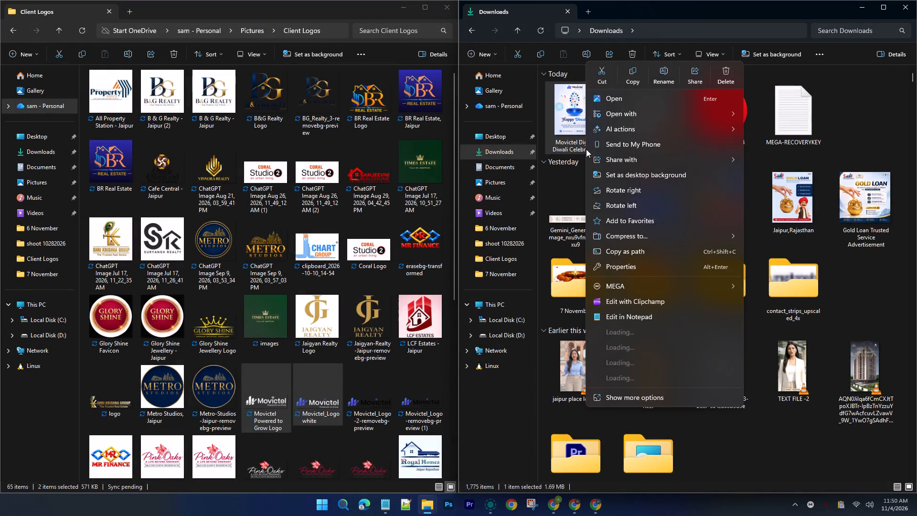
pyautogui.click(640, 349)
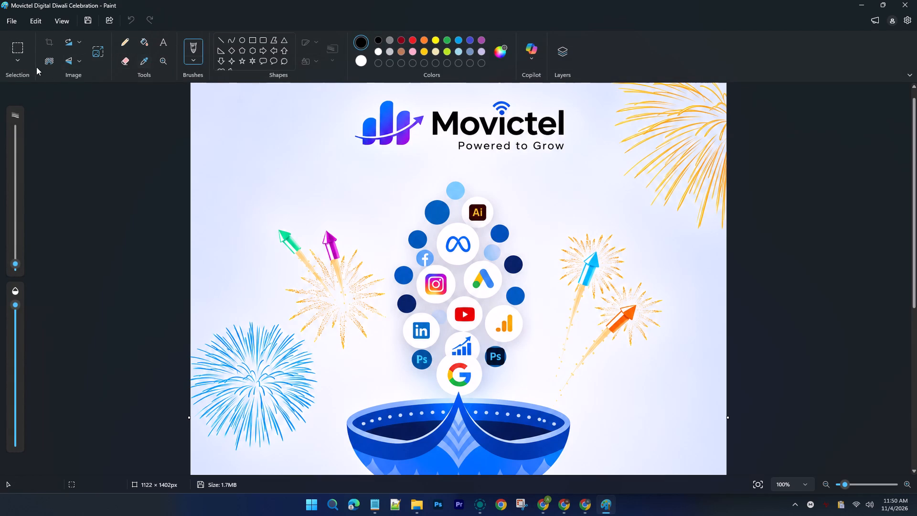
pyautogui.click(97, 54)
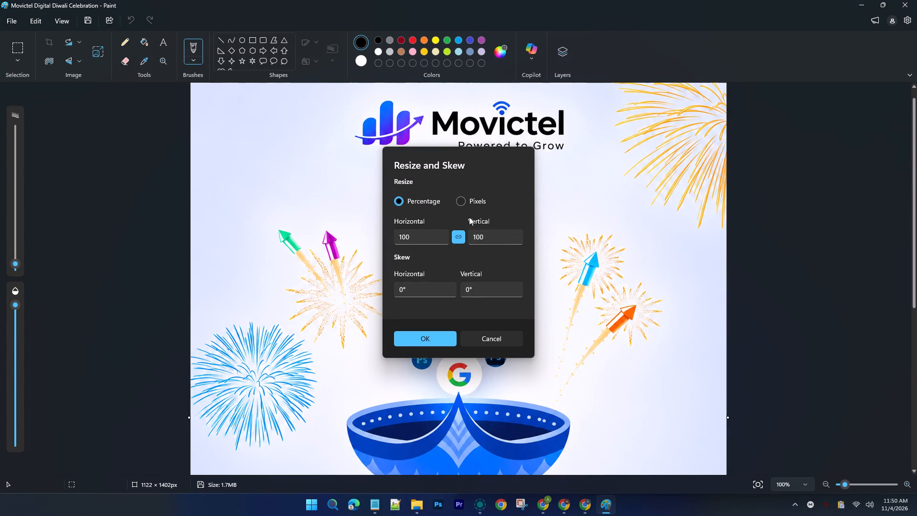
pyautogui.click(467, 197)
pyautogui.click(455, 239)
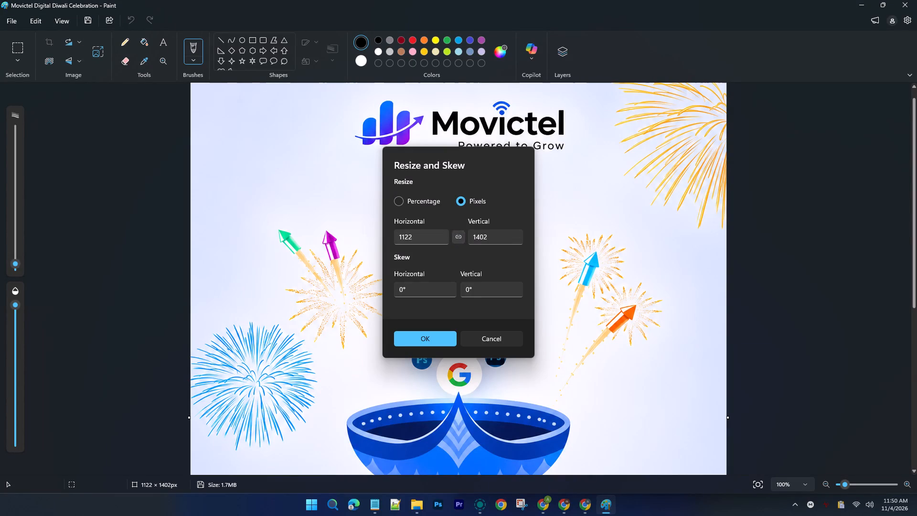
pyautogui.click(456, 236)
pyautogui.moveTo(413, 239); pyautogui.dragTo(390, 239)
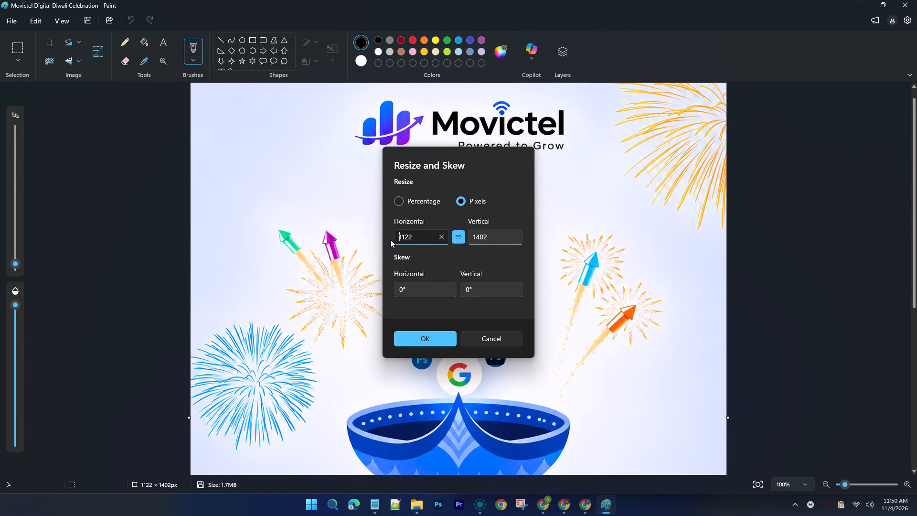
pyautogui.doubleClick(390, 239)
pyautogui.doubleClick(407, 236)
pyautogui.write('1080')
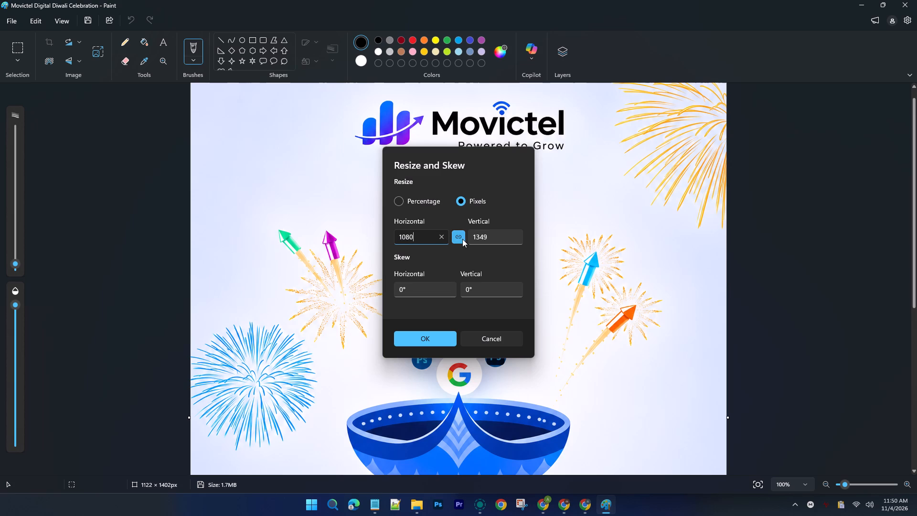
pyautogui.click(462, 239)
pyautogui.moveTo(479, 237); pyautogui.dragTo(512, 237)
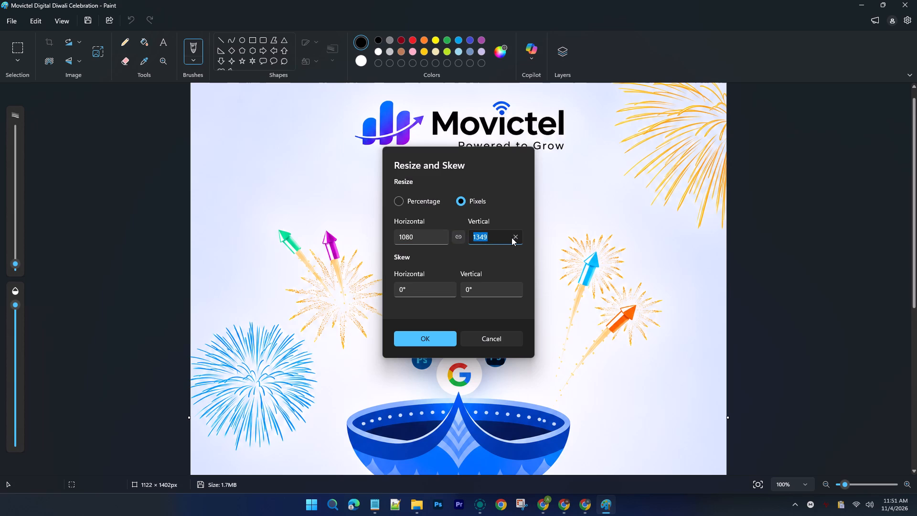
pyautogui.write('1350')
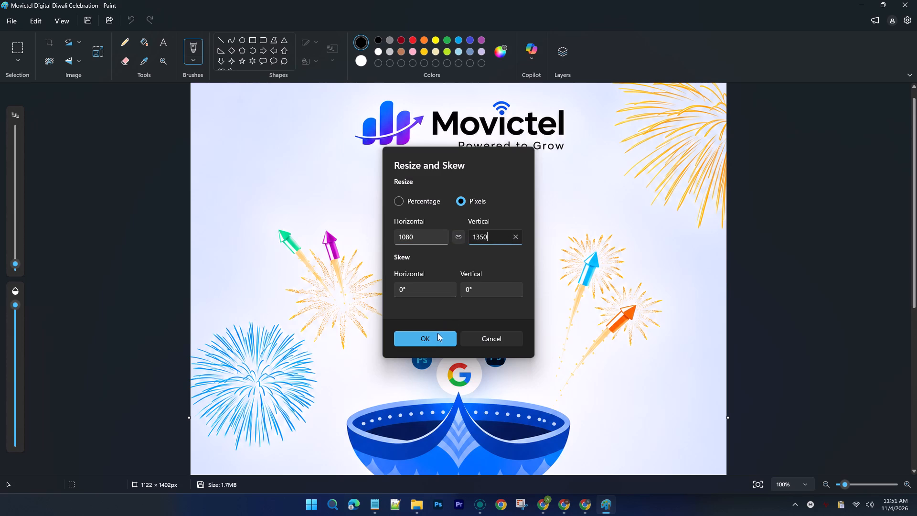
pyautogui.click(437, 333)
pyautogui.hotkey('ctrl', 's')
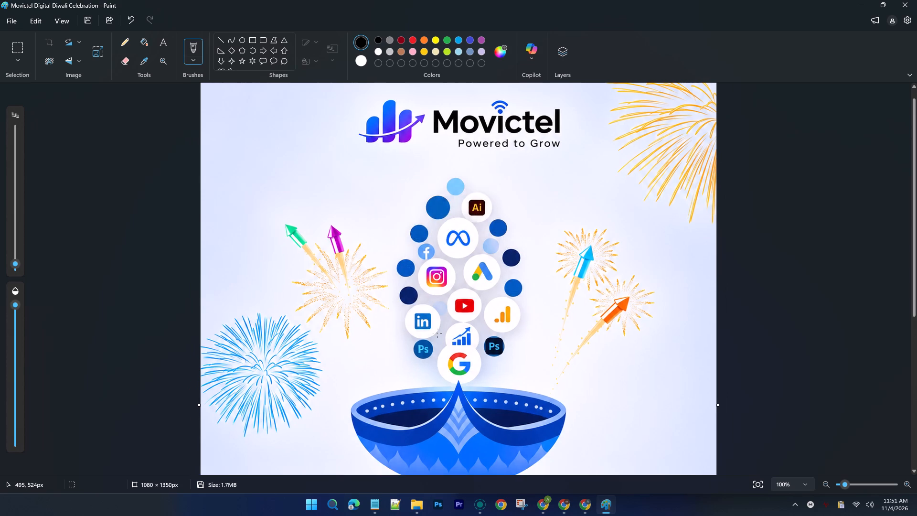
pyautogui.click(908, 0)
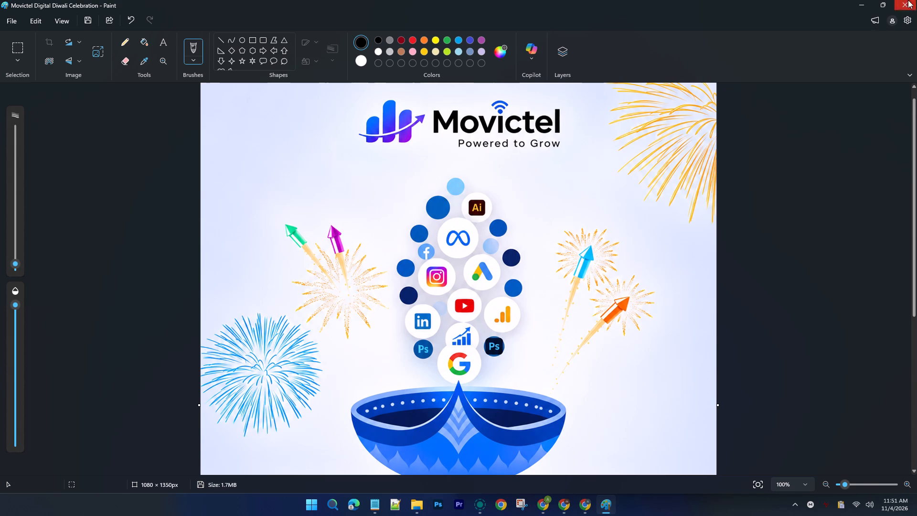
# Rename the resized Movictel Diwali image in Downloads as "Movictel - 8 Nov".
pyautogui.rightClick(557, 121)
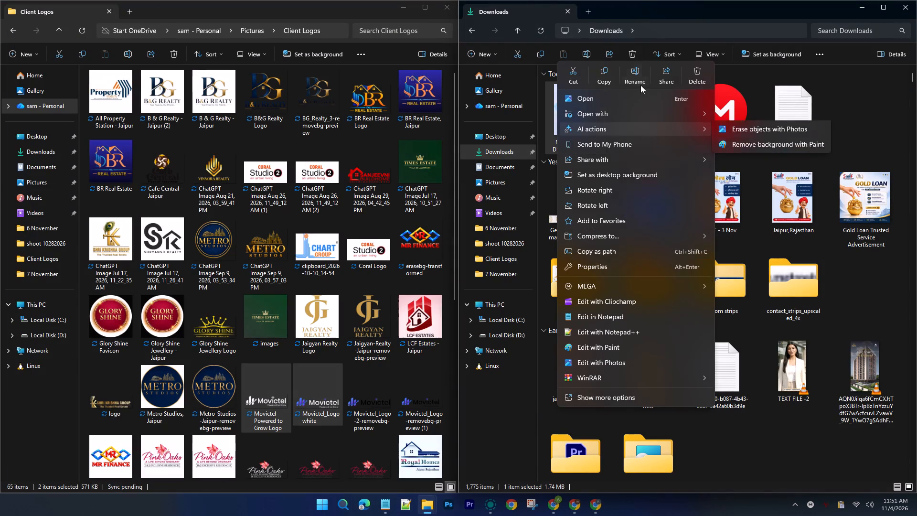
pyautogui.click(640, 85)
pyautogui.write('Movictel - 8 Nov')
pyautogui.press('Return')
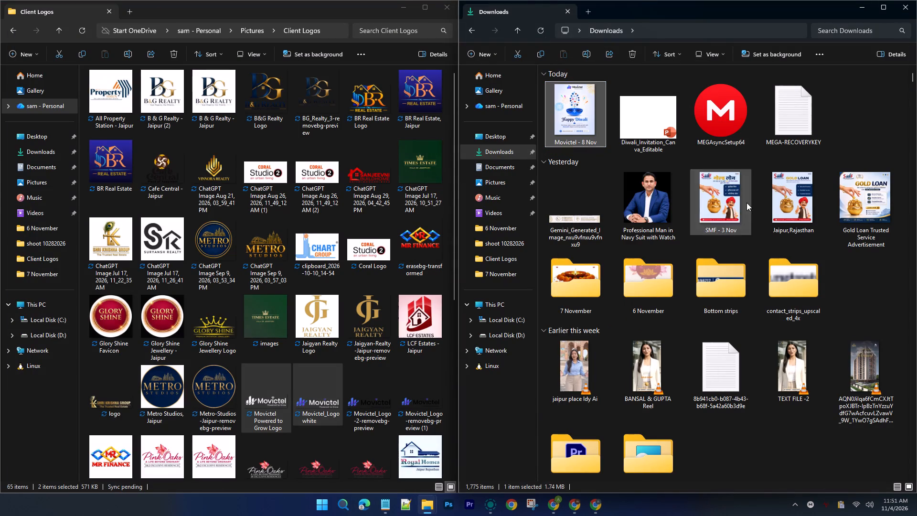
# Create a new folder named "8 November" in Downloads.
pyautogui.rightClick(841, 279)
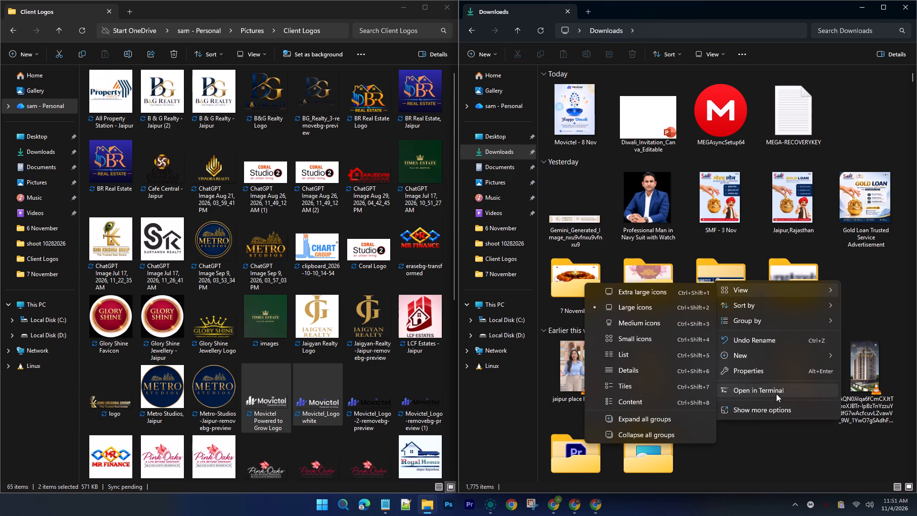
pyautogui.click(742, 351)
pyautogui.click(656, 359)
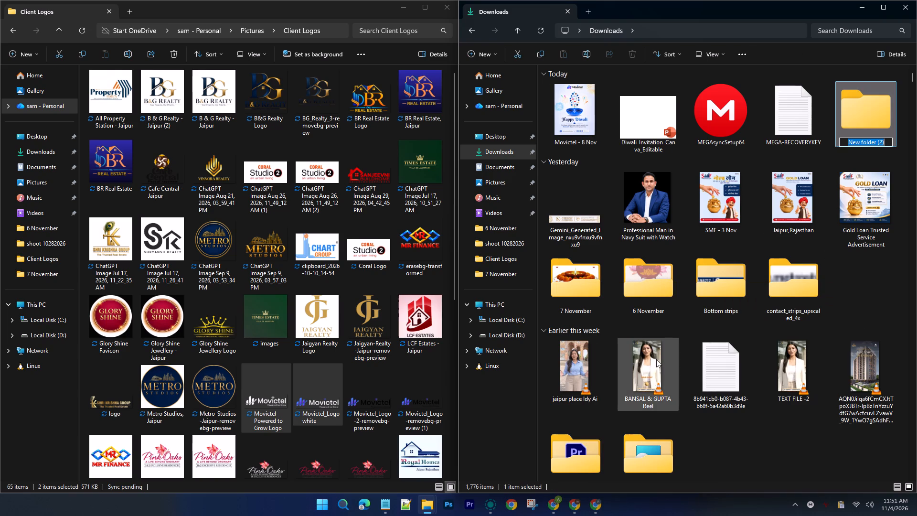
pyautogui.write('8 November')
pyautogui.press('Return')
# Move the "Movictel - 8 Nov" image into the "8 November" folder.
pyautogui.moveTo(584, 126); pyautogui.dragTo(842, 131)
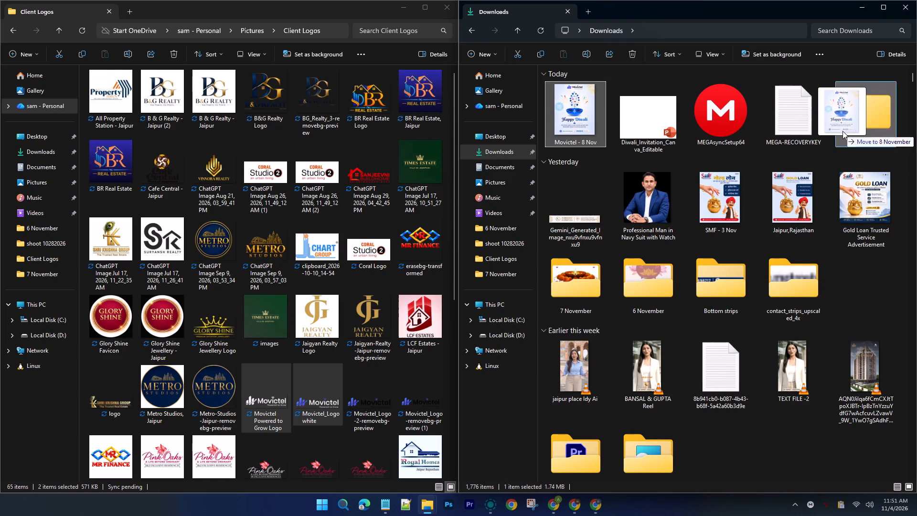
pyautogui.moveTo(842, 131); pyautogui.dragTo(878, 132)
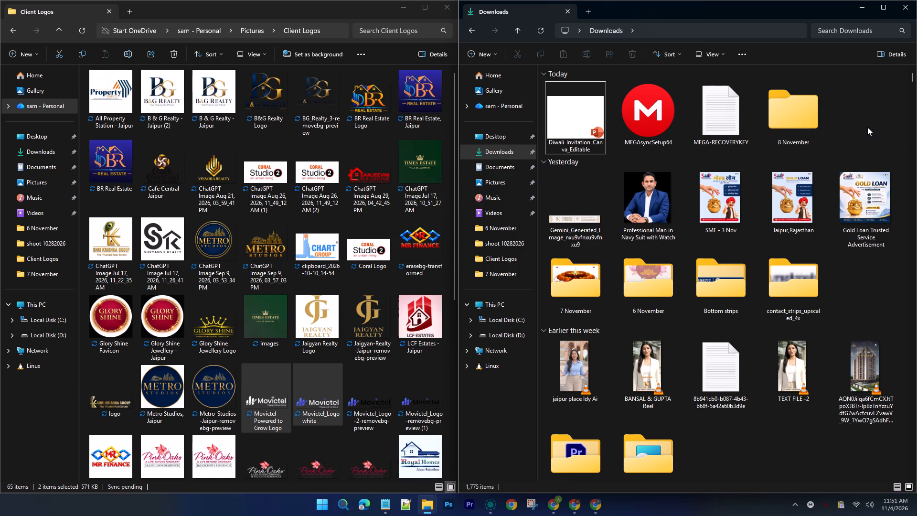
# Open the Diwali_Invitation_Canva_Editable presentation from Downloads in PowerPoint.
pyautogui.click(593, 139)
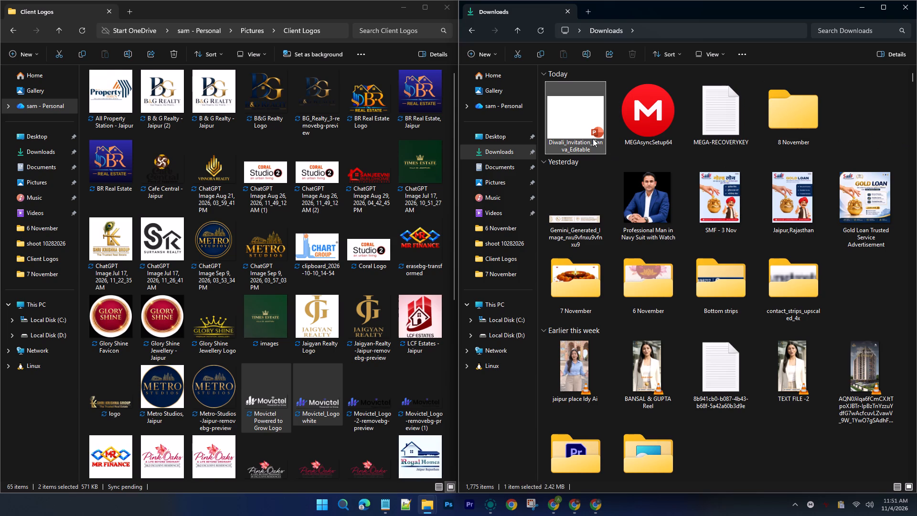
pyautogui.doubleClick(593, 139)
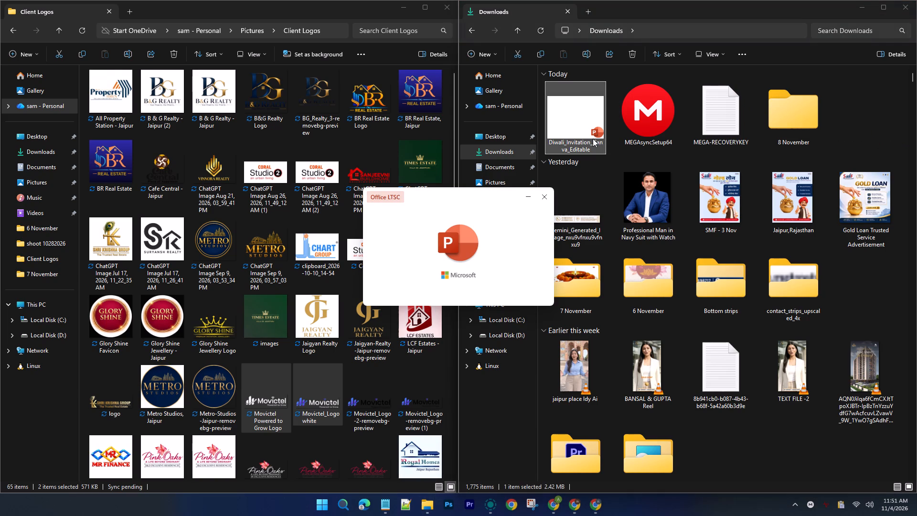
# Delete the MEGAsyncSetup64 file from Downloads and put the Downloads window away.
pyautogui.click(693, 118)
pyautogui.click(661, 124)
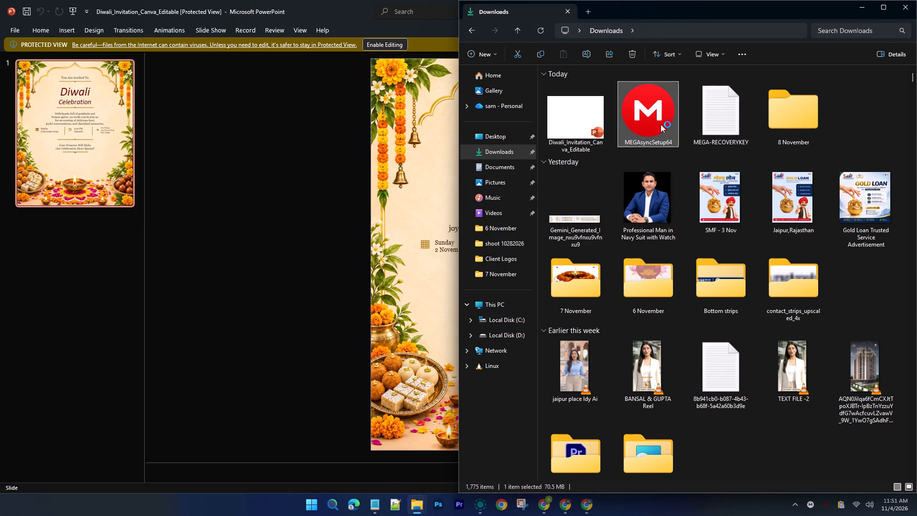
pyautogui.press('Delete')
pyautogui.click(857, 13)
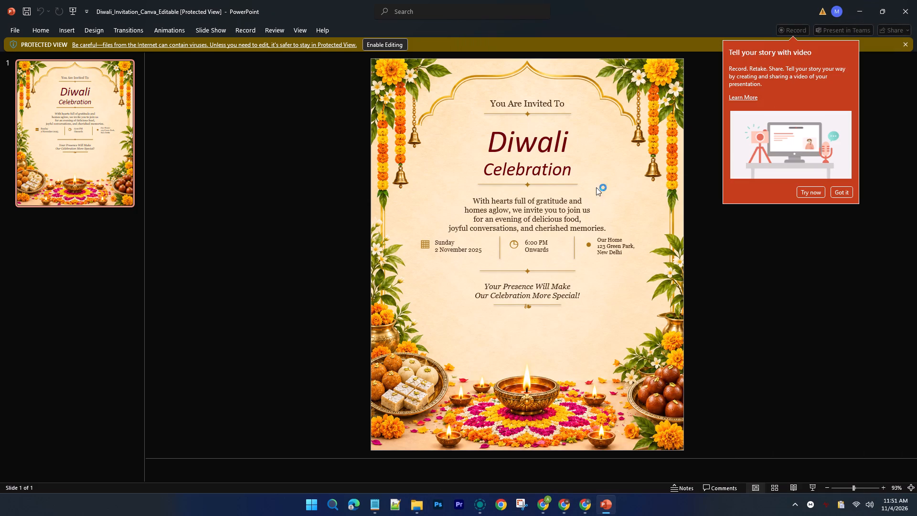
# Dismiss the video recording tip and enable editing of the Diwali invitation presentation.
pyautogui.click(849, 189)
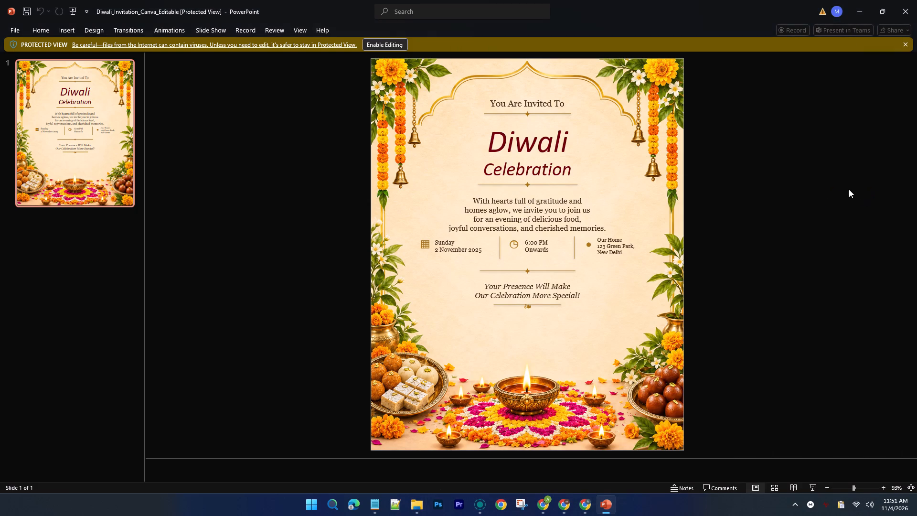
pyautogui.click(389, 44)
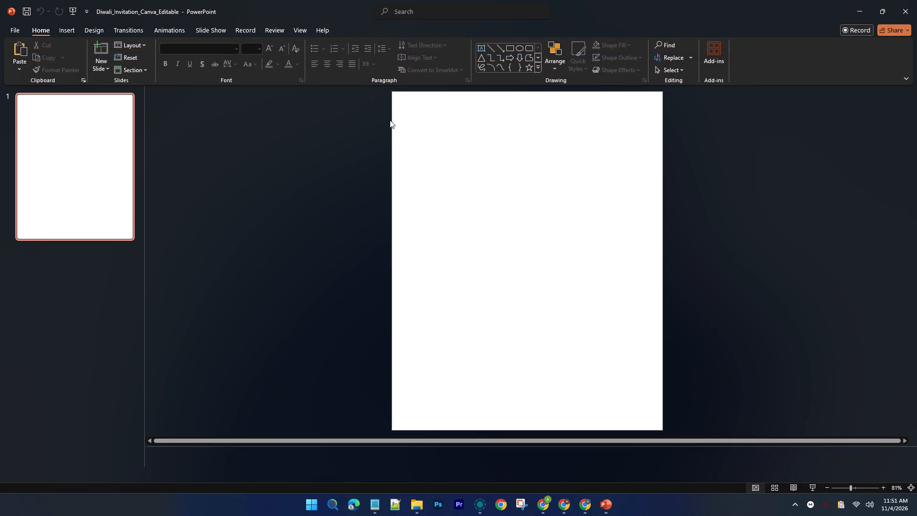
# Add "Happy" before "Diwali" in the main heading so it reads "Happy Diwali".
pyautogui.click(522, 169)
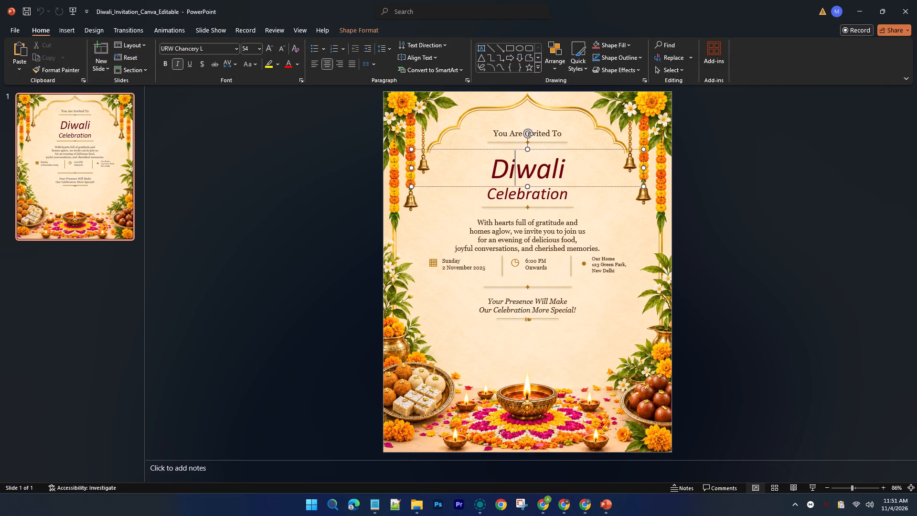
pyautogui.click(492, 172)
pyautogui.write('Happy')
pyautogui.press('space')
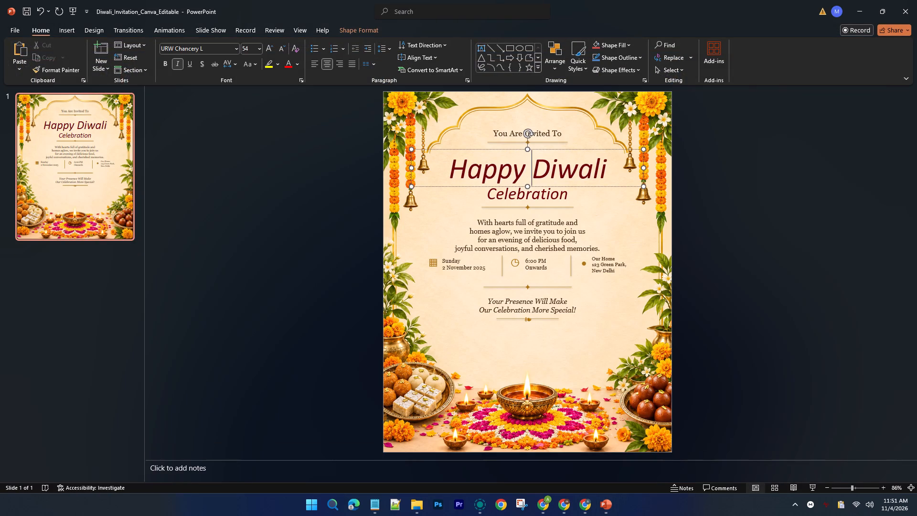
pyautogui.click(766, 210)
# Delete the "Celebration" text box below the Happy Diwali heading.
pyautogui.click(513, 196)
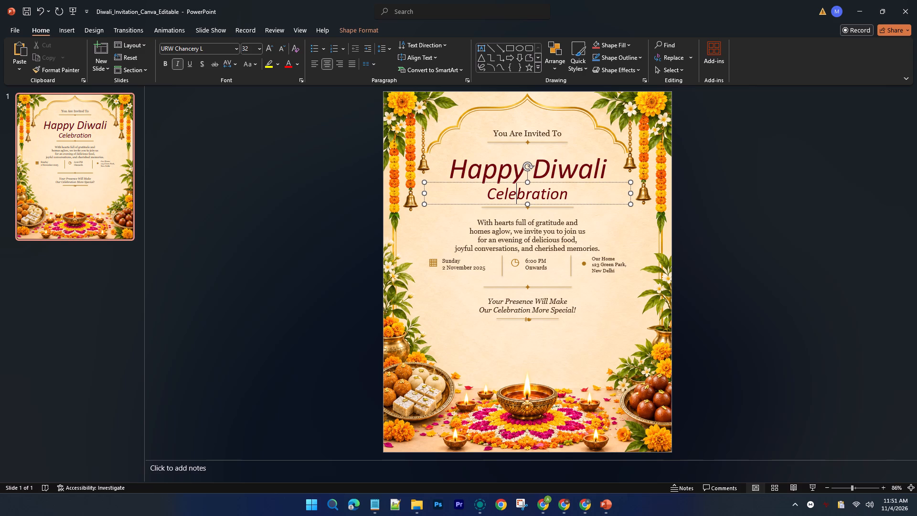
pyautogui.click(552, 204)
pyautogui.press('Delete')
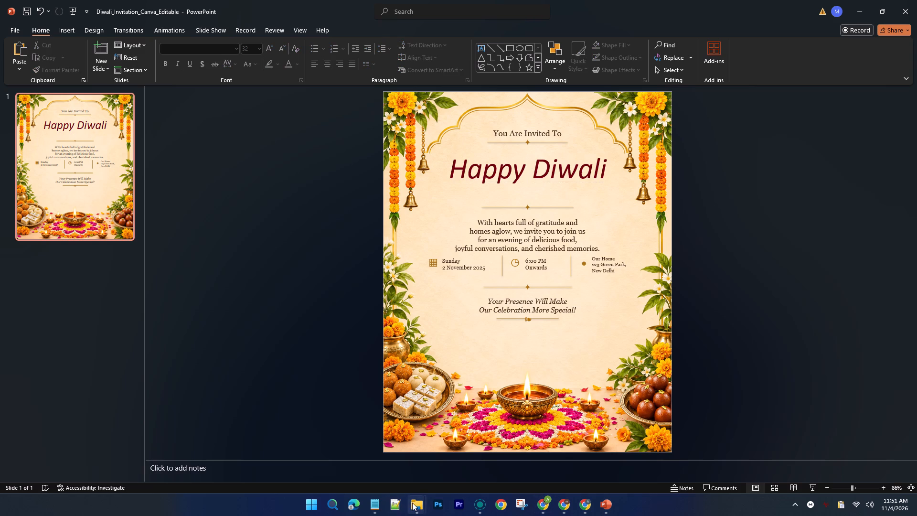
# Insert the transparent Jaigyan Realty logo from Client Logos, shrink it to about 0.95" square and place it beside "You Are Invited To".
pyautogui.click(413, 503)
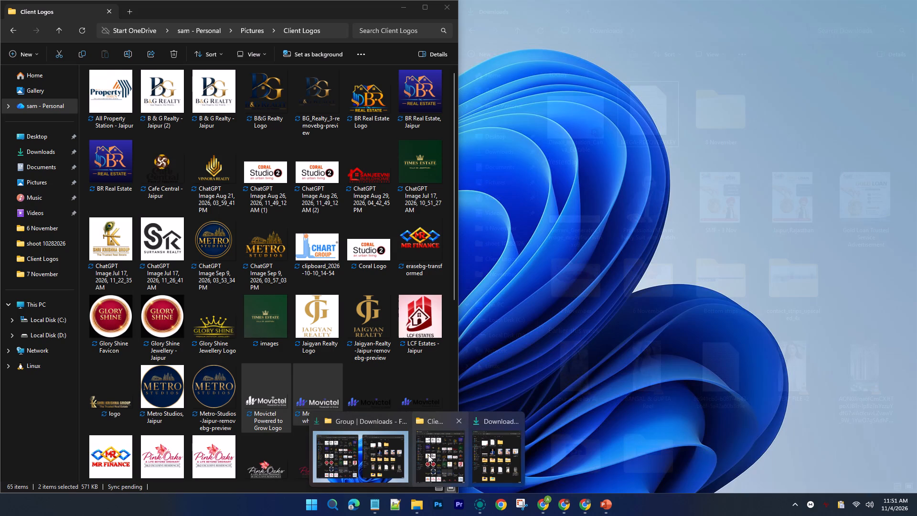
pyautogui.click(428, 455)
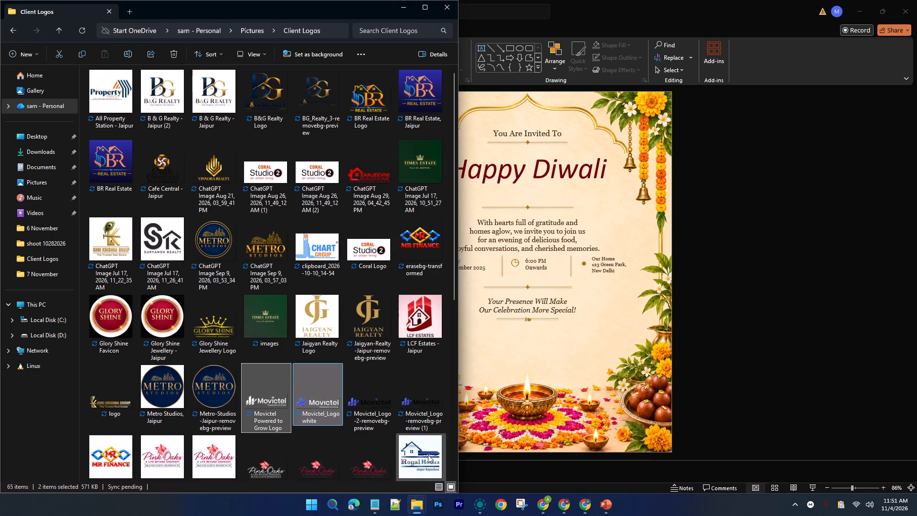
pyautogui.scroll(3, 163, 223)
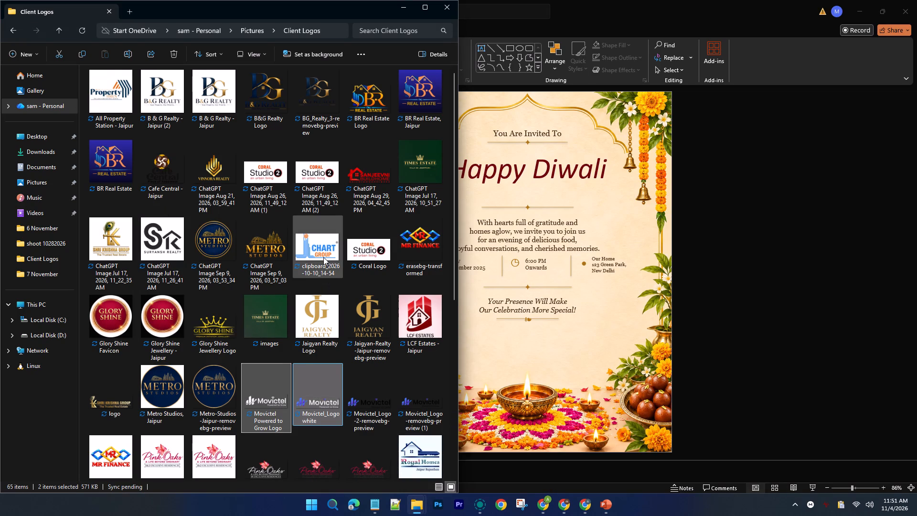
pyautogui.moveTo(371, 315); pyautogui.dragTo(543, 188)
pyautogui.moveTo(632, 172); pyautogui.dragTo(553, 280)
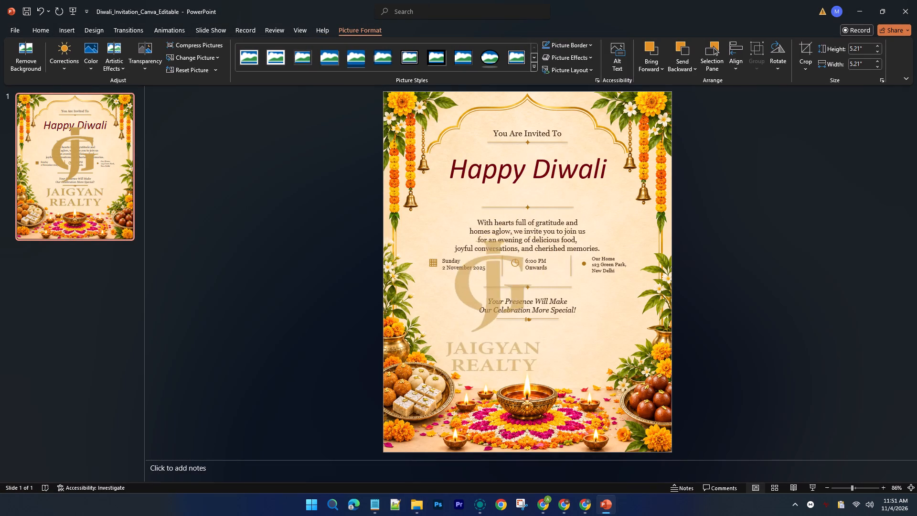
pyautogui.moveTo(553, 280); pyautogui.dragTo(463, 355)
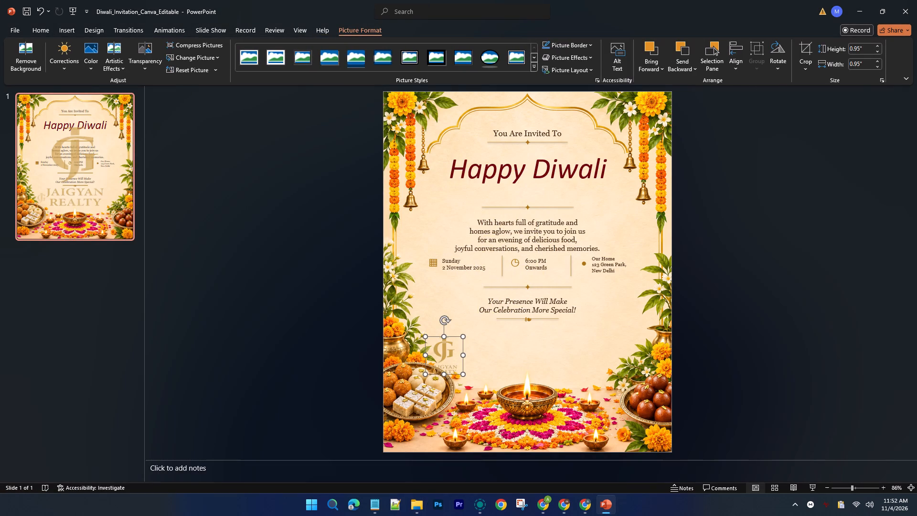
pyautogui.moveTo(439, 355); pyautogui.dragTo(467, 132)
# Delete the "You Are Invited To" text box above the heading.
pyautogui.click(514, 136)
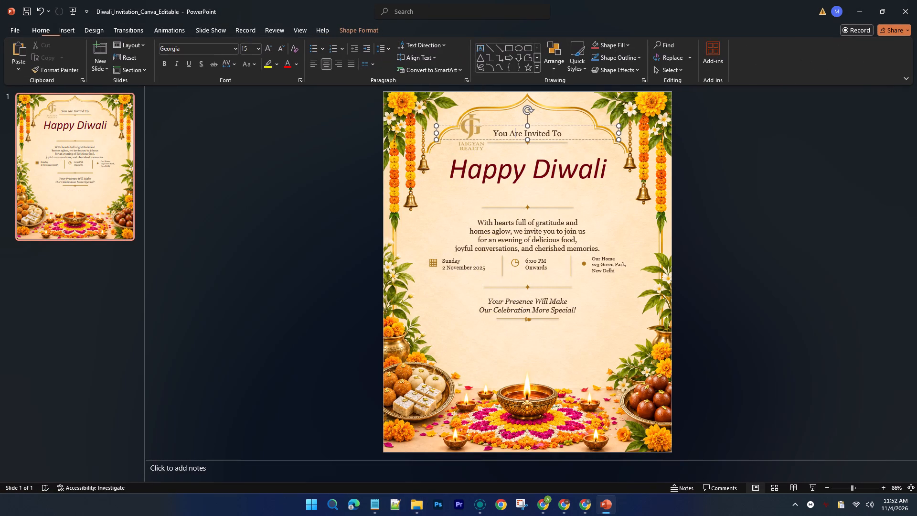
pyautogui.click(517, 139)
pyautogui.press('Delete')
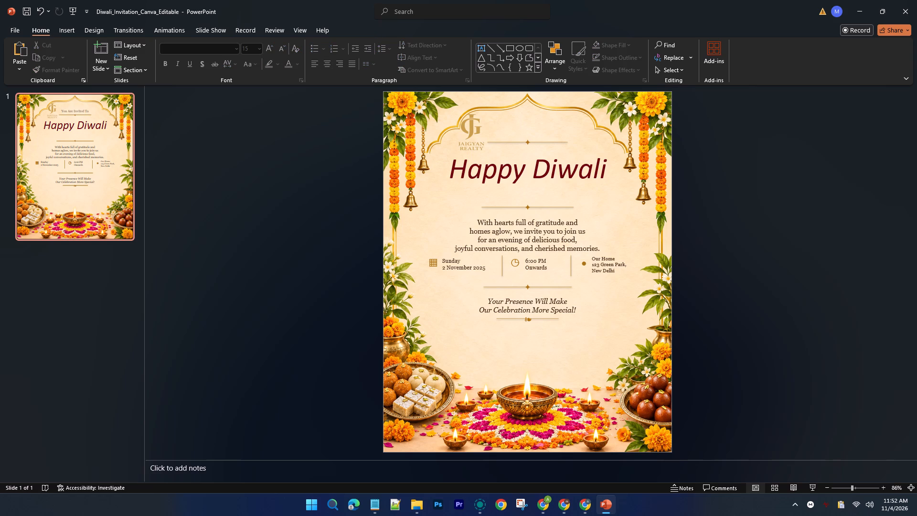
# Group the top divider line with its star ornament and move the group down to just above the Happy Diwali heading.
pyautogui.moveTo(517, 141); pyautogui.dragTo(518, 150)
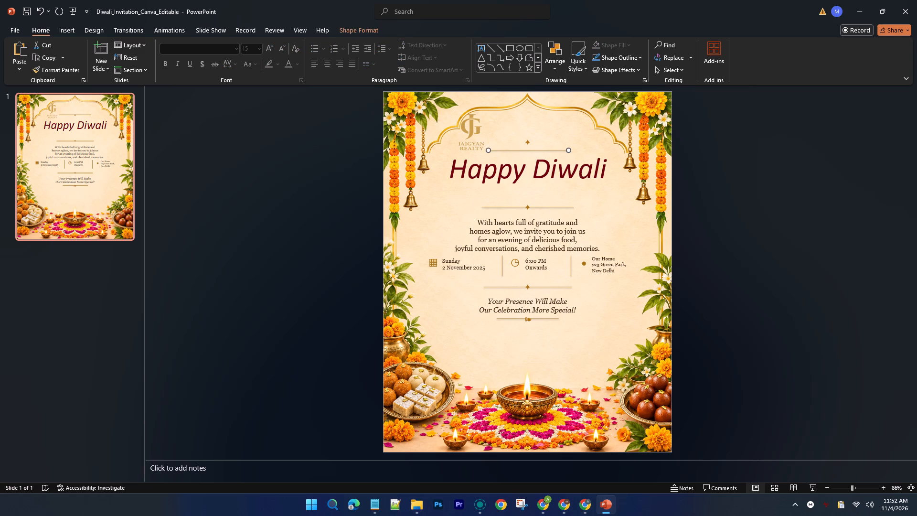
pyautogui.hotkey('ctrl', 'z')
pyautogui.click(526, 142)
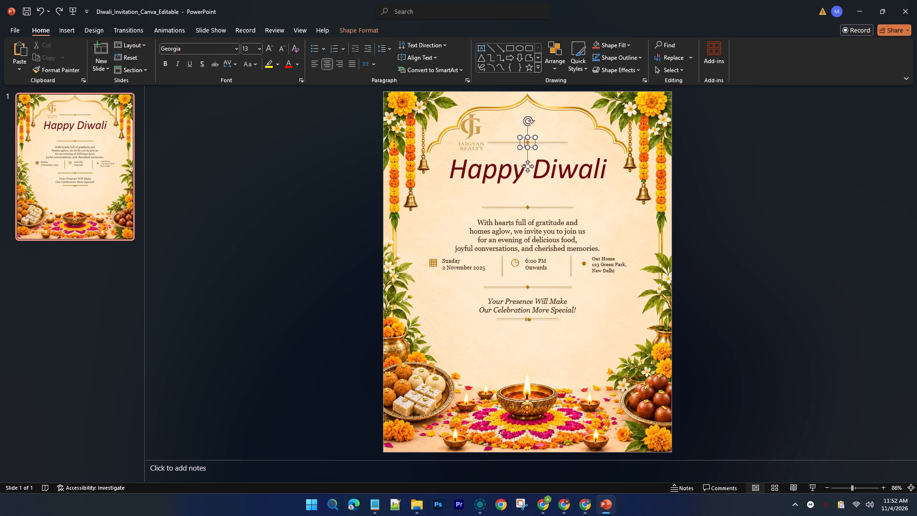
pyautogui.keyDown('shift'); pyautogui.click(509, 141); pyautogui.keyUp('shift')
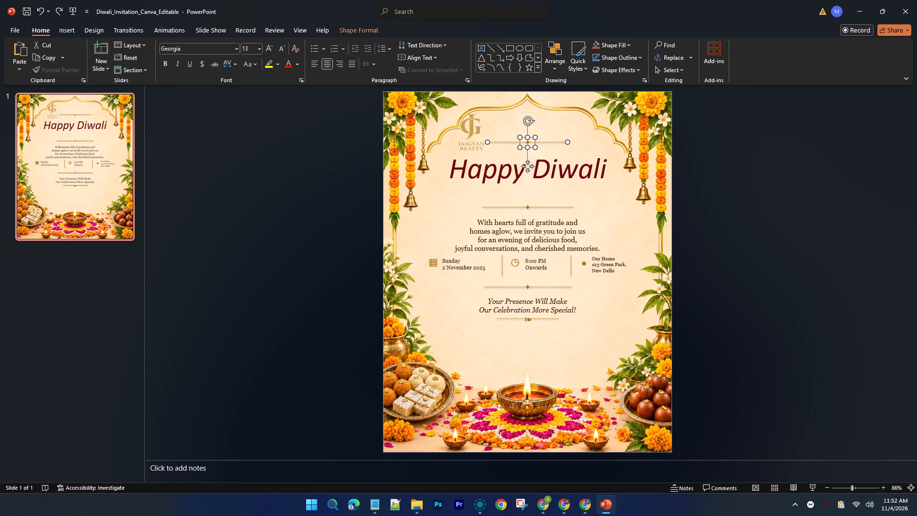
pyautogui.rightClick(509, 141)
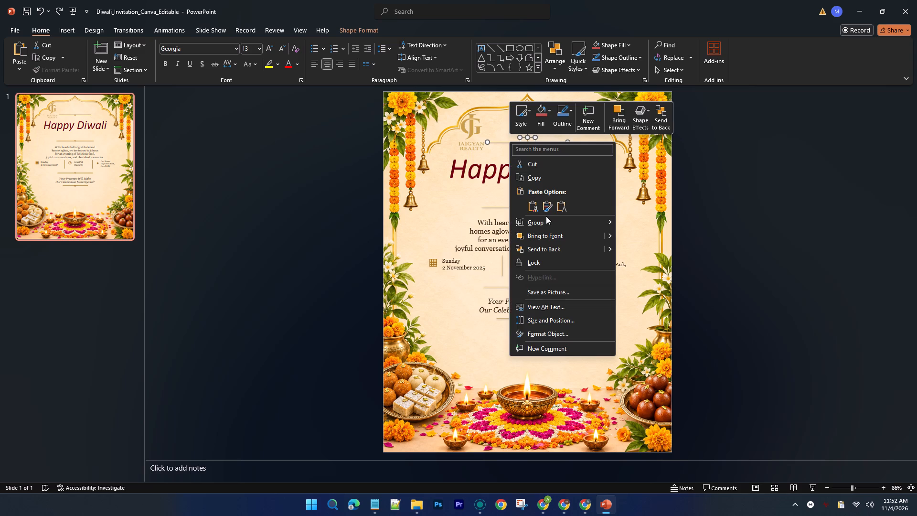
pyautogui.click(546, 216)
pyautogui.click(627, 221)
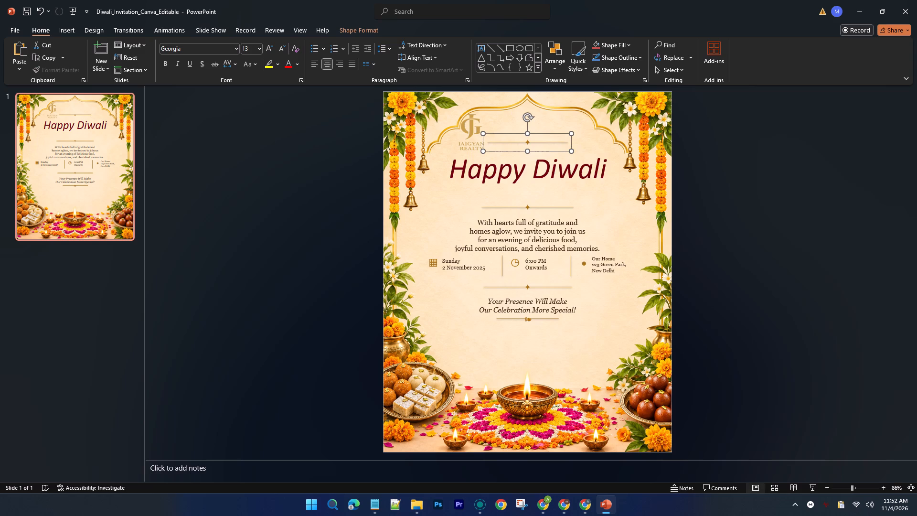
pyautogui.moveTo(548, 150); pyautogui.dragTo(548, 163)
# Centre the Jaigyan Realty logo under the arch, above the top divider.
pyautogui.moveTo(472, 127); pyautogui.dragTo(523, 124)
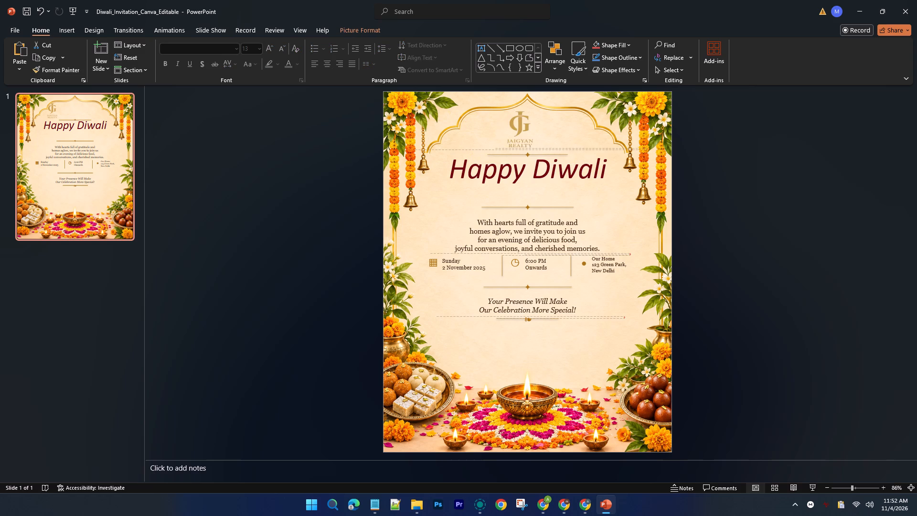
pyautogui.moveTo(523, 124); pyautogui.dragTo(529, 122)
pyautogui.click(581, 138)
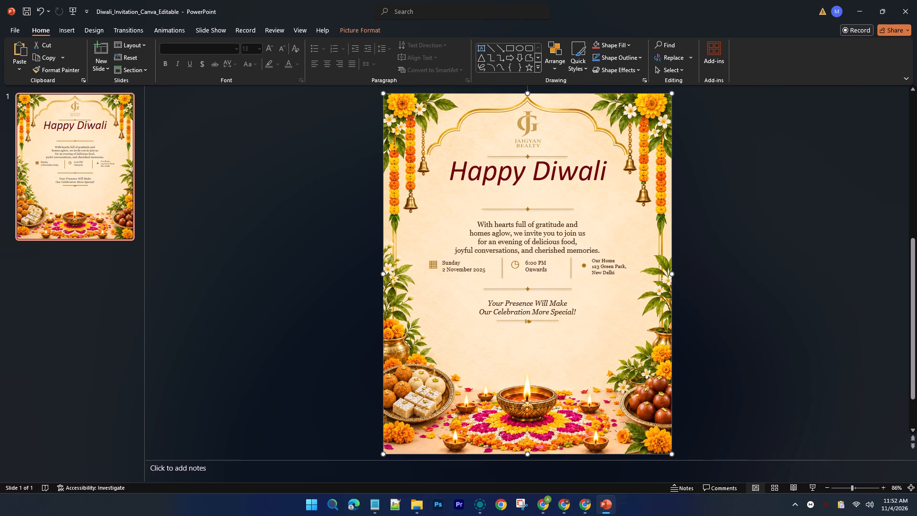
# Delete the "Your Presence Will Make Our Celebration More Special!" text box.
pyautogui.click(531, 309)
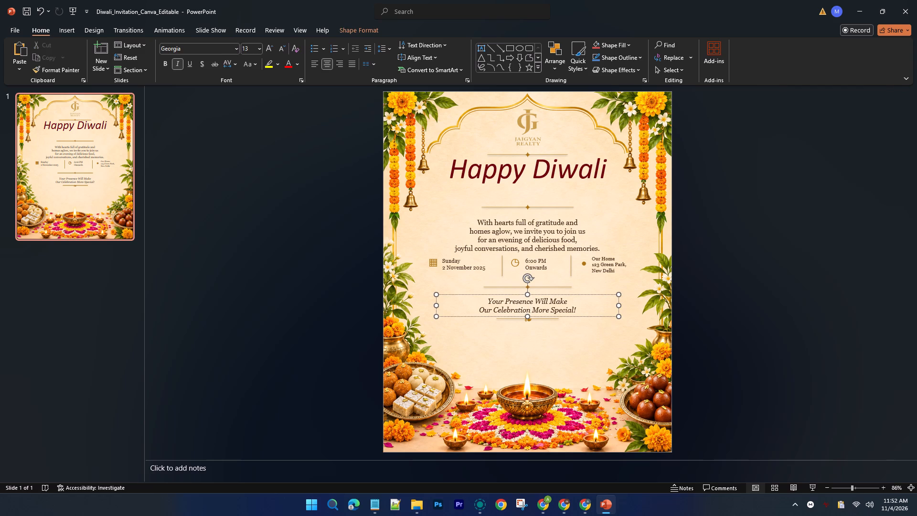
pyautogui.click(559, 315)
pyautogui.press('Delete')
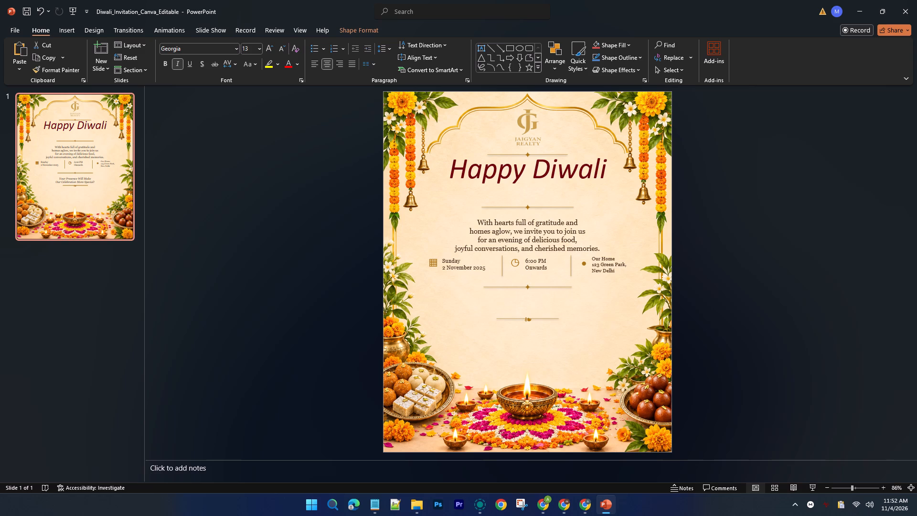
# Delete the calendar icon and the "Sunday 2 November 2025" date text from the event details row.
pyautogui.click(449, 263)
pyautogui.press('Delete')
pyautogui.click(430, 261)
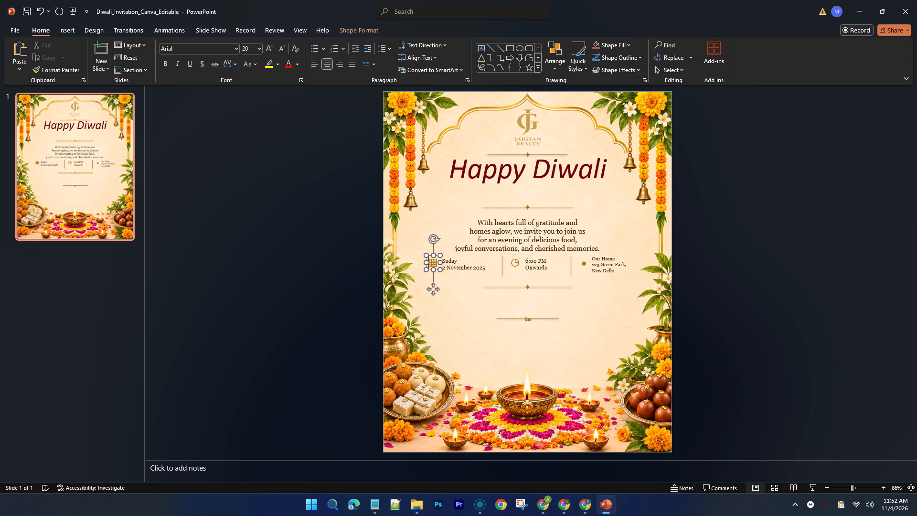
pyautogui.press('Delete')
pyautogui.click(446, 258)
pyautogui.press('Delete')
pyautogui.click(446, 258)
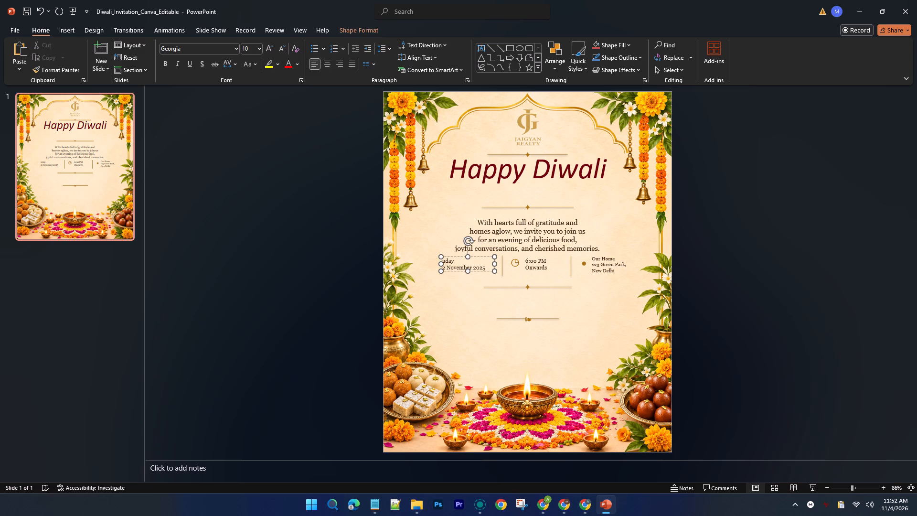
pyautogui.press('Delete')
pyautogui.click(438, 263)
pyautogui.click(433, 264)
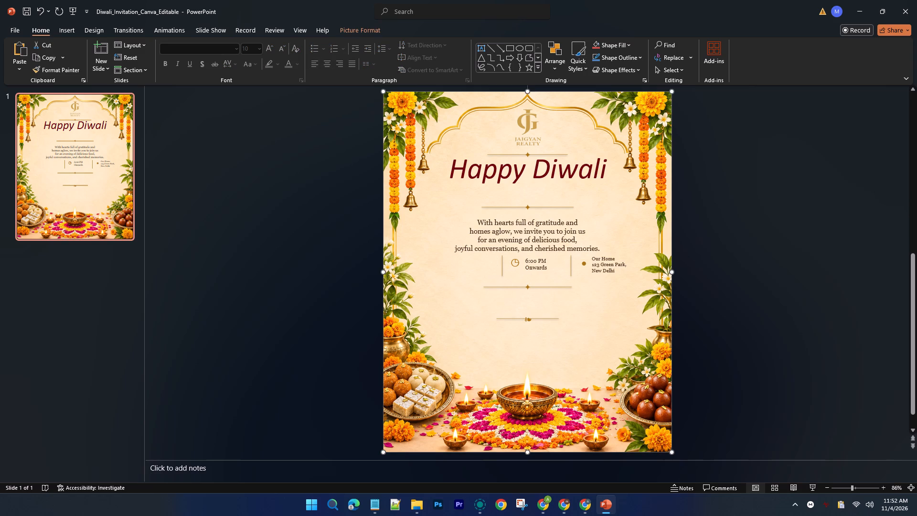
# Delete the "6:00 PM Onwards" text and its clock icon from the event details row.
pyautogui.click(540, 259)
pyautogui.press('Delete')
pyautogui.click(535, 257)
pyautogui.press('Delete')
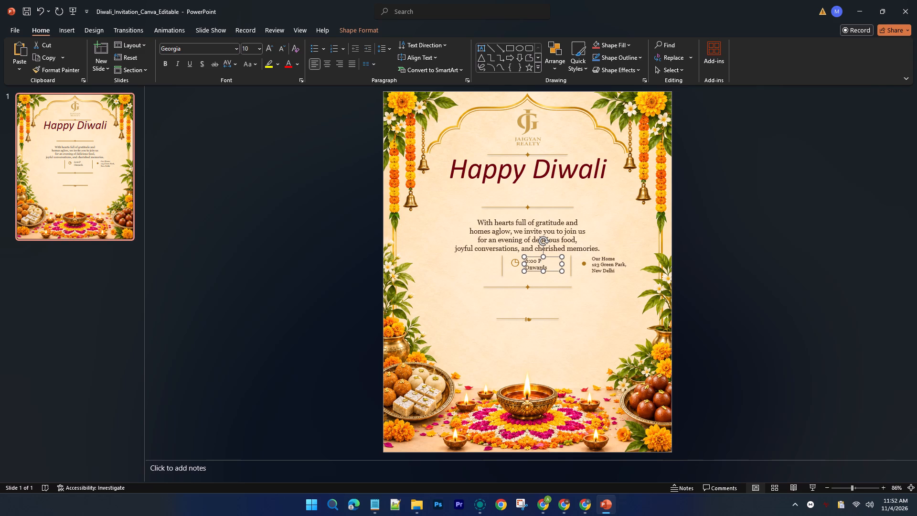
pyautogui.press('Delete')
pyautogui.click(515, 260)
pyautogui.press('Delete')
pyautogui.click(547, 264)
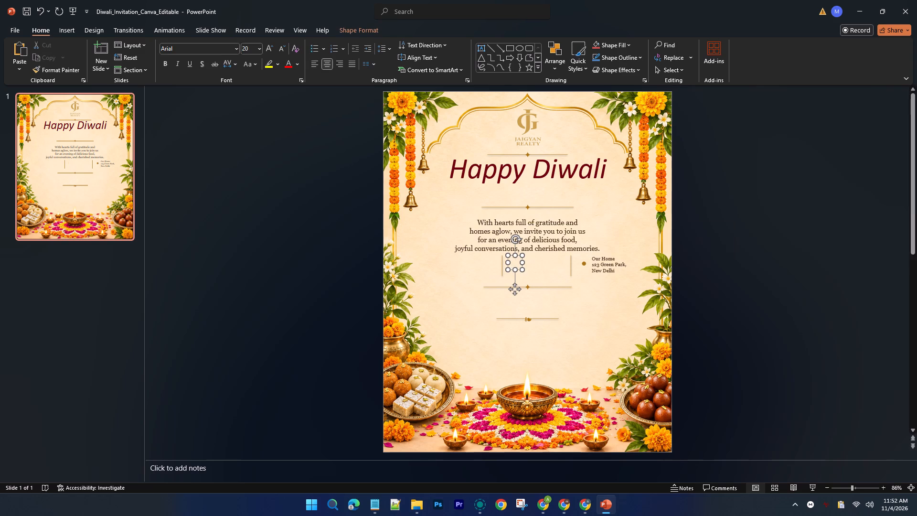
# Delete the "Our Home" venue text and its dot marker from the event details row.
pyautogui.click(598, 261)
pyautogui.press('Delete')
pyautogui.click(604, 255)
pyautogui.press('Delete')
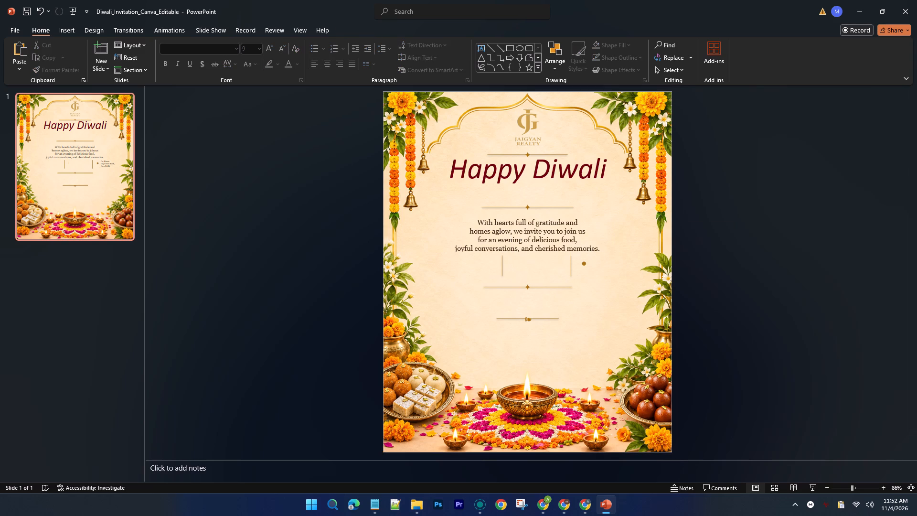
pyautogui.click(582, 261)
pyautogui.press('Delete')
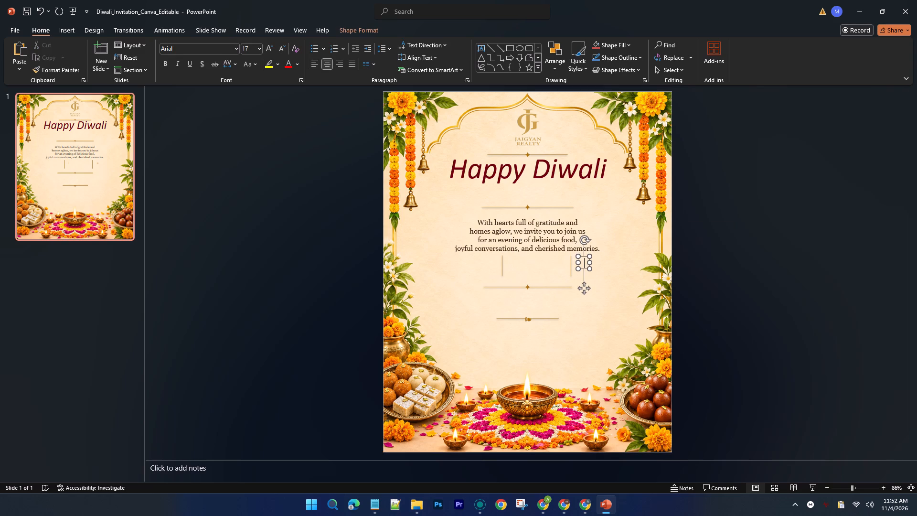
pyautogui.click(596, 272)
pyautogui.click(601, 264)
pyautogui.click(575, 263)
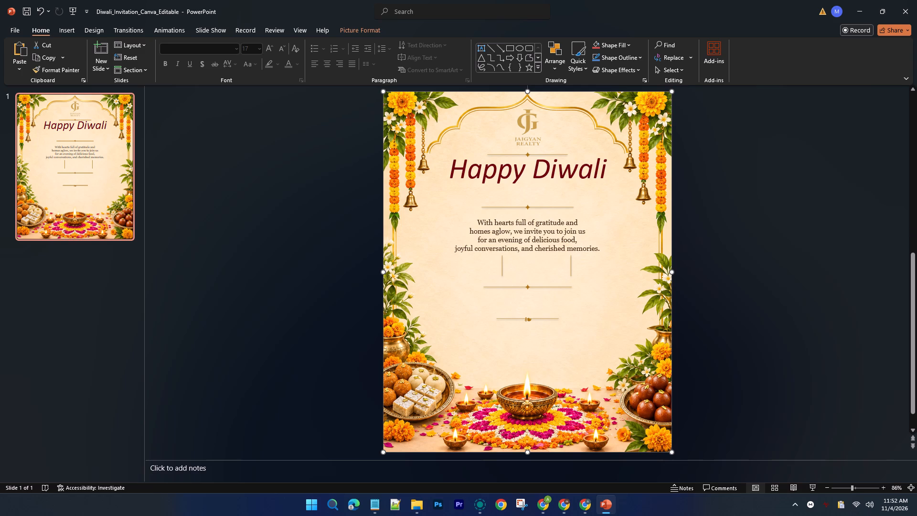
# Group the star ornament and horizontal line of the divider below the "Happy Diwali" heading.
pyautogui.click(529, 207)
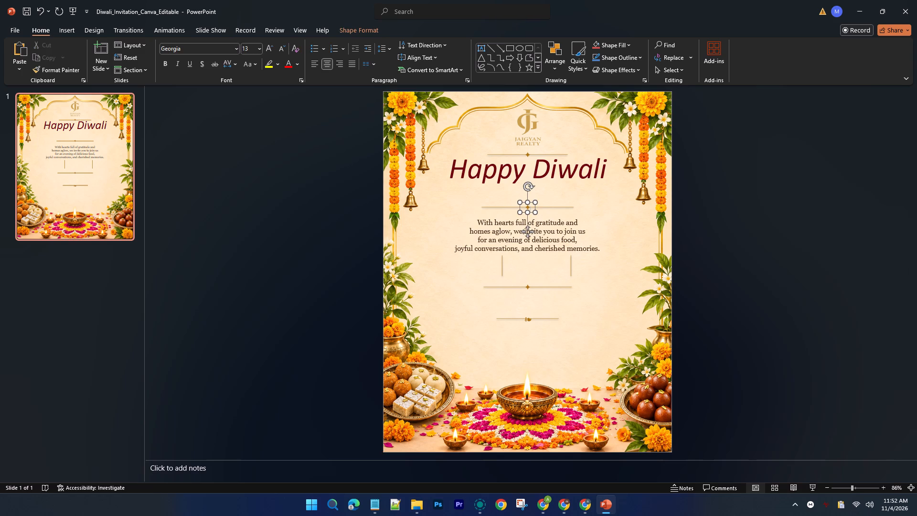
pyautogui.keyDown('shift'); pyautogui.click(510, 206); pyautogui.keyUp('shift')
pyautogui.rightClick(510, 206)
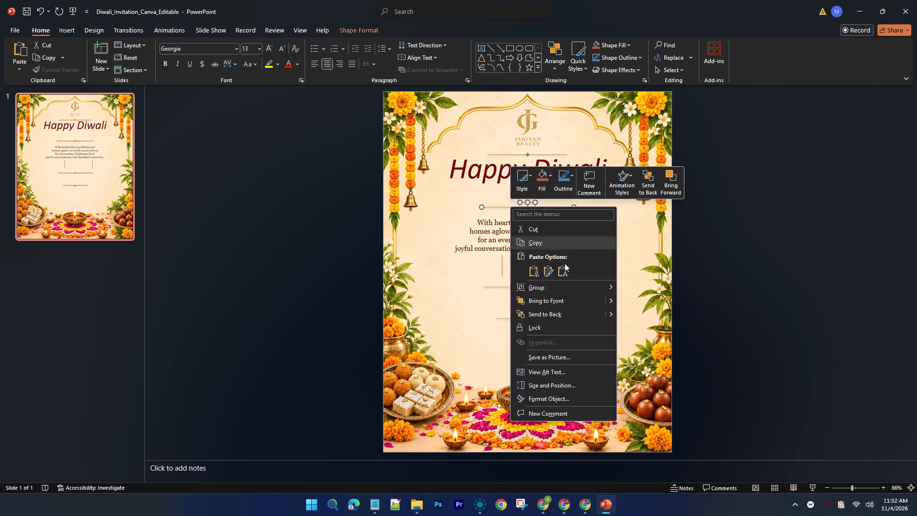
pyautogui.click(577, 290)
pyautogui.click(646, 288)
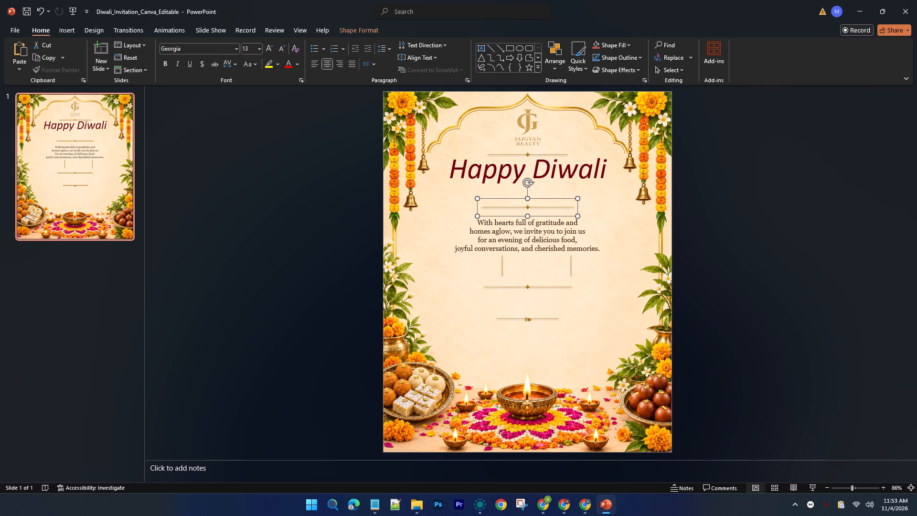
# Clear the "With hearts full of gratitude…" invitation paragraph from its text box.
pyautogui.click(517, 226)
pyautogui.tripleClick(517, 226)
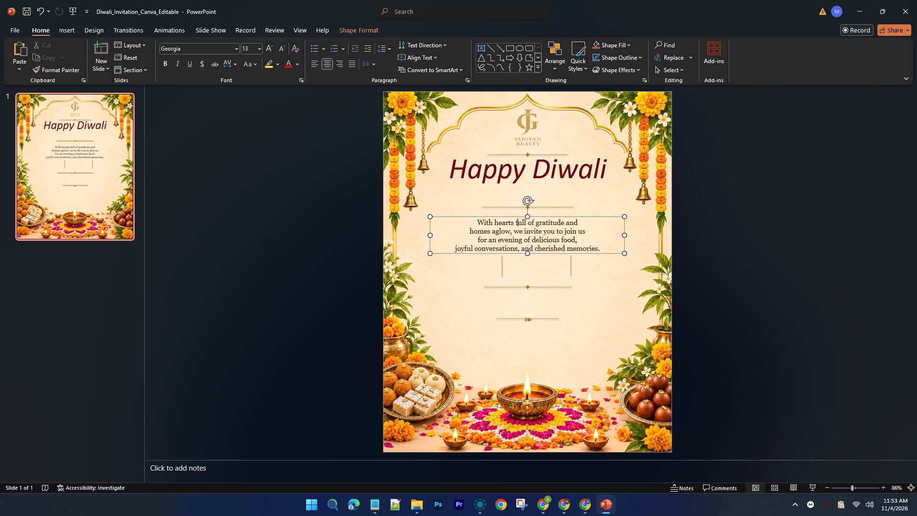
pyautogui.press('BackSpace')
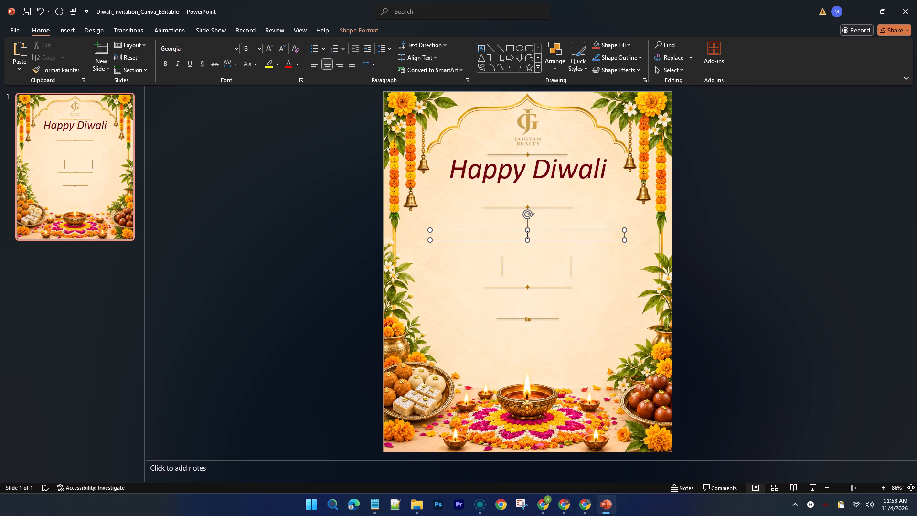
# Switch to the Chrome browser and search Google for "diwali wishes".
pyautogui.click(546, 507)
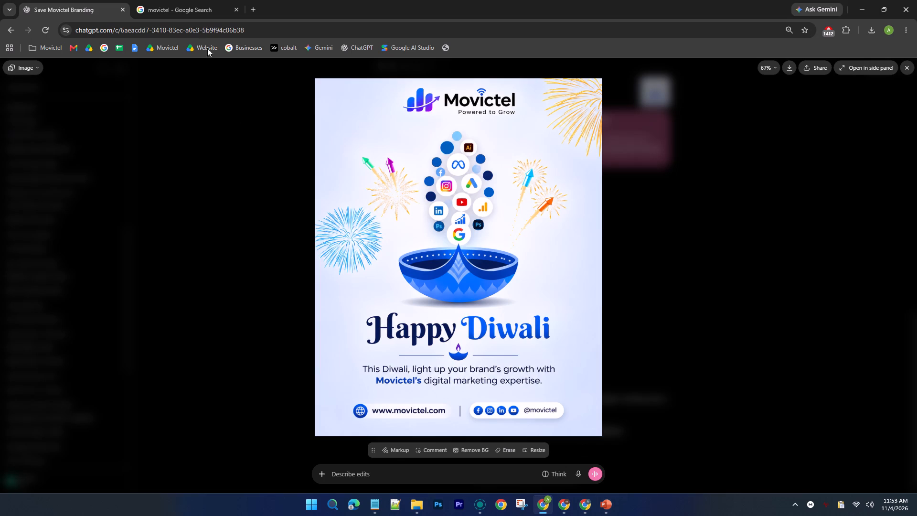
pyautogui.click(209, 0)
pyautogui.click(242, 90)
pyautogui.hotkey('ctrl', 'a')
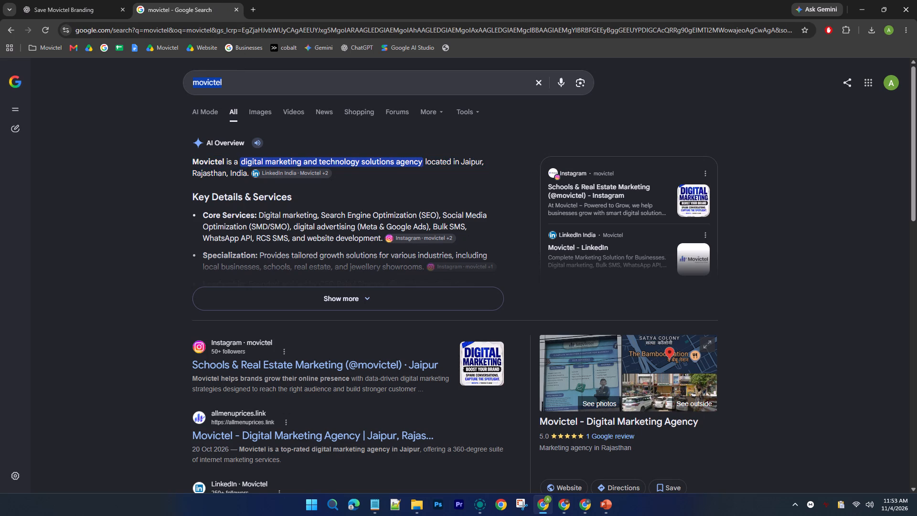
pyautogui.write('diwali wishes')
pyautogui.press('Return')
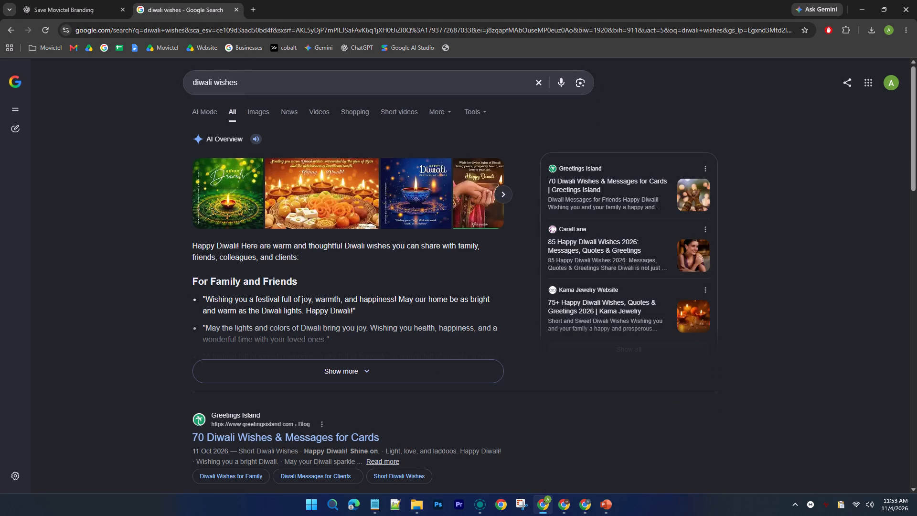
# Copy the first family wish, "Wishing you a festival full of joy…", and paste it into the emptied text box in PowerPoint.
pyautogui.moveTo(353, 310); pyautogui.dragTo(207, 303)
pyautogui.hotkey('ctrl', 'c')
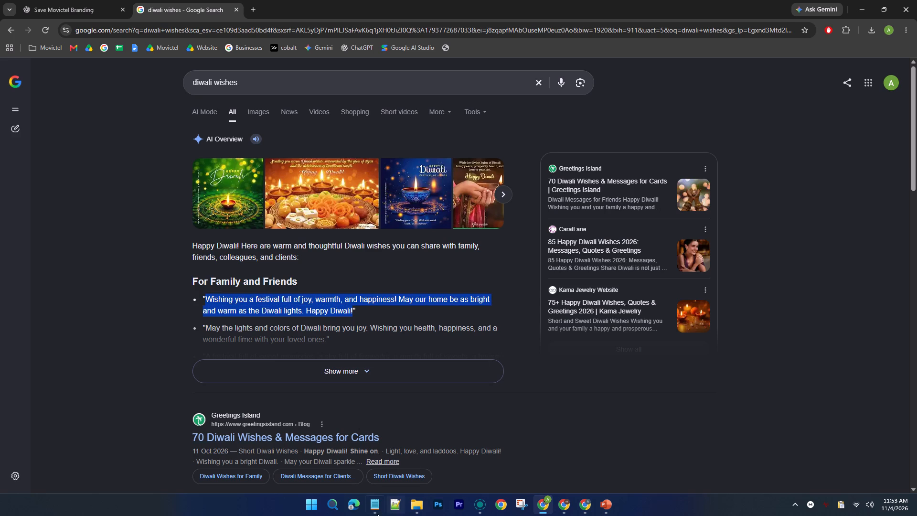
pyautogui.click(375, 515)
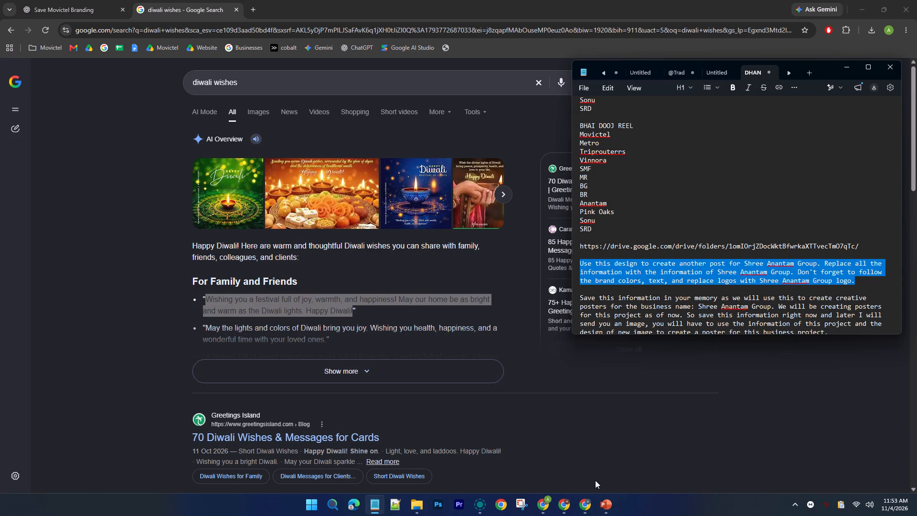
pyautogui.click(607, 508)
pyautogui.rightClick(512, 236)
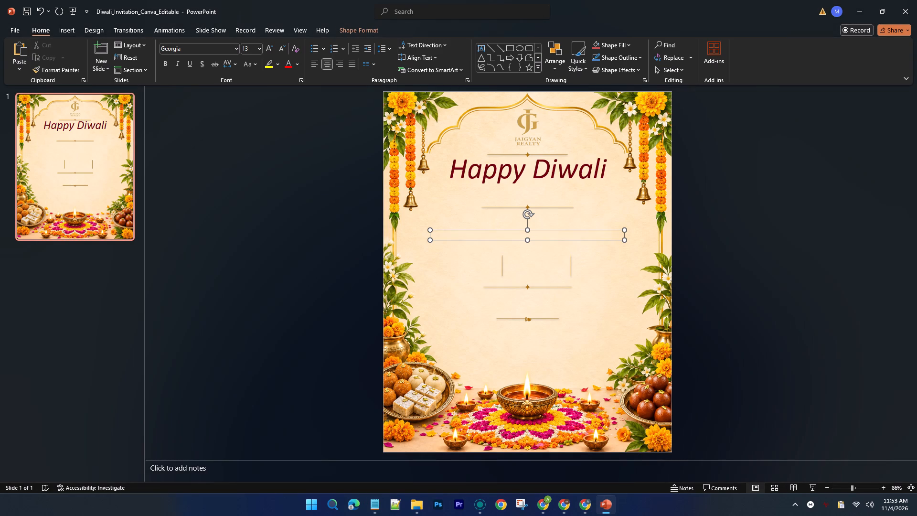
pyautogui.click(564, 268)
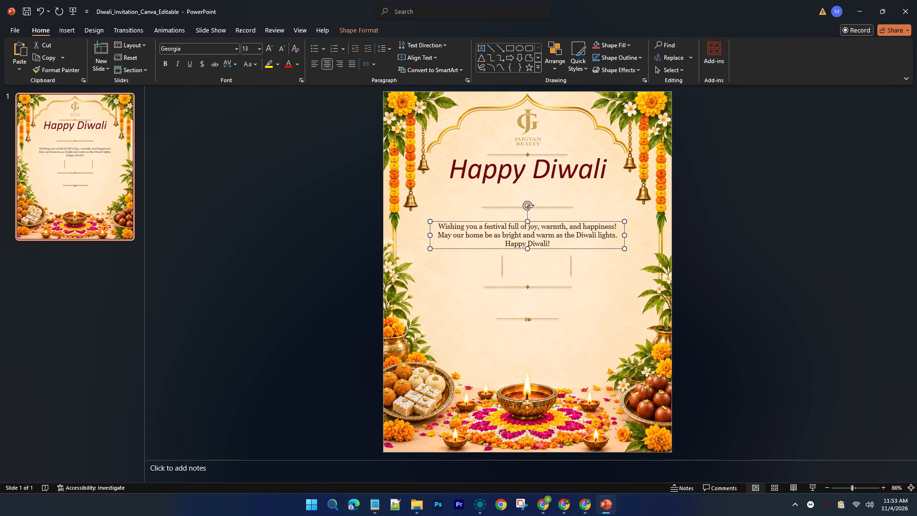
# Remove "Happy Diwali!" from the end of the pasted wish.
pyautogui.moveTo(579, 242); pyautogui.dragTo(511, 243)
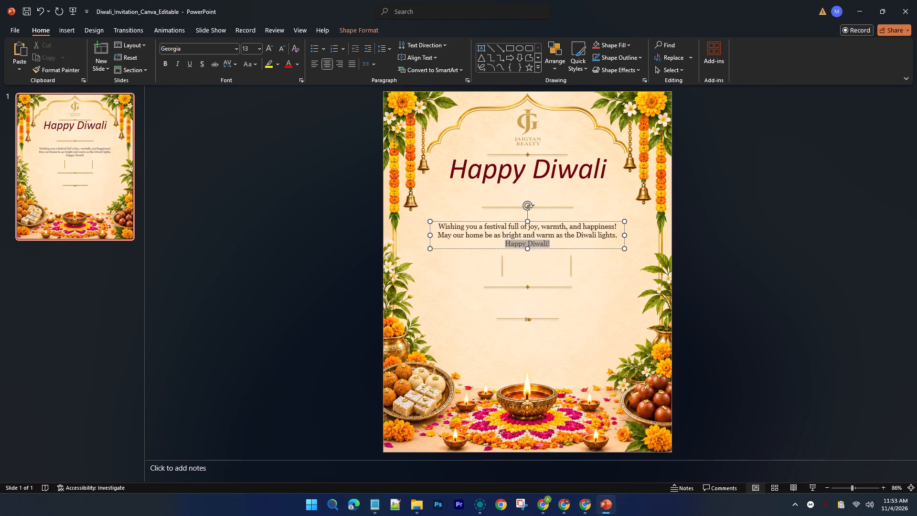
pyautogui.moveTo(511, 243); pyautogui.dragTo(495, 243)
pyautogui.press('BackSpace')
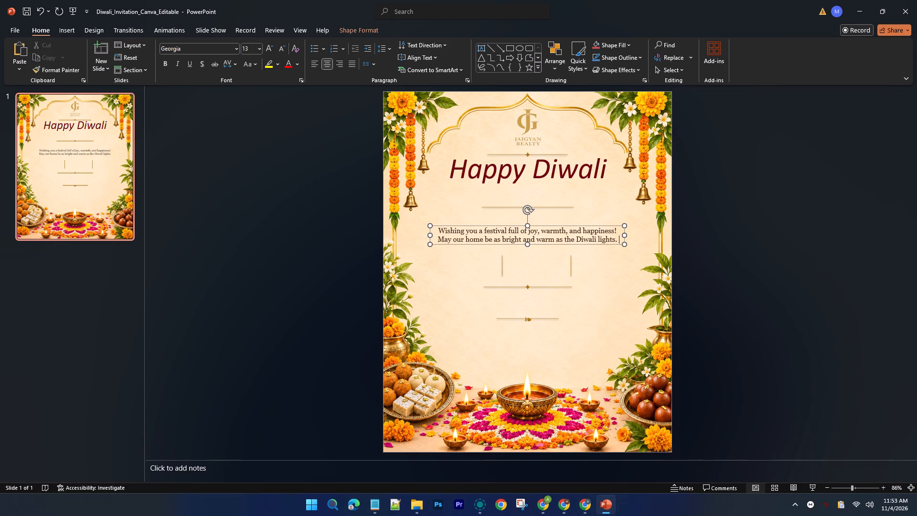
# Set the wish text to font size 20 and slightly widen its text box so it wraps onto three lines.
pyautogui.tripleClick(495, 243)
pyautogui.tripleClick(495, 240)
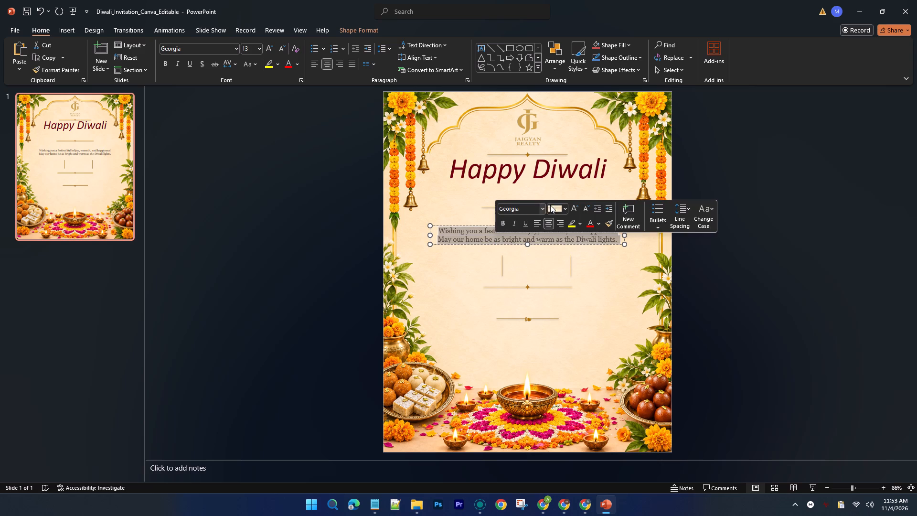
pyautogui.tripleClick(570, 208)
pyautogui.doubleClick(570, 208)
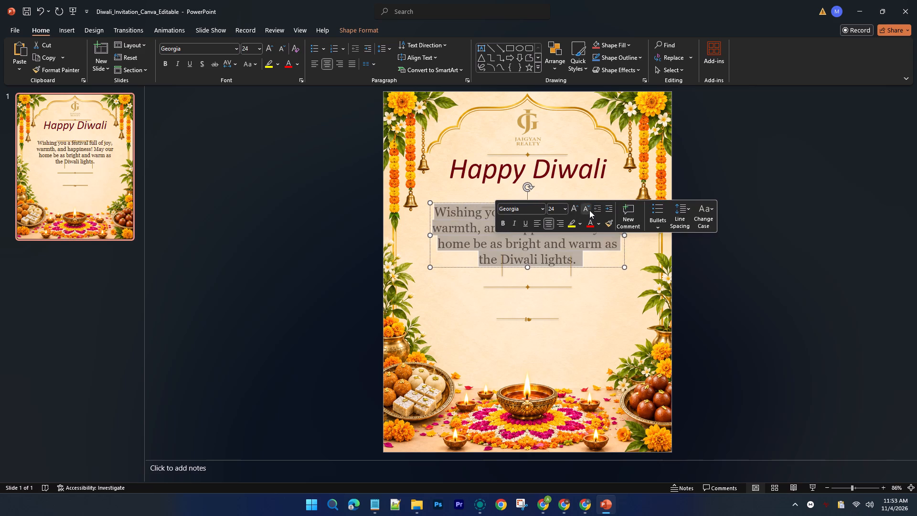
pyautogui.click(586, 210)
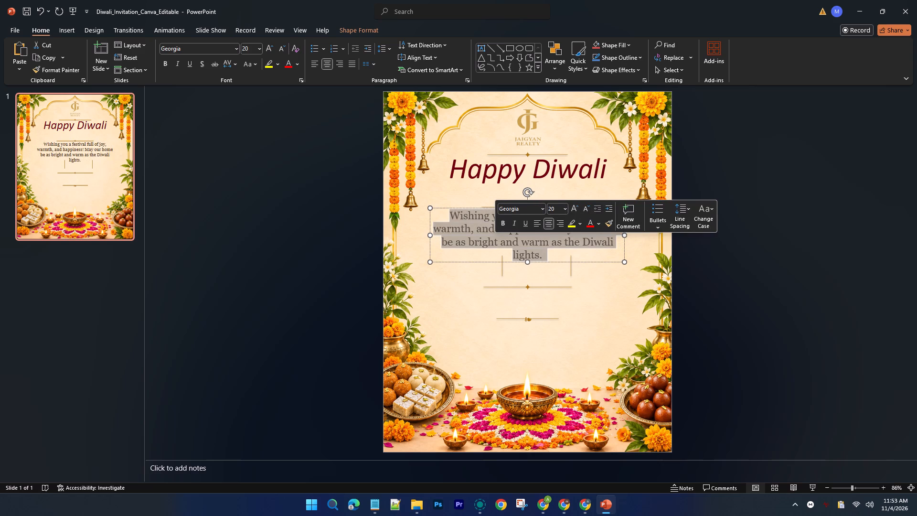
pyautogui.moveTo(428, 236); pyautogui.dragTo(420, 236)
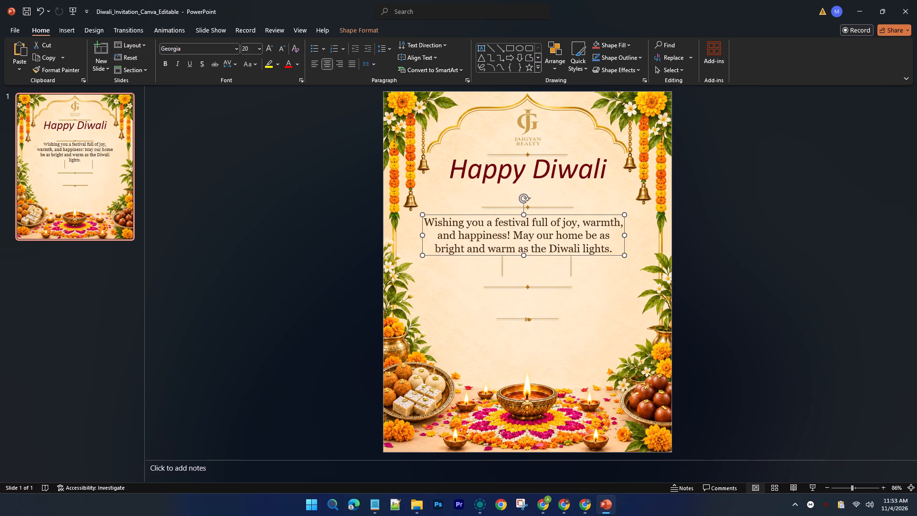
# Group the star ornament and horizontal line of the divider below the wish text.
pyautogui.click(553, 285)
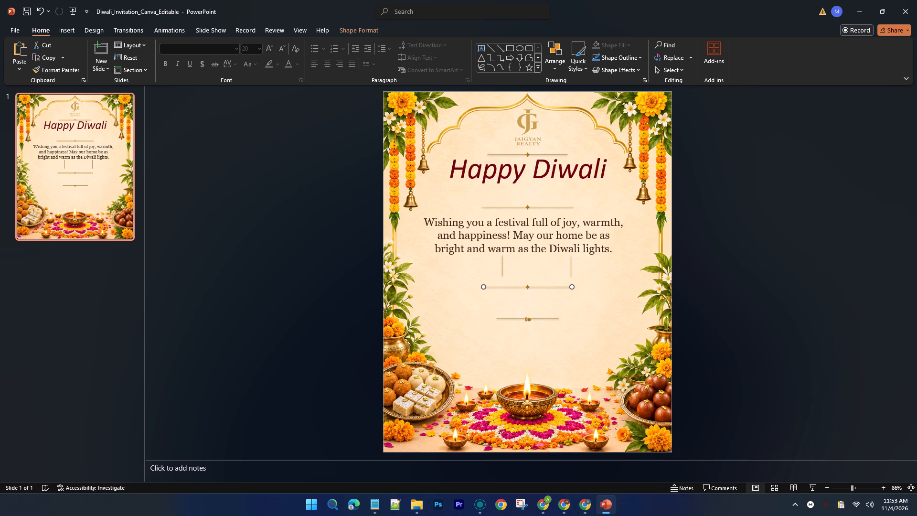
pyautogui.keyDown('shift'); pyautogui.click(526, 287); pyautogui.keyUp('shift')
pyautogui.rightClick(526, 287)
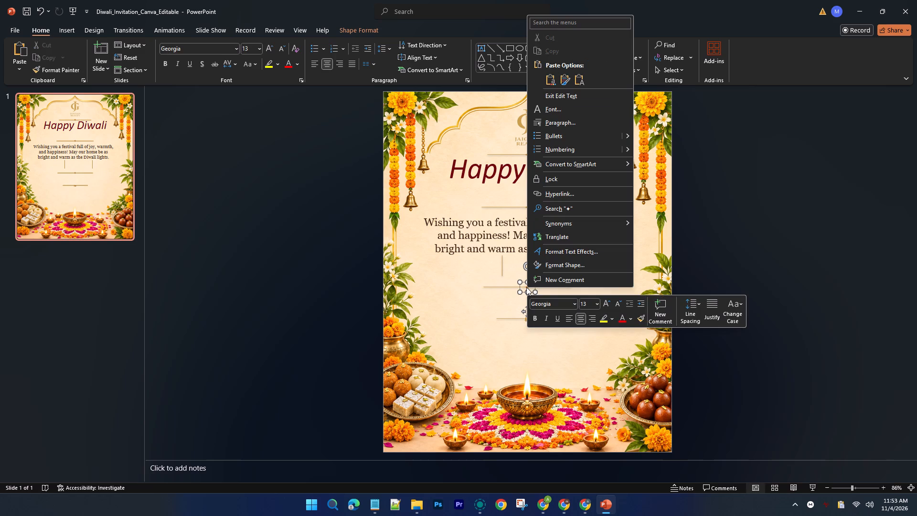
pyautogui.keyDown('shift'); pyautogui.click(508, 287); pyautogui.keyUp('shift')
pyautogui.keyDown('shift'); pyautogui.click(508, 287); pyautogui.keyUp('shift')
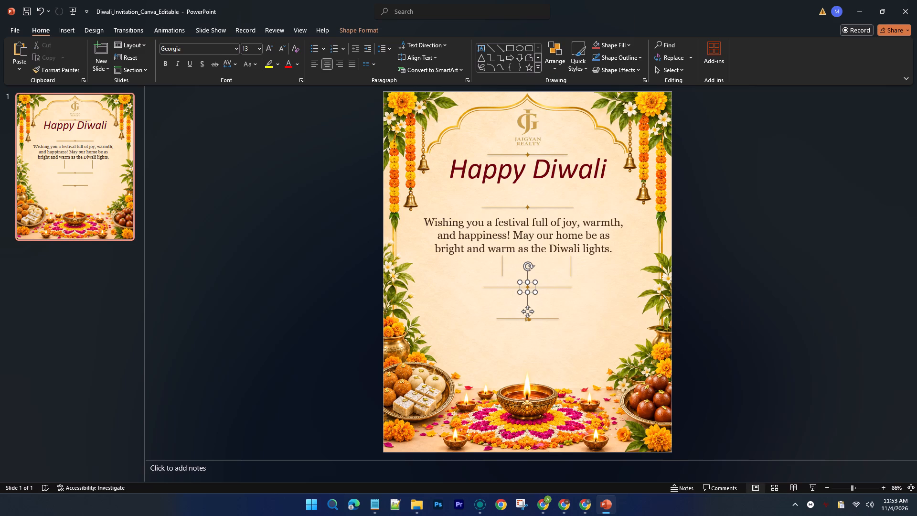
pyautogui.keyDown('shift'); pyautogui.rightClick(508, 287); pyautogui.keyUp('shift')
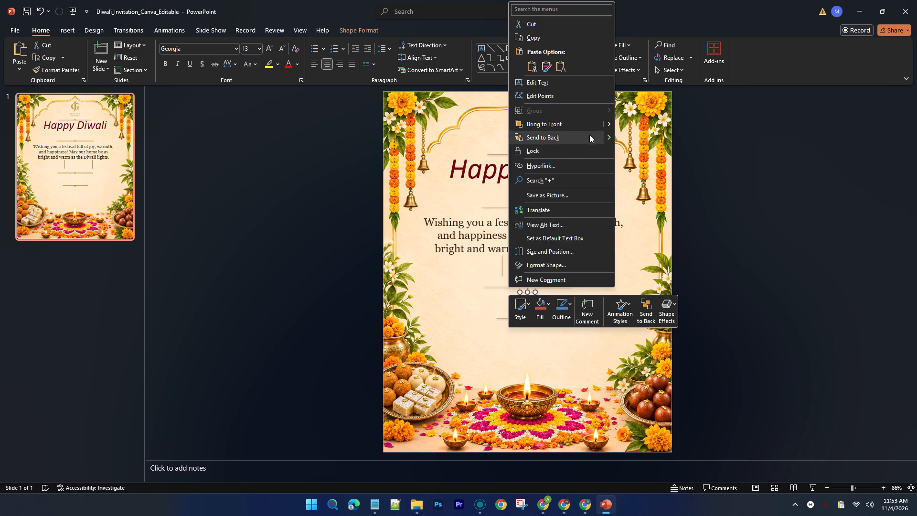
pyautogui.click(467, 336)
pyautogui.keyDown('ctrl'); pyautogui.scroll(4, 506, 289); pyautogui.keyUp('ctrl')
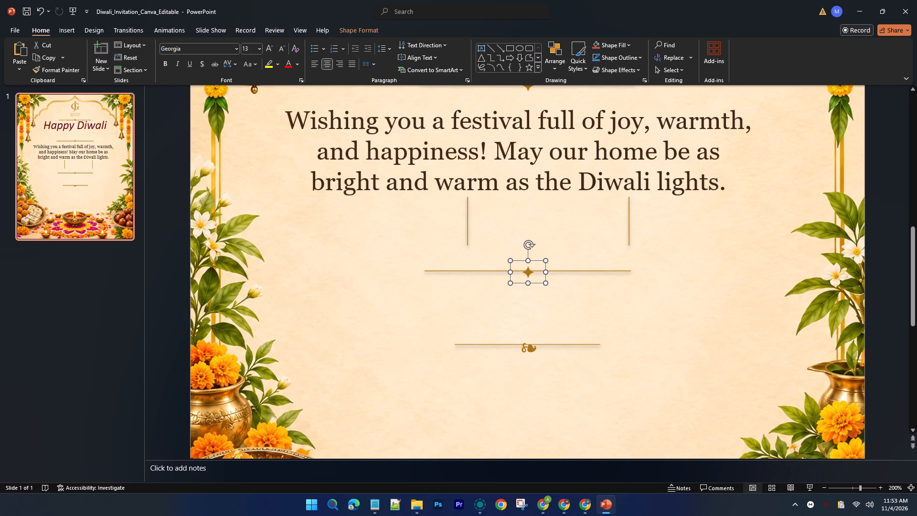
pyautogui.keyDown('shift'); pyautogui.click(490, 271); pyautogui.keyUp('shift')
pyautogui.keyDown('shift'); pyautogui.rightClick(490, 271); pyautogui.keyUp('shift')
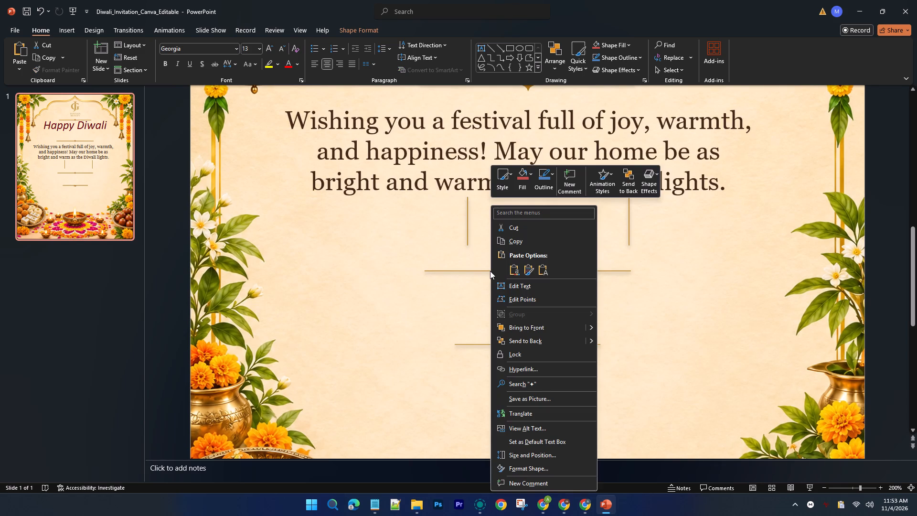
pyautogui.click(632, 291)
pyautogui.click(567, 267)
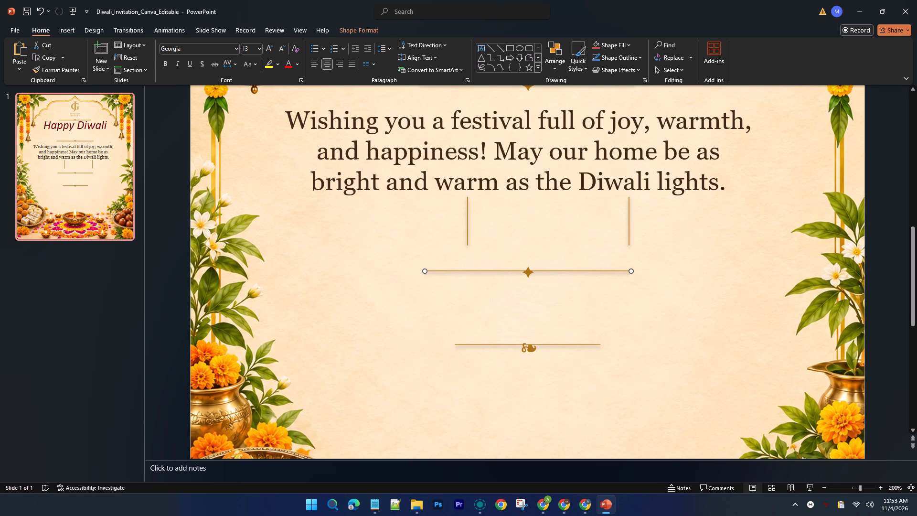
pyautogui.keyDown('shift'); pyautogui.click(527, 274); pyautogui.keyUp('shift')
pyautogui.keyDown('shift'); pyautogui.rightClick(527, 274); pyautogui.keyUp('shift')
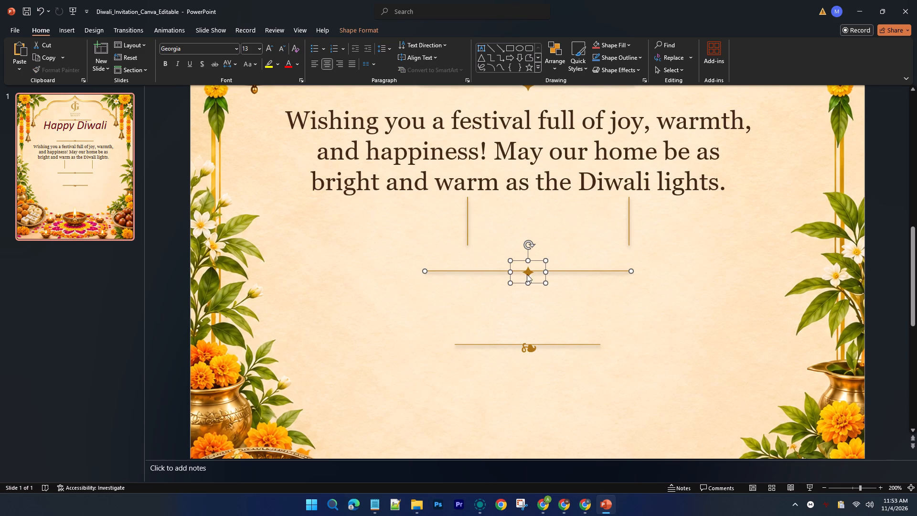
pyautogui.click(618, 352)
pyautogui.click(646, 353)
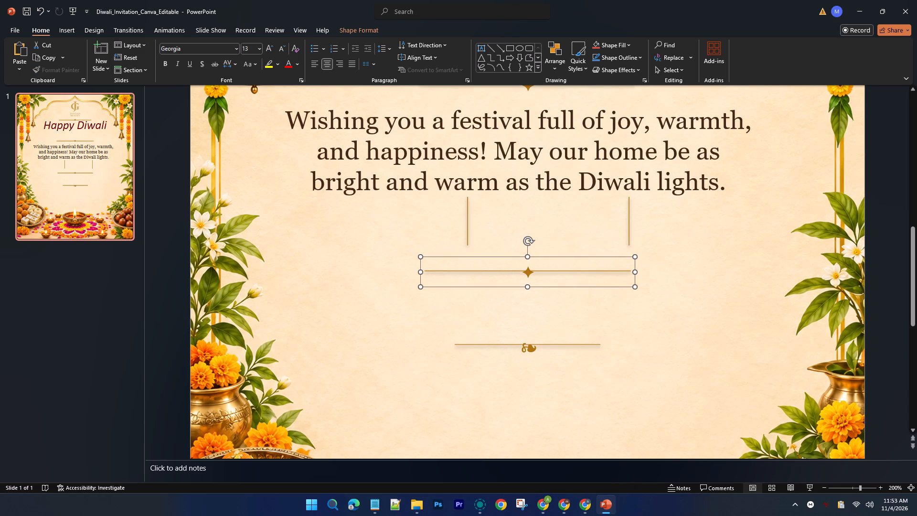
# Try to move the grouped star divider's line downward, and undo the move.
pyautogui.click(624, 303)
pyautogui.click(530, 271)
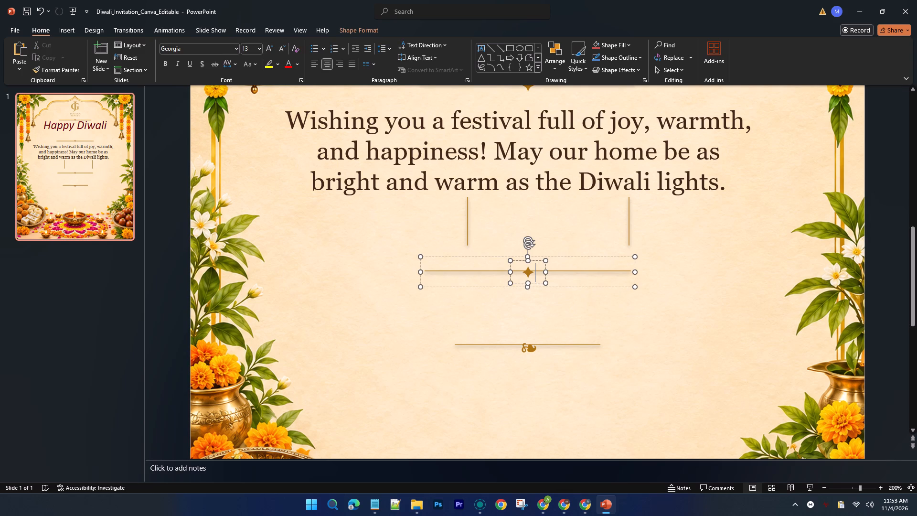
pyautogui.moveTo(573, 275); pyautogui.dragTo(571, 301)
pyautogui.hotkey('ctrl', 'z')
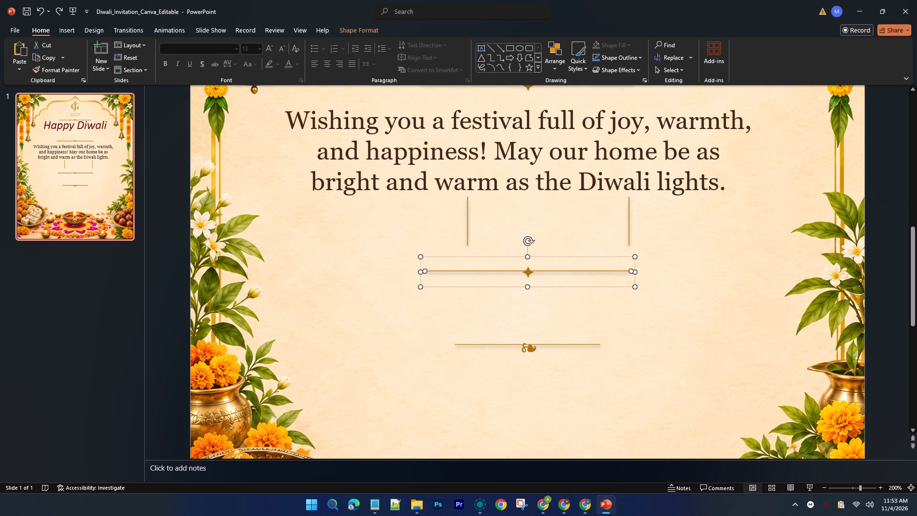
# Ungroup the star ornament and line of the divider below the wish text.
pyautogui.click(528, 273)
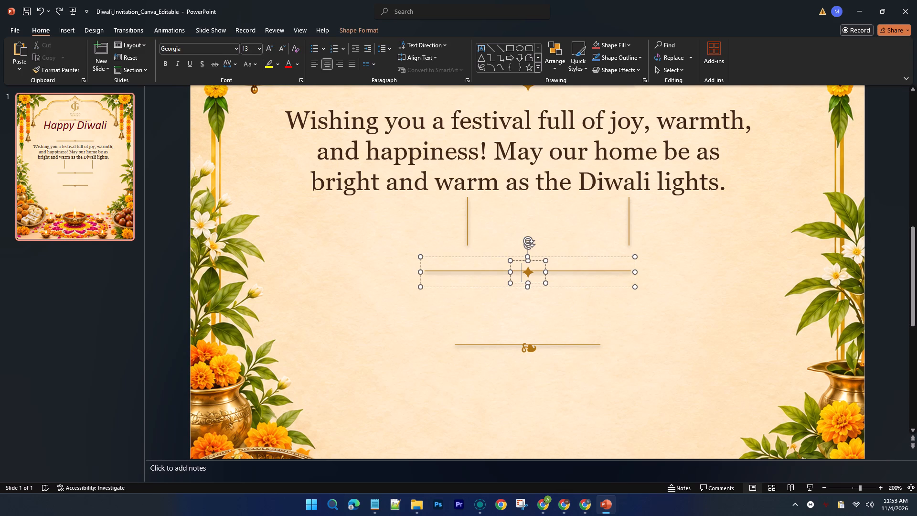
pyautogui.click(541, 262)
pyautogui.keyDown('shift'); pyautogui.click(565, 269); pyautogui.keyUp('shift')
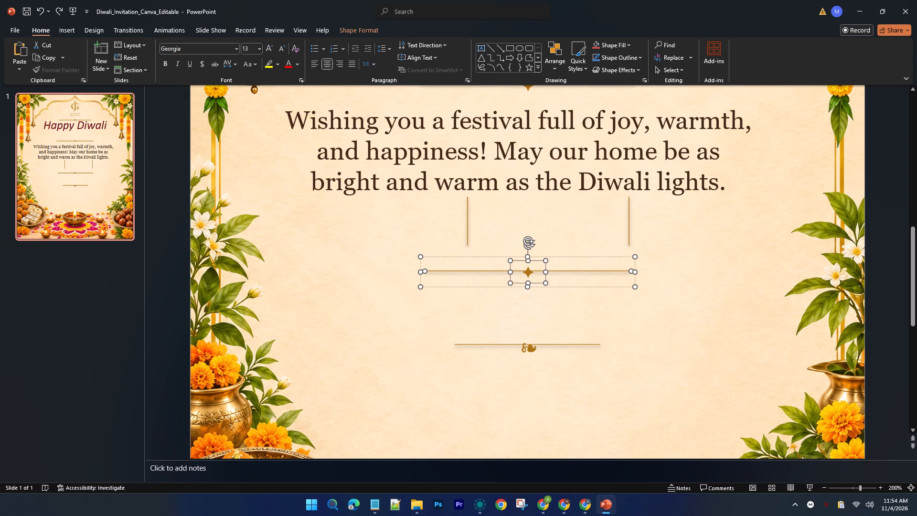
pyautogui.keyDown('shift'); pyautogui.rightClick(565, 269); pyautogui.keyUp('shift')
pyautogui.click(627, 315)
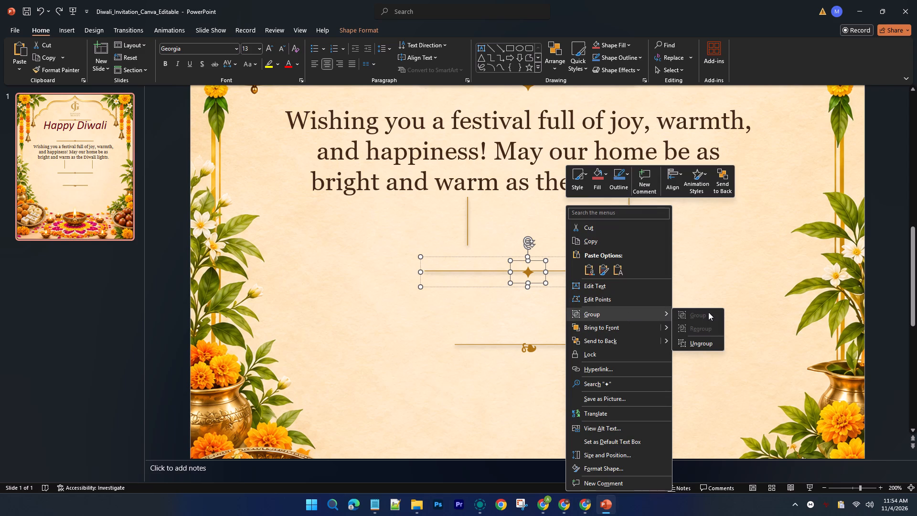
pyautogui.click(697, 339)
# Move the star ornament and its line together straight down to just above the leaf-ornament divider.
pyautogui.moveTo(554, 273); pyautogui.dragTo(552, 289)
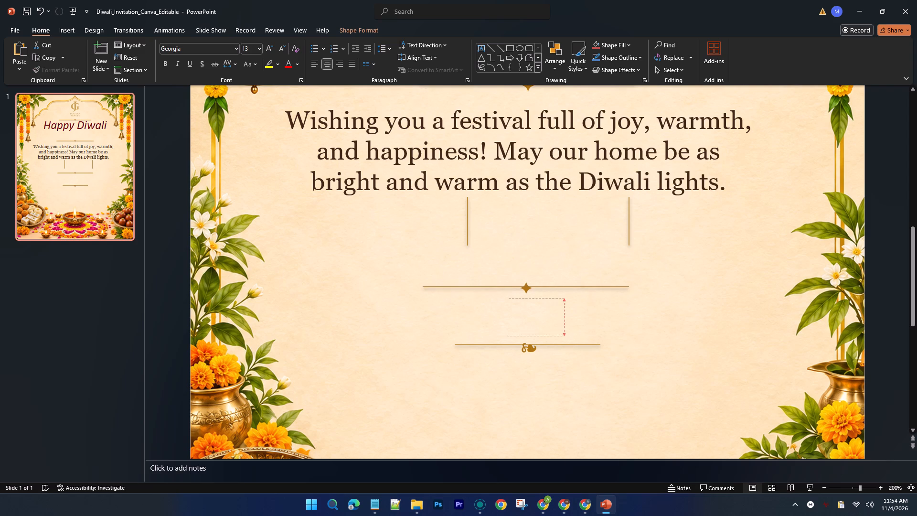
pyautogui.moveTo(552, 289); pyautogui.dragTo(554, 311)
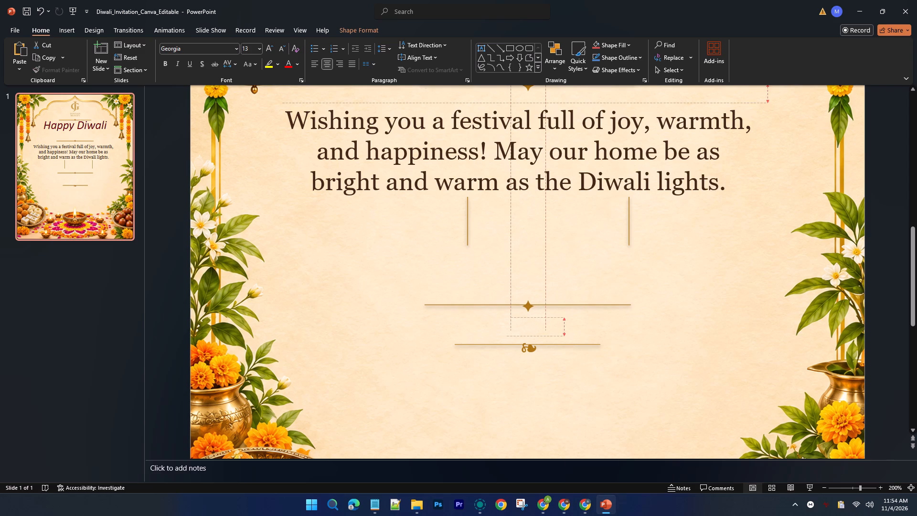
pyautogui.moveTo(554, 311); pyautogui.dragTo(553, 314)
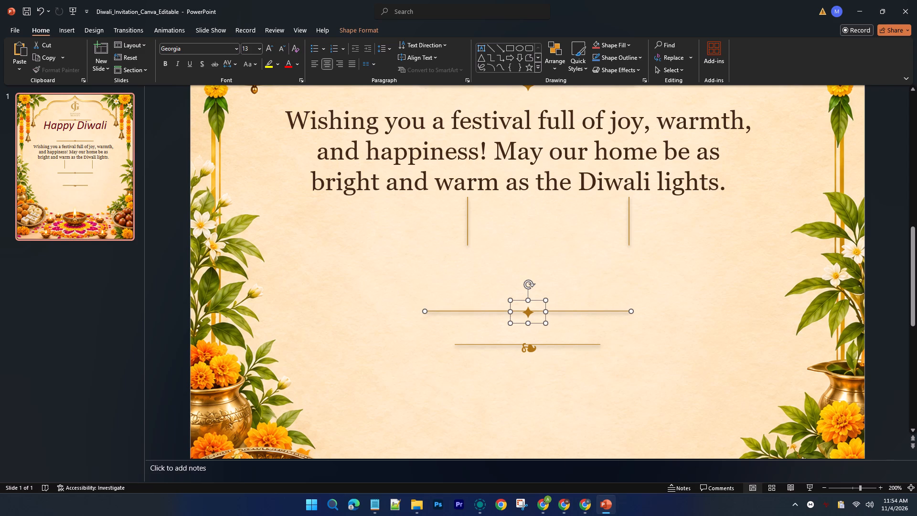
# Delete the left one of the two vertical lines below the wish text.
pyautogui.click(467, 220)
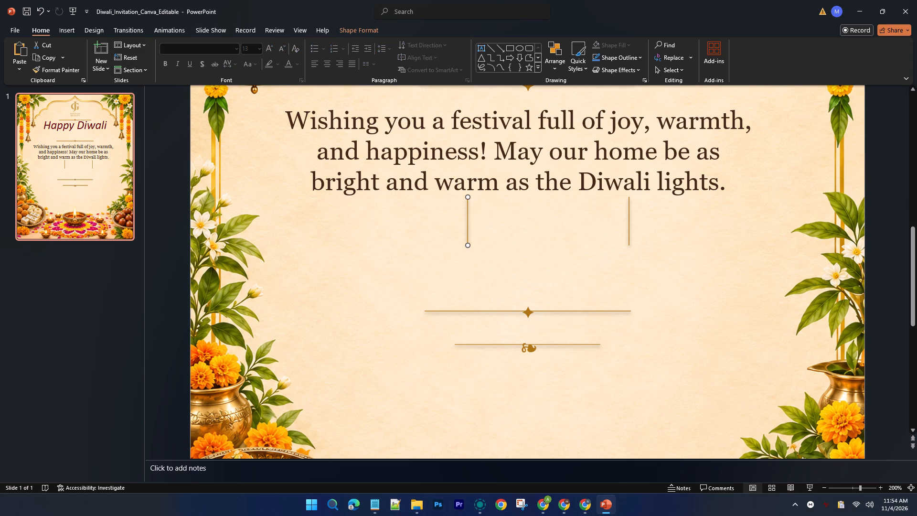
pyautogui.press('Delete')
# Move the remaining vertical line out of the centre, down and right past the leaf-ornament divider.
pyautogui.moveTo(630, 215); pyautogui.dragTo(703, 376)
# Enlarge the Happy Diwali heading to 66 pt and make it bold.
pyautogui.scroll(2, 554, 234)
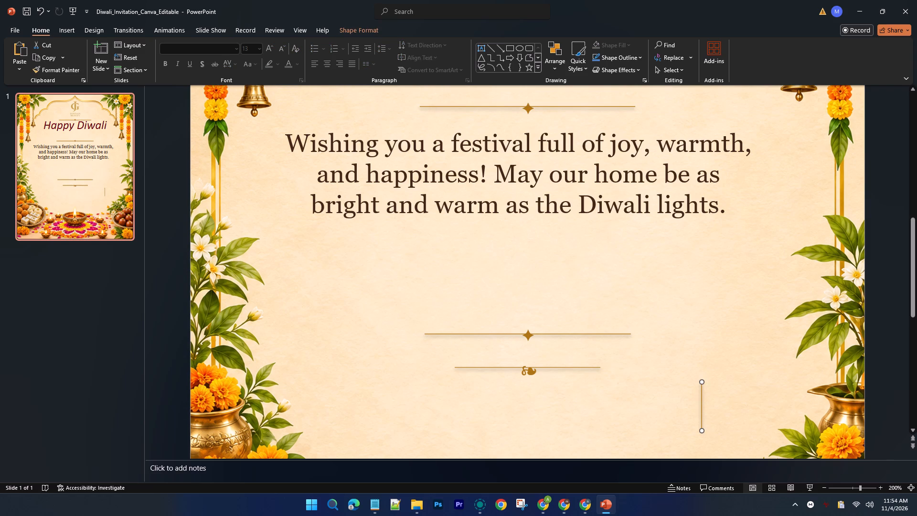
pyautogui.keyDown('ctrl'); pyautogui.scroll(-3, 554, 234); pyautogui.keyUp('ctrl')
pyautogui.scroll(3, 554, 234)
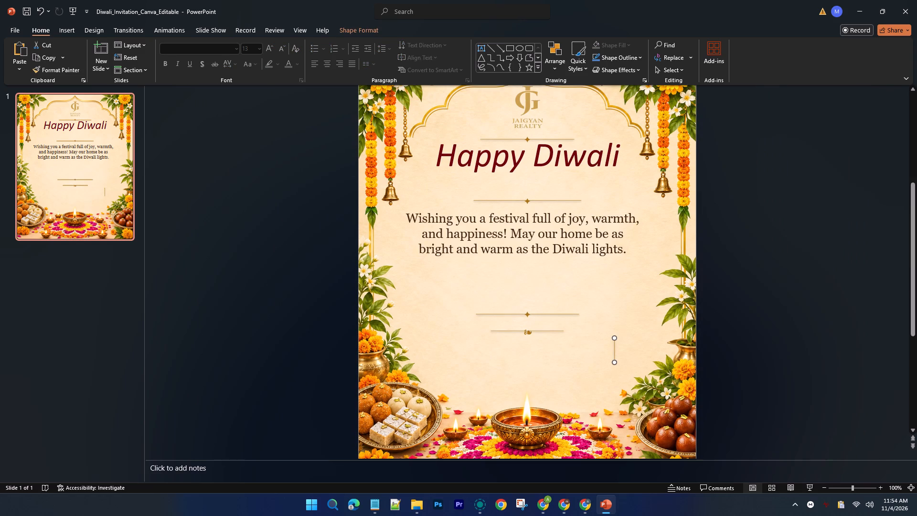
pyautogui.scroll(1, 554, 234)
pyautogui.tripleClick(532, 170)
pyautogui.click(533, 170)
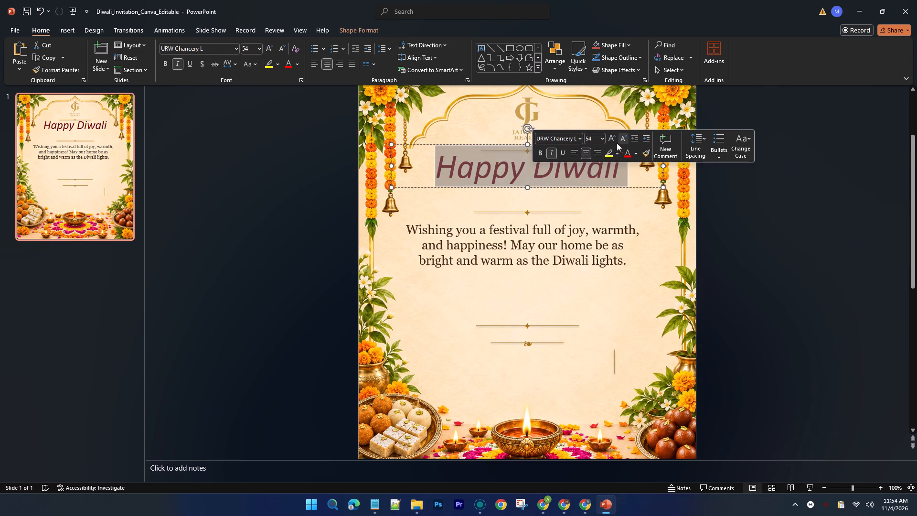
pyautogui.tripleClick(610, 139)
pyautogui.click(623, 141)
pyautogui.hotkey('ctrl', 'b')
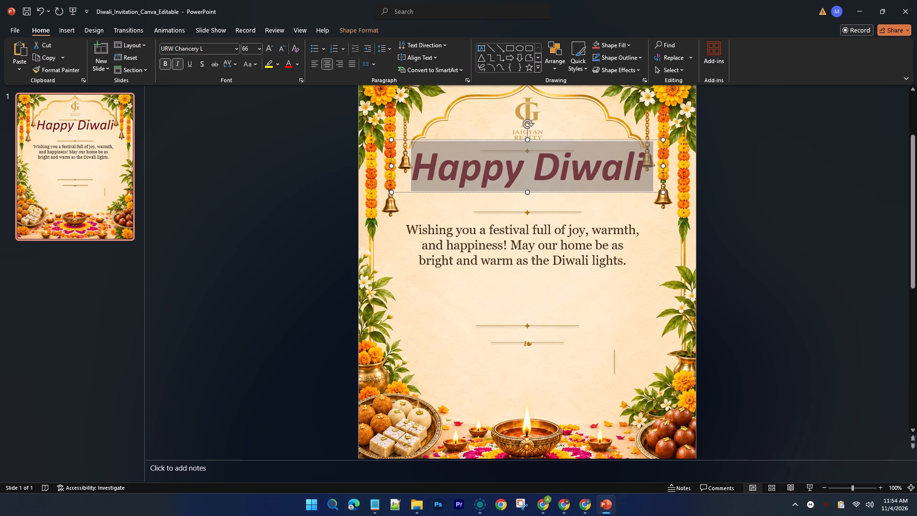
# Move the Happy Diwali heading down to sit just above the star divider beneath it.
pyautogui.moveTo(572, 195); pyautogui.dragTo(571, 212)
pyautogui.hotkey('ctrl', 'z')
pyautogui.click(580, 75)
pyautogui.click(565, 161)
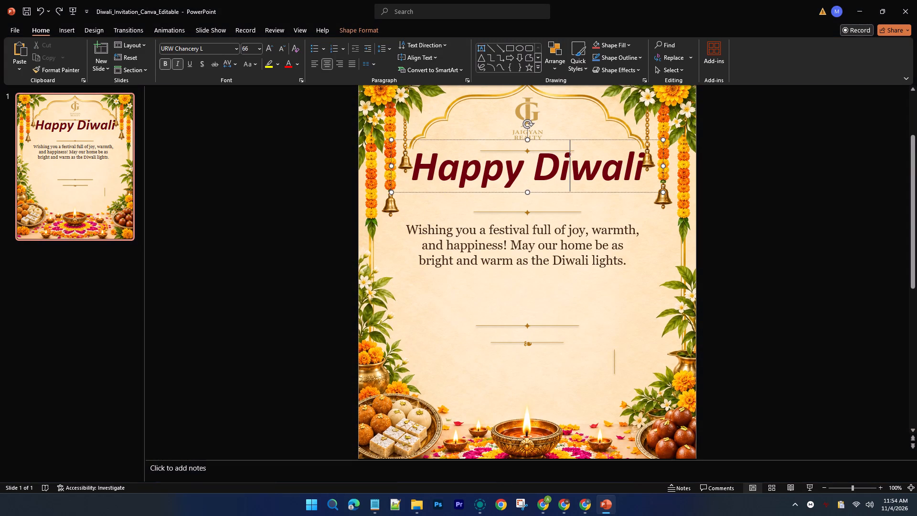
pyautogui.moveTo(586, 193); pyautogui.dragTo(584, 214)
pyautogui.click(737, 162)
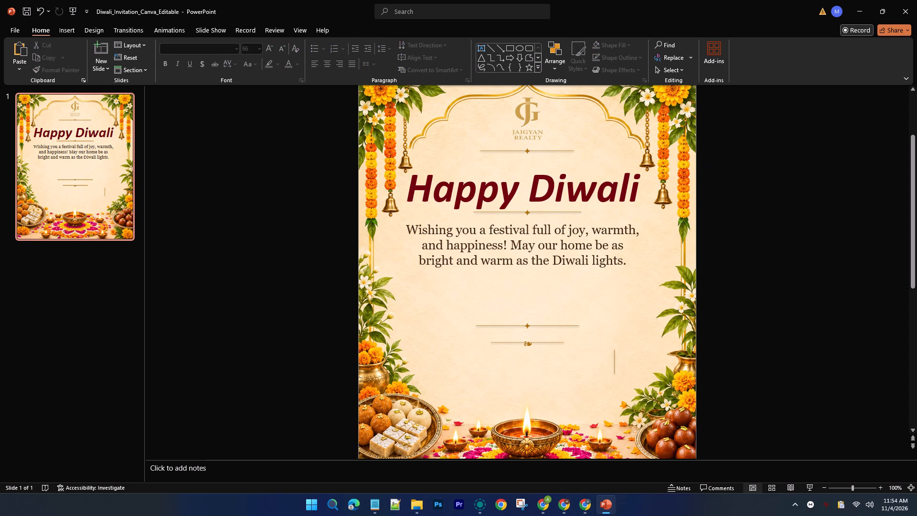
# Shift the line and star of the divider beneath the heading slightly down, keeping the star centred on the line.
pyautogui.click(526, 212)
pyautogui.click(526, 212)
pyautogui.moveTo(553, 213); pyautogui.dragTo(553, 219)
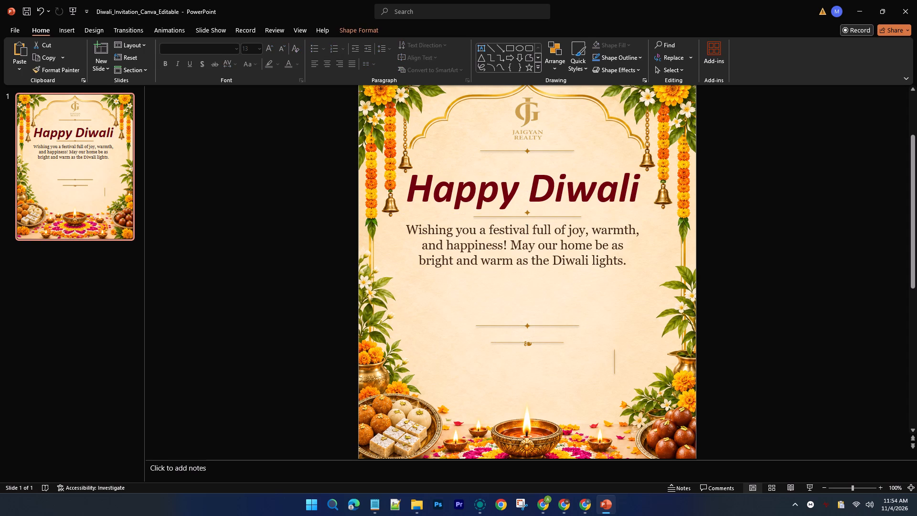
pyautogui.moveTo(553, 219); pyautogui.dragTo(553, 221)
pyautogui.click(526, 211)
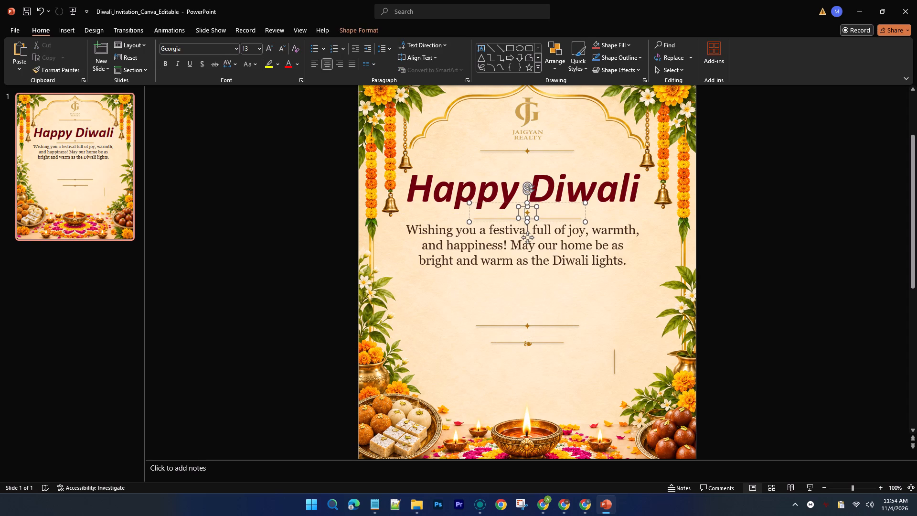
pyautogui.moveTo(532, 214); pyautogui.dragTo(533, 218)
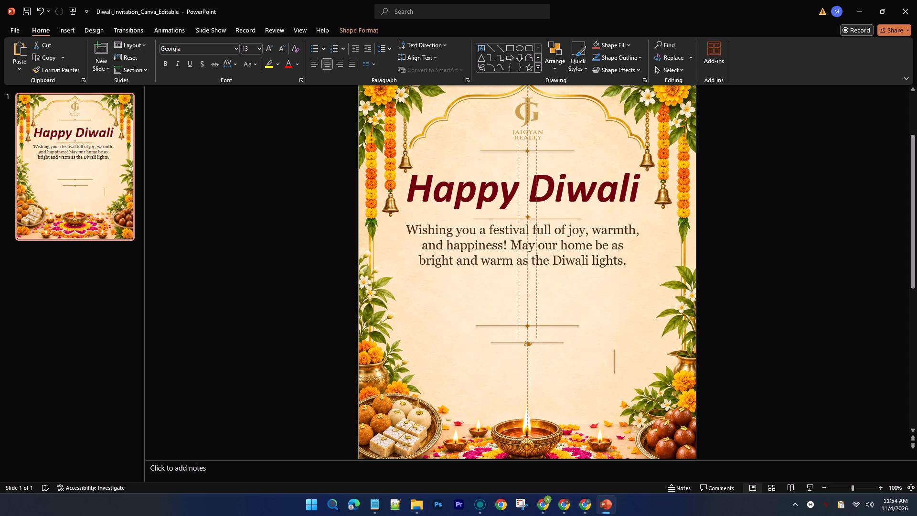
pyautogui.moveTo(533, 218); pyautogui.dragTo(532, 218)
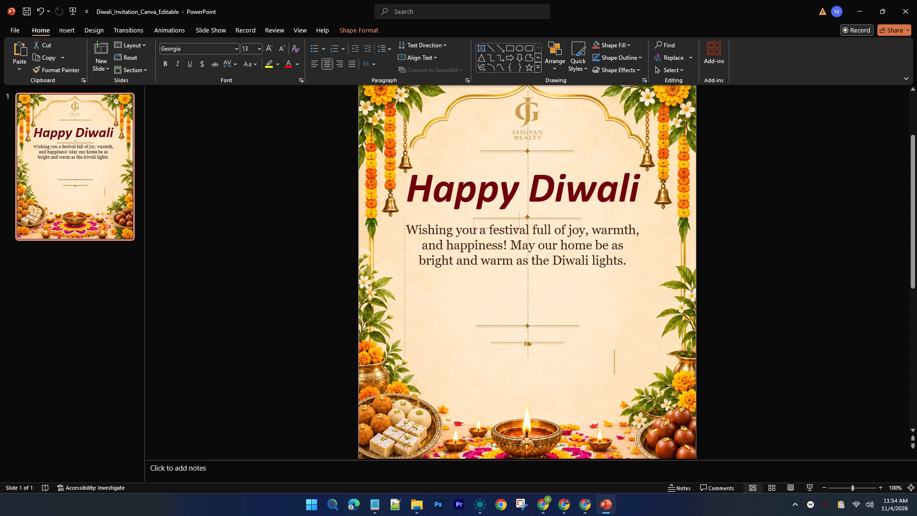
pyautogui.moveTo(532, 218); pyautogui.dragTo(532, 219)
pyautogui.click(722, 228)
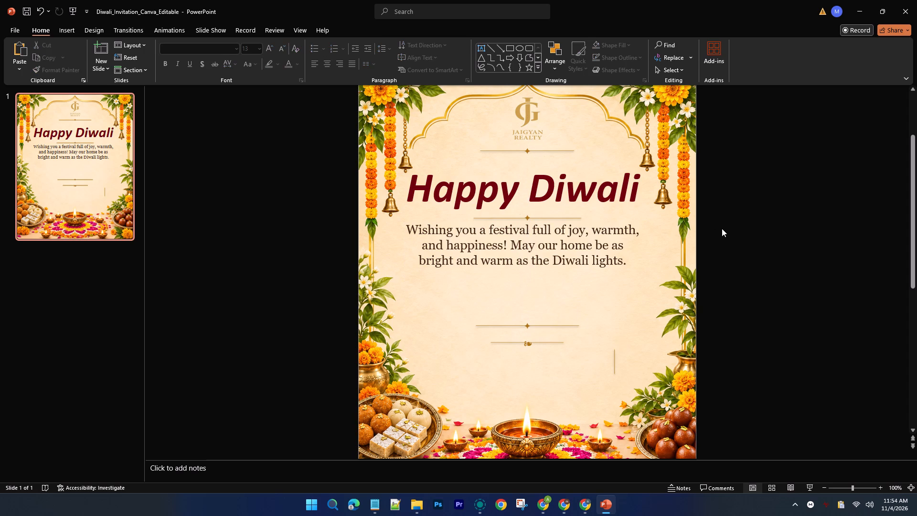
# Move the wish text down to leave a gap below the heading's divider, closer to the lower star divider.
pyautogui.click(526, 258)
pyautogui.moveTo(563, 269); pyautogui.dragTo(564, 289)
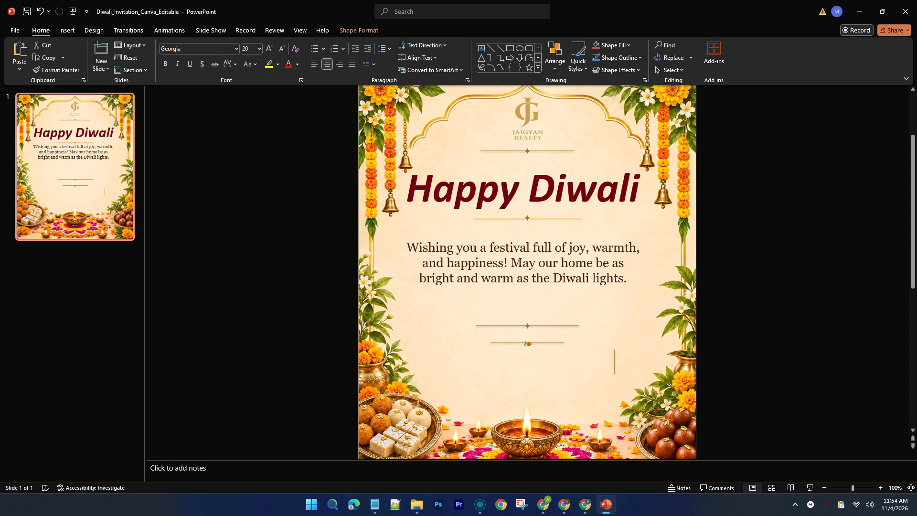
pyautogui.moveTo(564, 289); pyautogui.dragTo(567, 308)
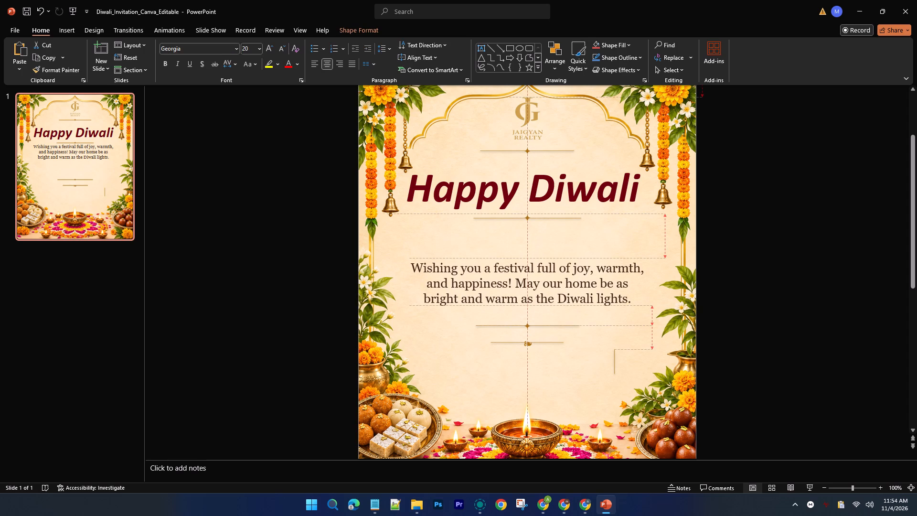
pyautogui.moveTo(567, 308); pyautogui.dragTo(567, 306)
# Raise the lower divider's star and line to just below the wish text, with the line running through the star's centre.
pyautogui.keyDown('ctrl'); pyautogui.scroll(5, 522, 327); pyautogui.keyUp('ctrl')
pyautogui.scroll(-6, 534, 353)
pyautogui.click(525, 374)
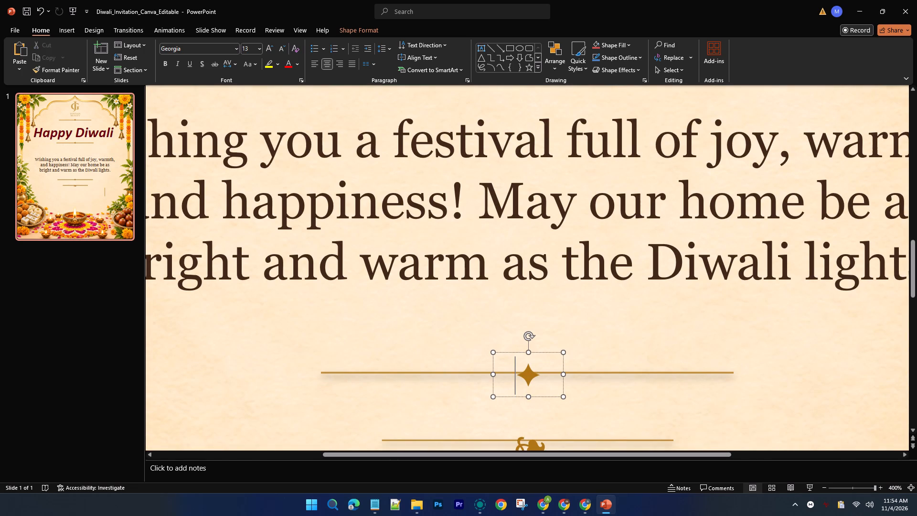
pyautogui.moveTo(549, 355); pyautogui.dragTo(547, 311)
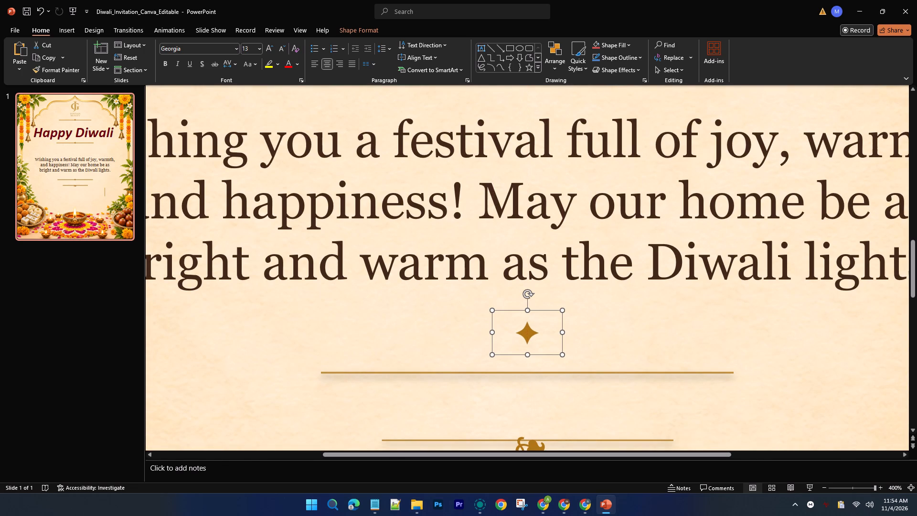
pyautogui.moveTo(562, 370); pyautogui.dragTo(561, 332)
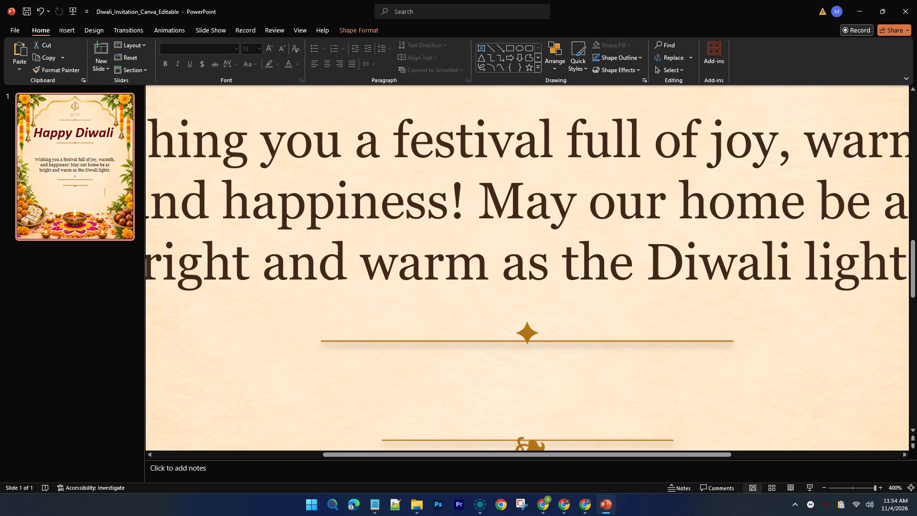
pyautogui.moveTo(561, 332); pyautogui.dragTo(561, 330)
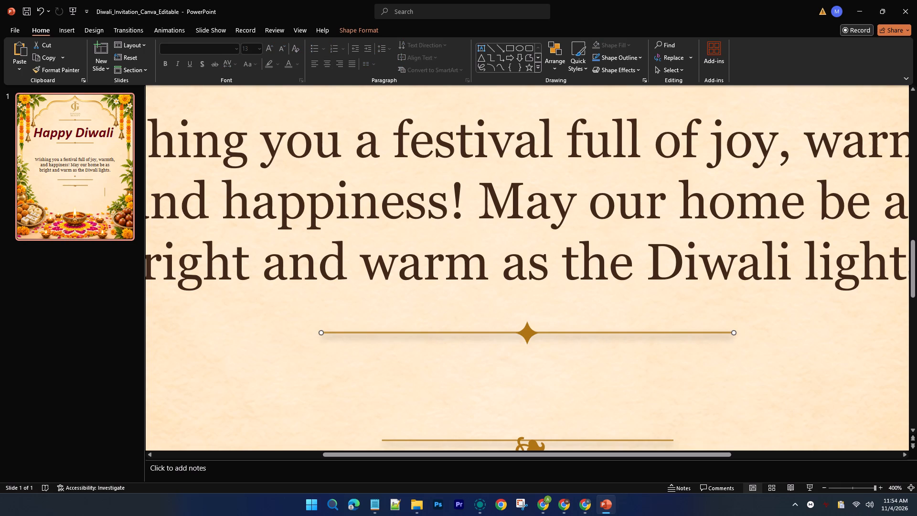
pyautogui.click(670, 308)
# Move the upper divider's star and line together down to just above the wish text.
pyautogui.keyDown('ctrl'); pyautogui.scroll(-4, 670, 308); pyautogui.keyUp('ctrl')
pyautogui.scroll(2, 615, 301)
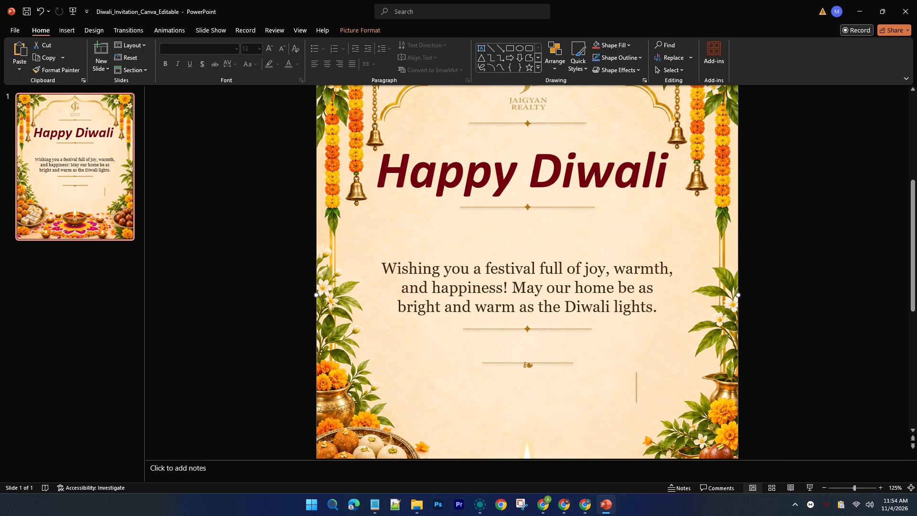
pyautogui.click(533, 204)
pyautogui.moveTo(565, 208); pyautogui.dragTo(563, 245)
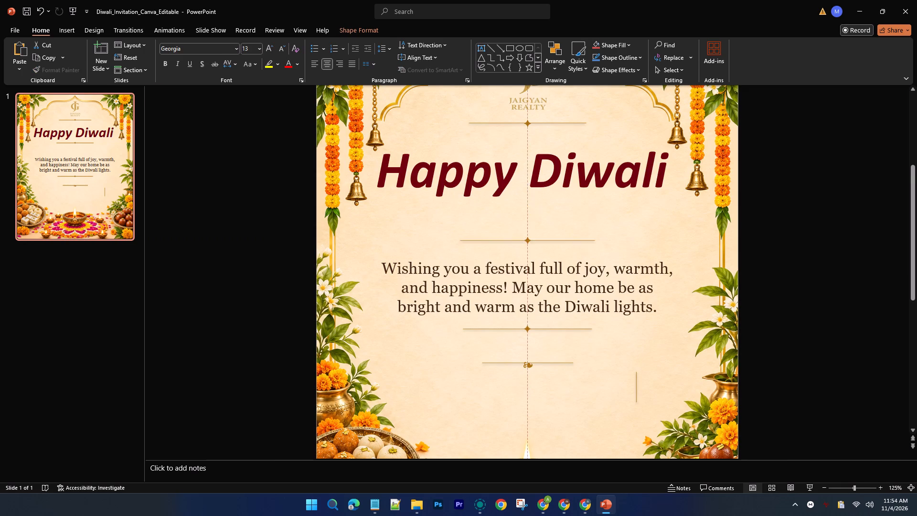
pyautogui.moveTo(563, 245); pyautogui.dragTo(565, 252)
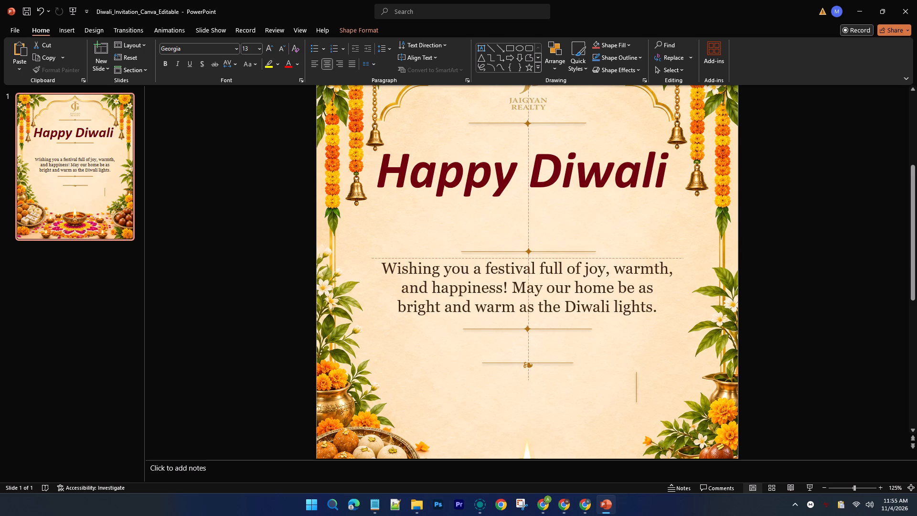
pyautogui.moveTo(565, 252); pyautogui.dragTo(565, 249)
pyautogui.click(623, 208)
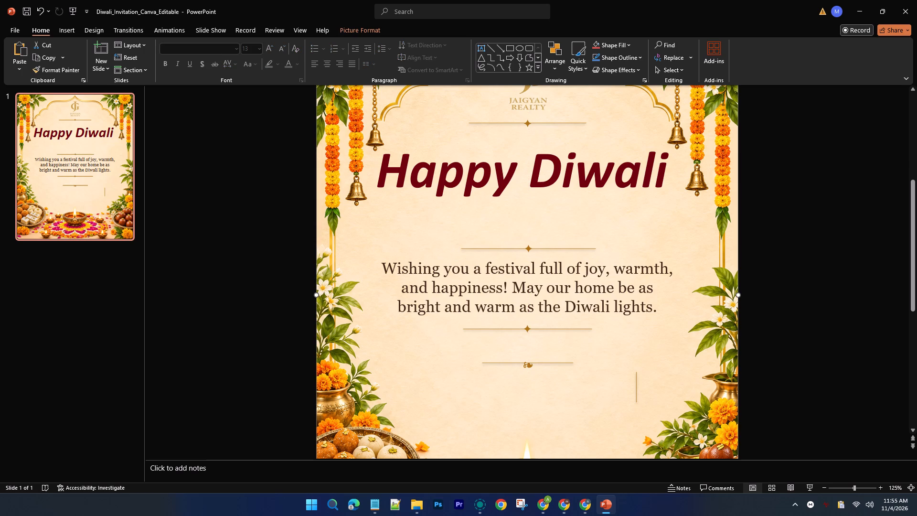
# Nudge the wish text slightly down to space it evenly between its two star dividers.
pyautogui.scroll(2, 618, 232)
pyautogui.click(592, 318)
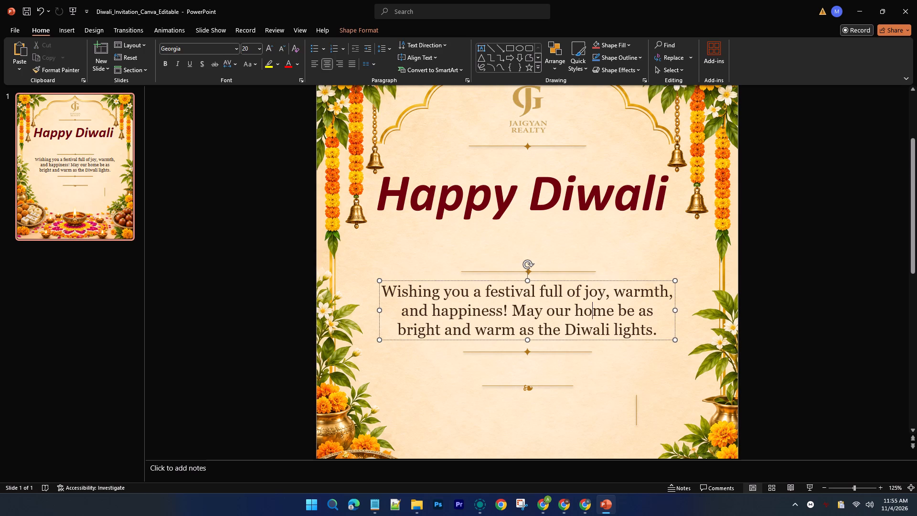
pyautogui.click(625, 340)
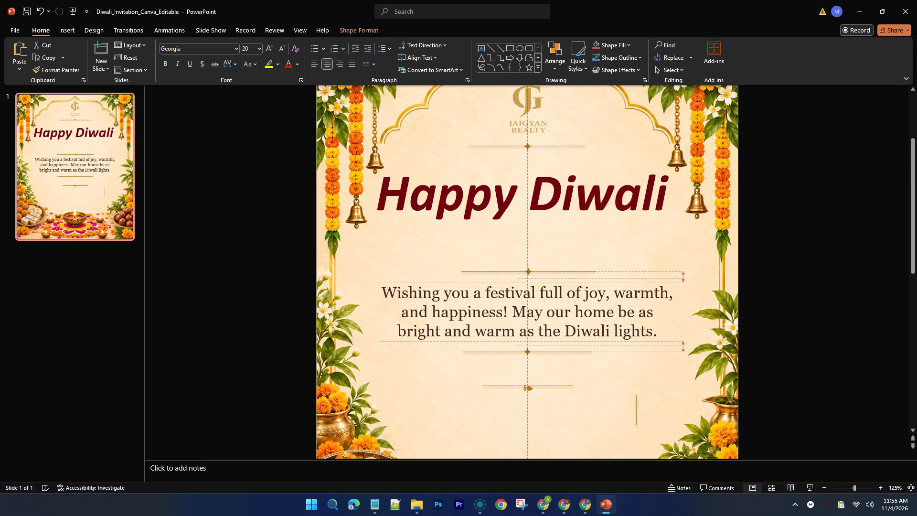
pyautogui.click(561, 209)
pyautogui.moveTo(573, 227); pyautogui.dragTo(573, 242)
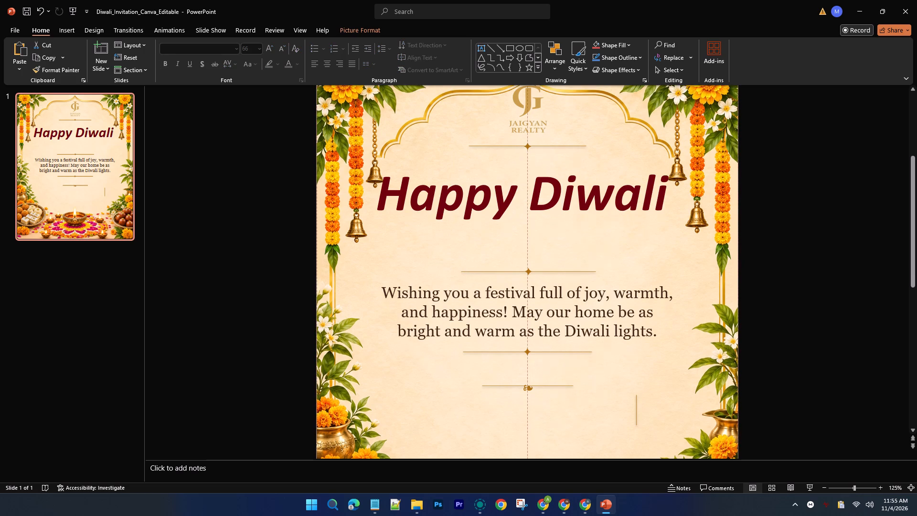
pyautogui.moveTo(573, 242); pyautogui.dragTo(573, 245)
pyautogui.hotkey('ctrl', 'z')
# Move the Happy Diwali heading down to just above the star divider over the wish text.
pyautogui.click(564, 199)
pyautogui.moveTo(585, 226); pyautogui.dragTo(583, 257)
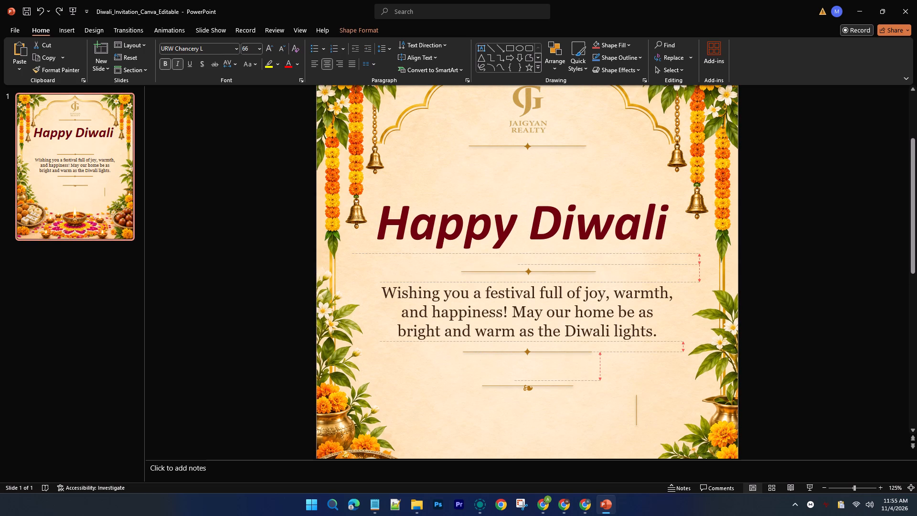
pyautogui.moveTo(583, 257); pyautogui.dragTo(586, 259)
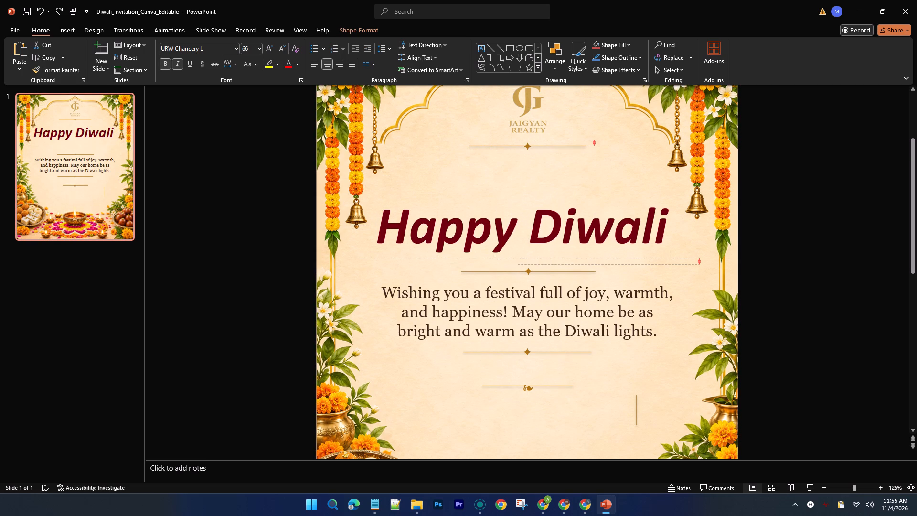
pyautogui.moveTo(586, 259); pyautogui.dragTo(589, 259)
pyautogui.click(582, 176)
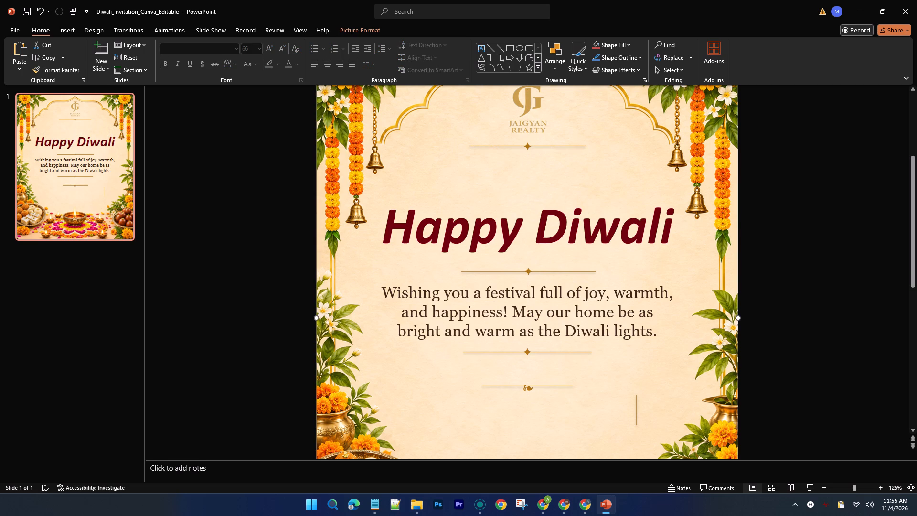
# Move the star divider below the logo down, closer to the Happy Diwali heading.
pyautogui.scroll(1, 561, 186)
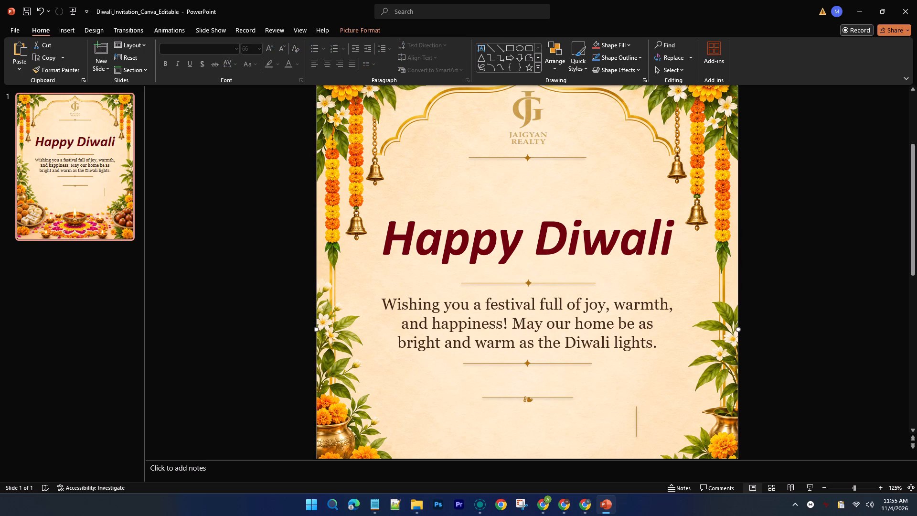
pyautogui.moveTo(543, 156); pyautogui.dragTo(544, 199)
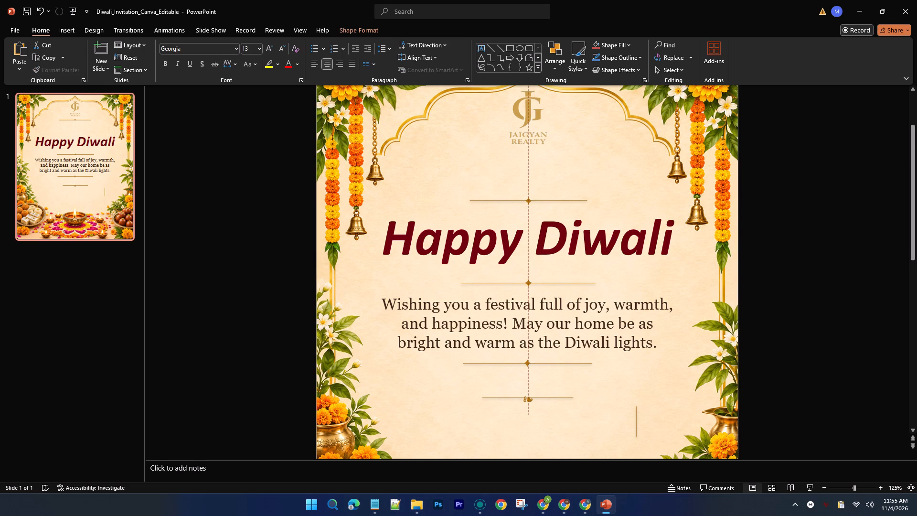
pyautogui.moveTo(544, 199); pyautogui.dragTo(544, 184)
# Move the Jaigyan Realty logo left of centre and slightly down inside the golden arch.
pyautogui.moveTo(533, 126); pyautogui.dragTo(481, 140)
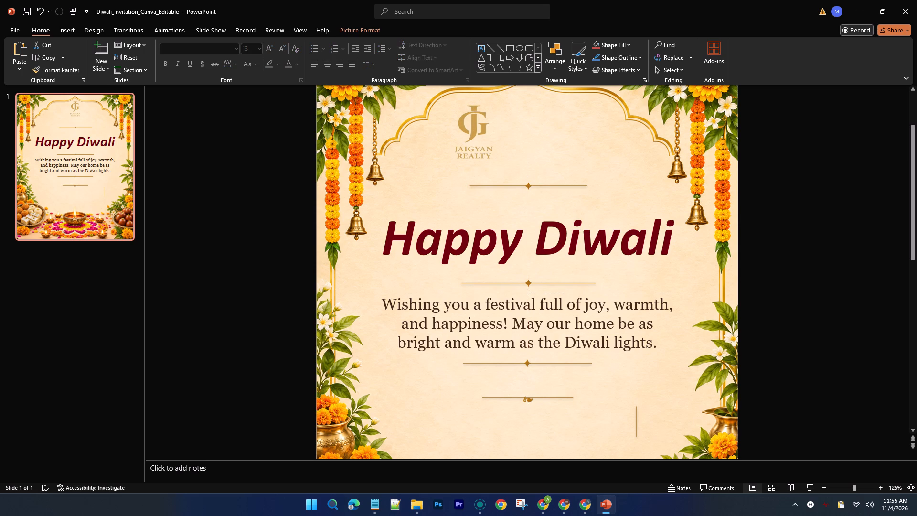
pyautogui.moveTo(481, 140); pyautogui.dragTo(477, 140)
# Insert the Pink Oaks floral logo without background from the Client Logos folder onto the Diwali slide.
pyautogui.click(410, 515)
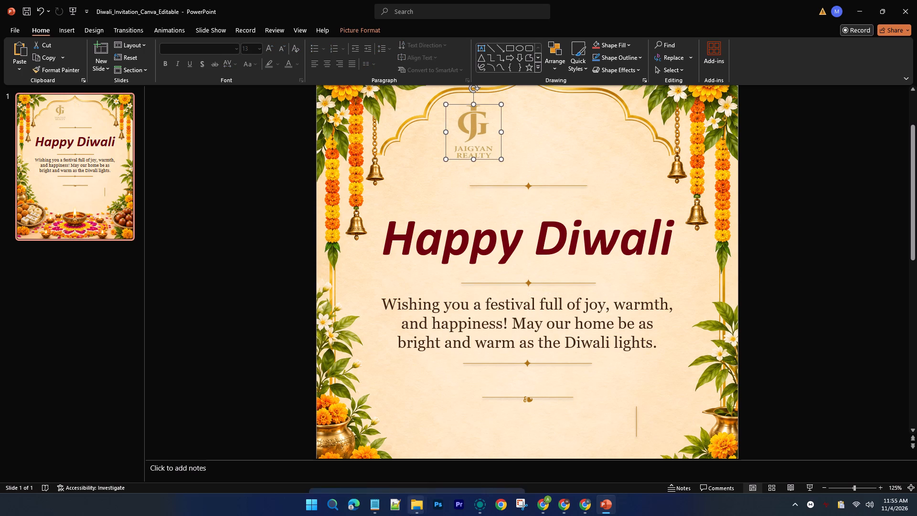
pyautogui.click(399, 457)
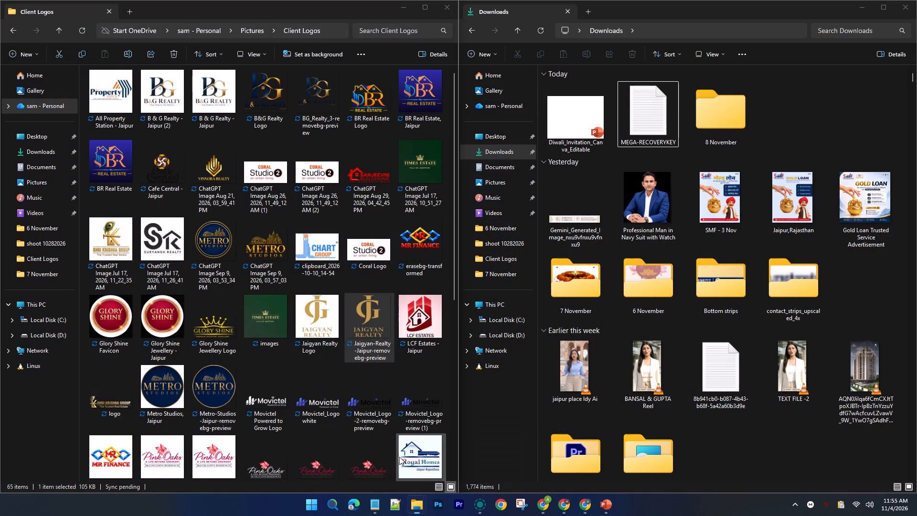
pyautogui.scroll(-3, 299, 368)
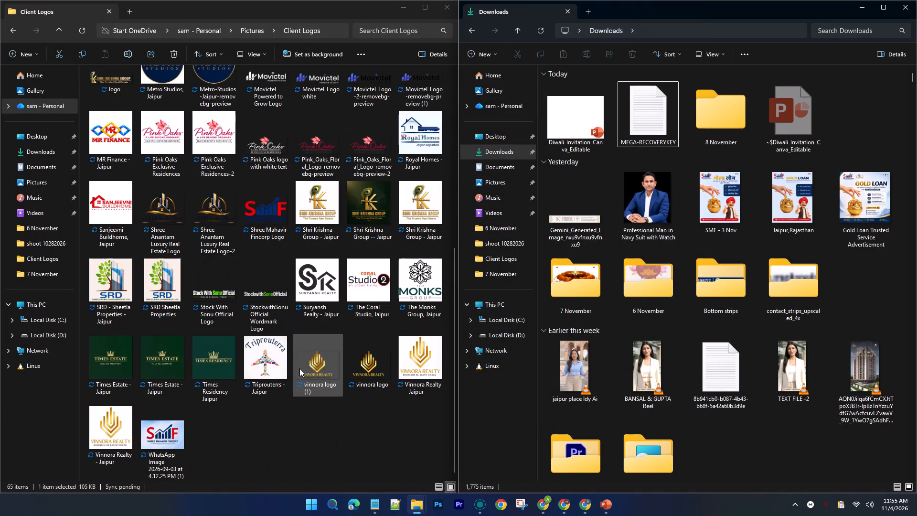
pyautogui.scroll(1, 301, 340)
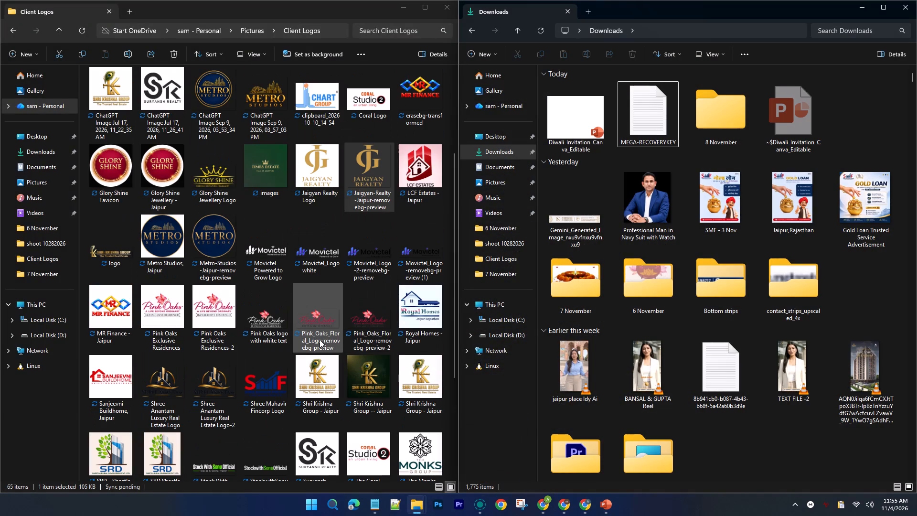
pyautogui.moveTo(320, 317); pyautogui.dragTo(559, 200)
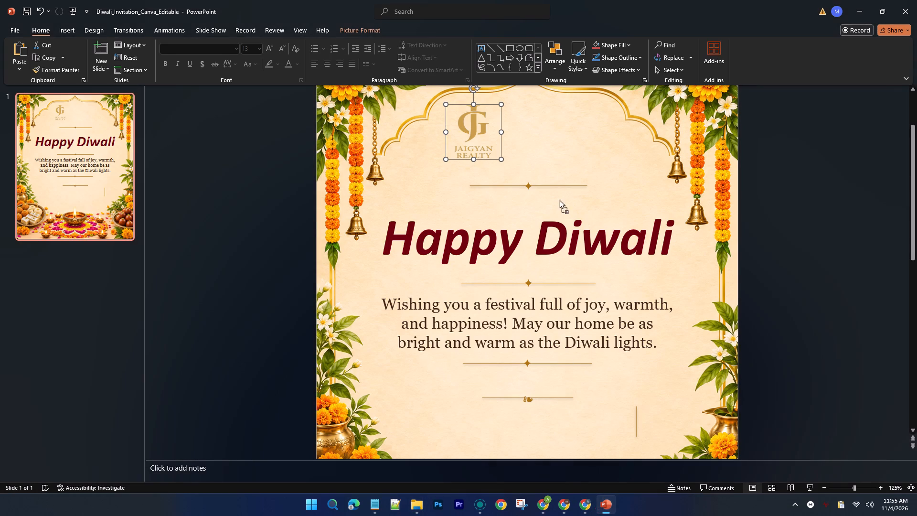
pyautogui.moveTo(559, 200); pyautogui.dragTo(556, 136)
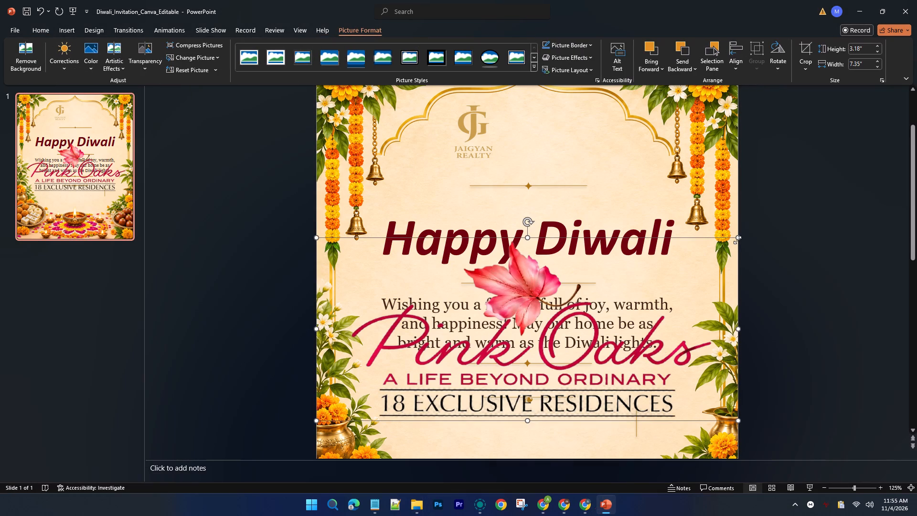
# Shrink the Pink Oaks logo to about 2.73" wide and place it inside the arch beside the Jaigyan Realty logo.
pyautogui.moveTo(737, 240); pyautogui.dragTo(456, 355)
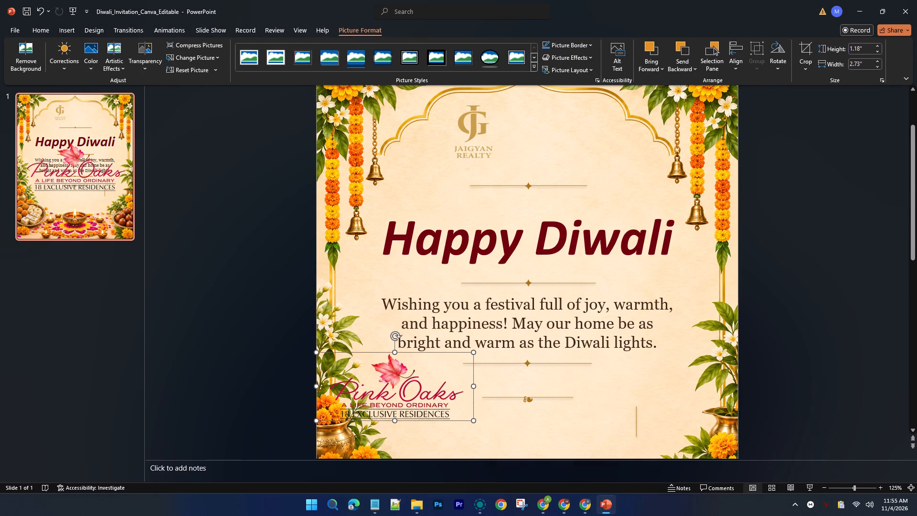
pyautogui.moveTo(406, 401); pyautogui.dragTo(576, 145)
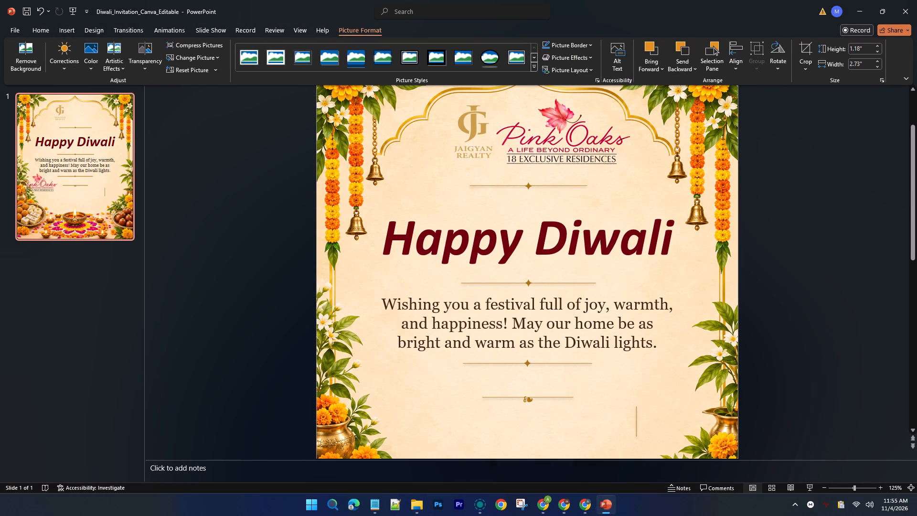
pyautogui.moveTo(576, 145); pyautogui.dragTo(579, 145)
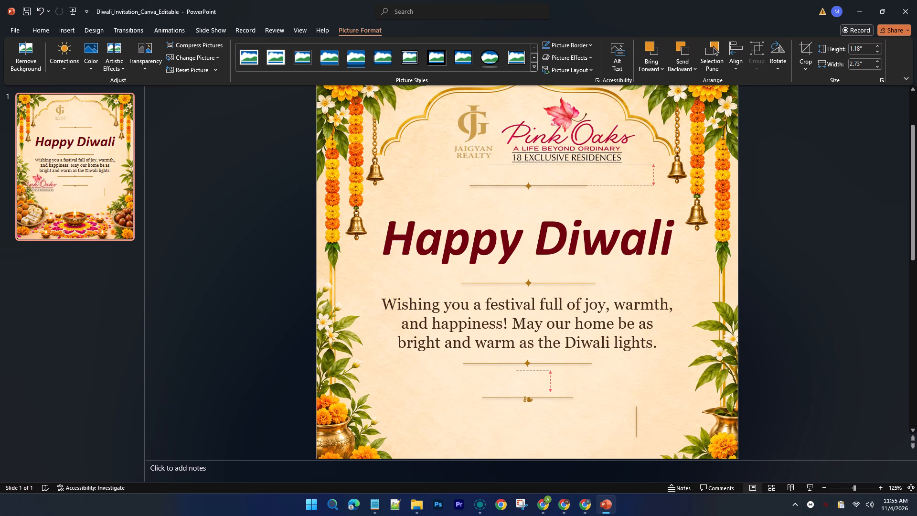
# Enlarge the Jaigyan Realty logo to about 1.15" square and shift it slightly left, away from the Pink Oaks logo.
pyautogui.click(474, 150)
pyautogui.moveTo(443, 160); pyautogui.dragTo(431, 168)
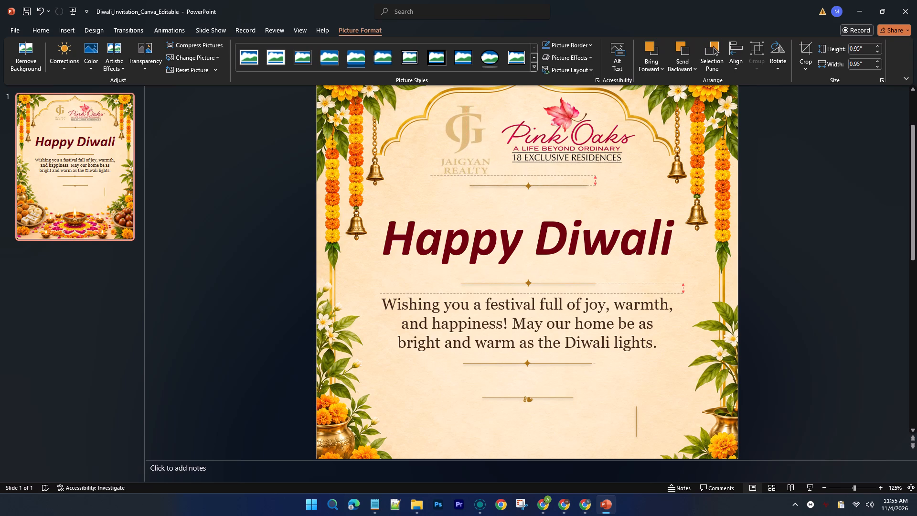
pyautogui.moveTo(431, 168); pyautogui.dragTo(436, 166)
pyautogui.moveTo(472, 146); pyautogui.dragTo(468, 146)
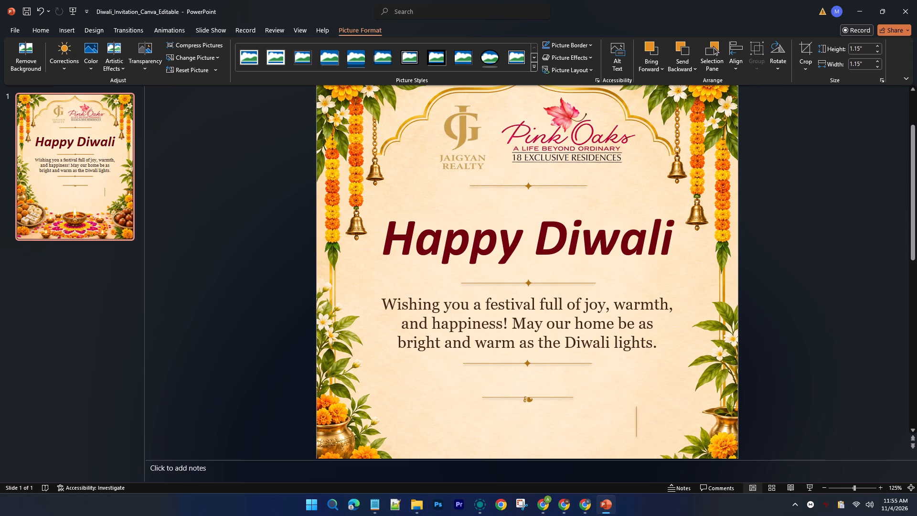
pyautogui.moveTo(468, 146); pyautogui.dragTo(468, 146)
# Nudge the Pink Oaks logo slightly down to line it up with the Jaigyan Realty logo.
pyautogui.moveTo(560, 143); pyautogui.dragTo(560, 146)
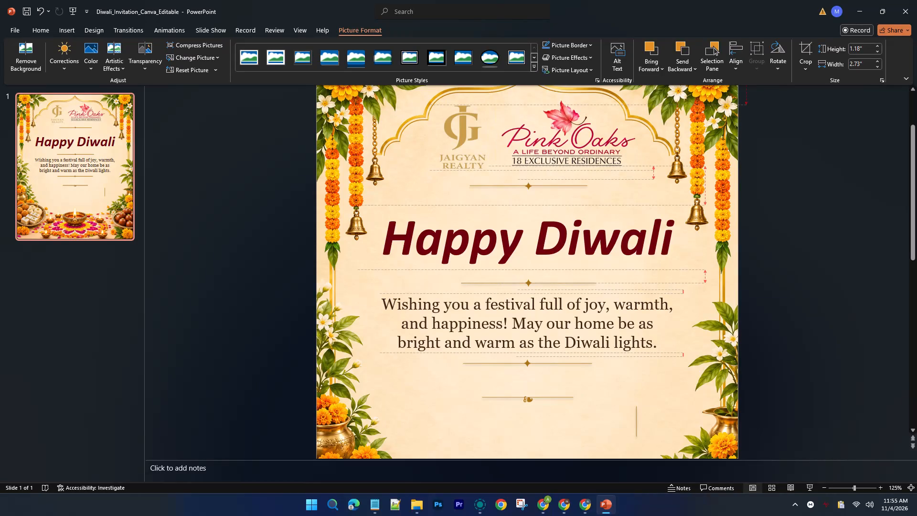
pyautogui.moveTo(560, 146); pyautogui.dragTo(560, 145)
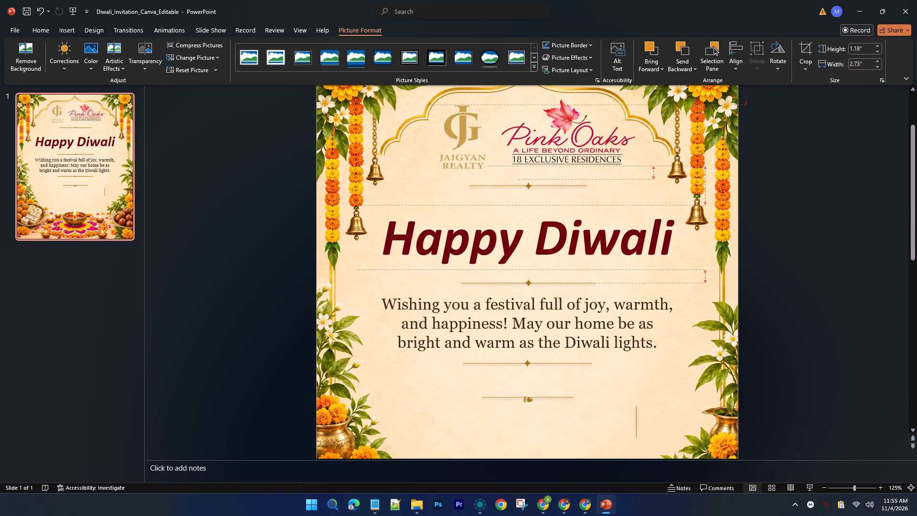
pyautogui.moveTo(560, 145); pyautogui.dragTo(560, 148)
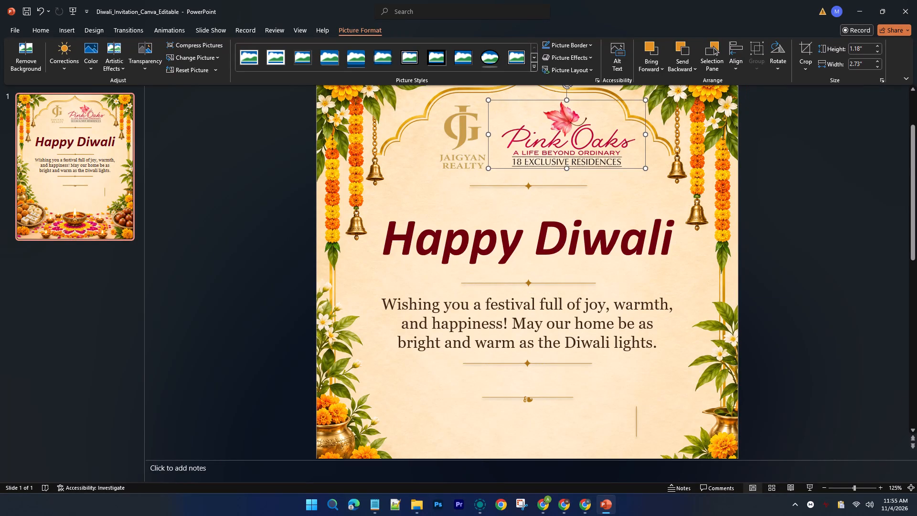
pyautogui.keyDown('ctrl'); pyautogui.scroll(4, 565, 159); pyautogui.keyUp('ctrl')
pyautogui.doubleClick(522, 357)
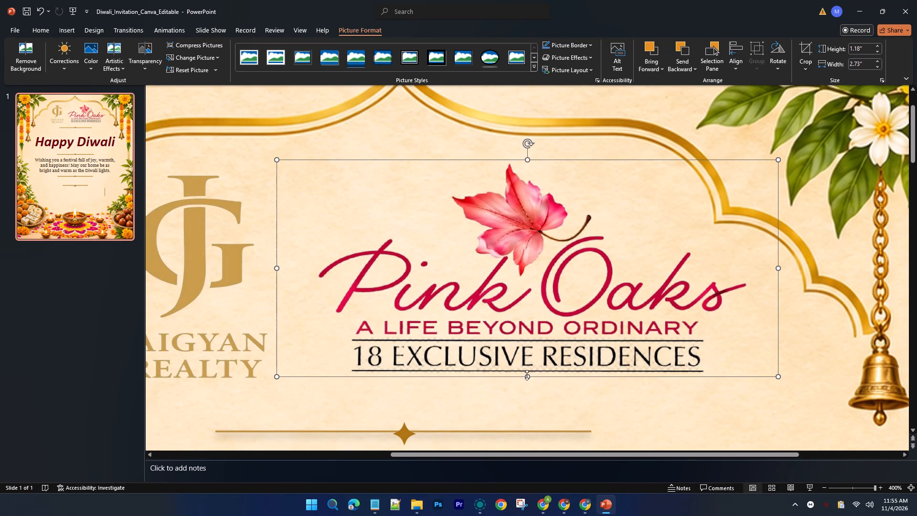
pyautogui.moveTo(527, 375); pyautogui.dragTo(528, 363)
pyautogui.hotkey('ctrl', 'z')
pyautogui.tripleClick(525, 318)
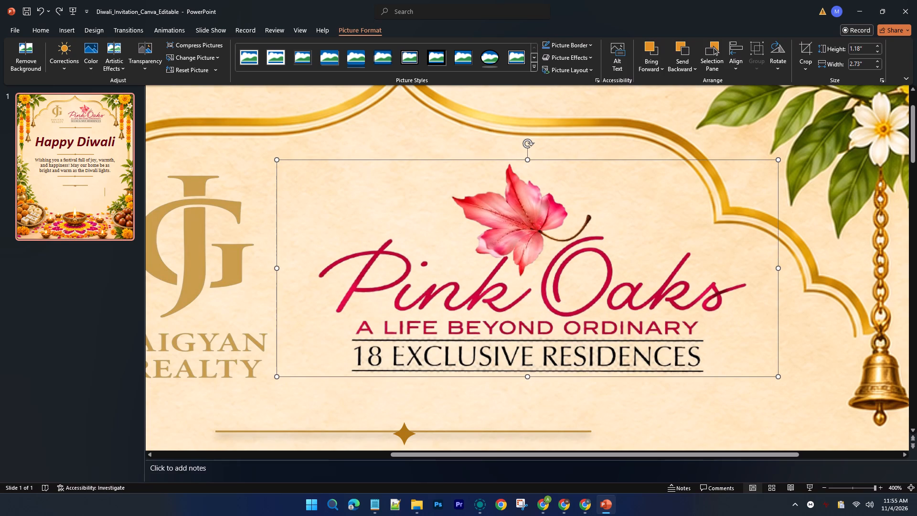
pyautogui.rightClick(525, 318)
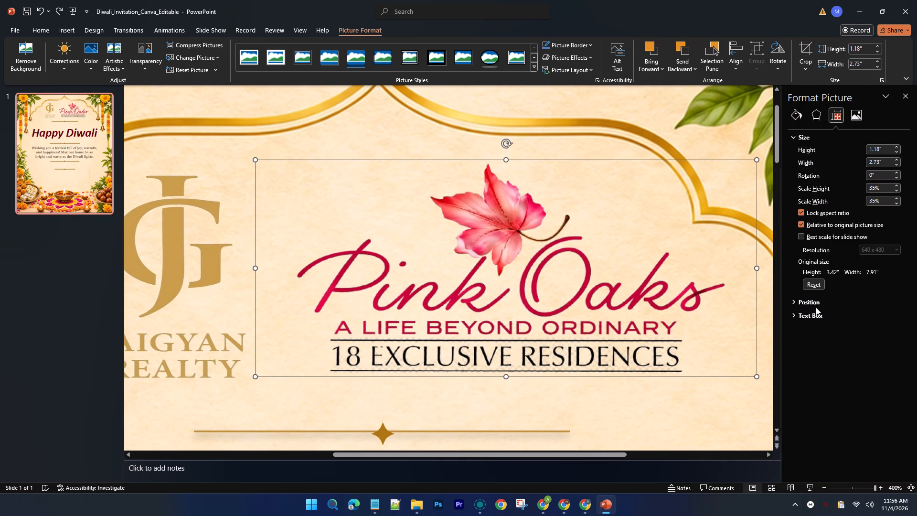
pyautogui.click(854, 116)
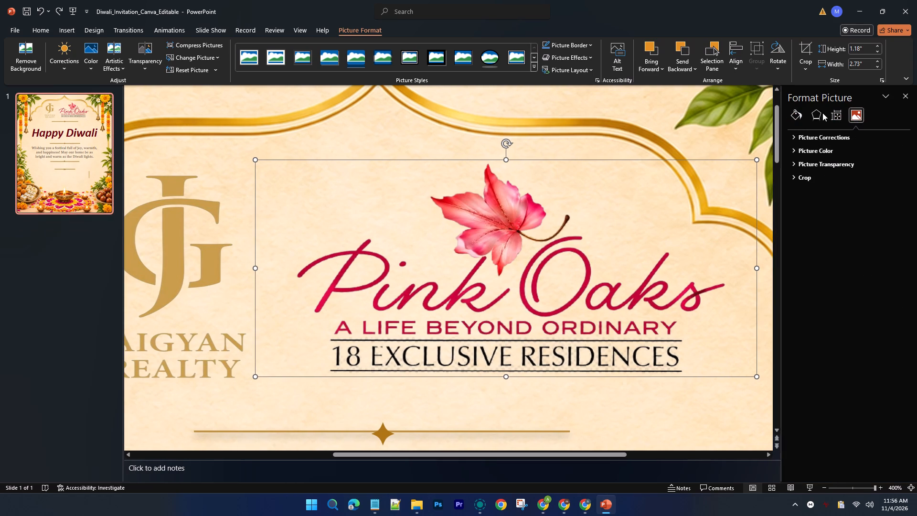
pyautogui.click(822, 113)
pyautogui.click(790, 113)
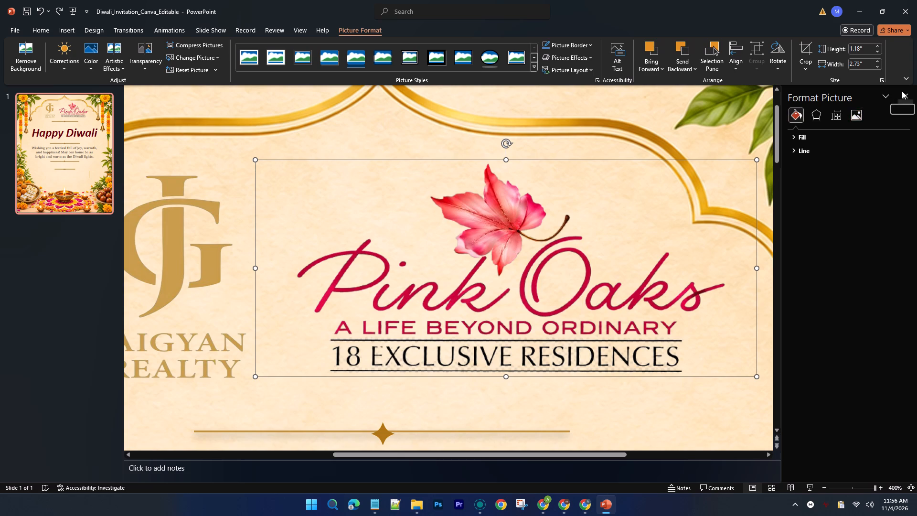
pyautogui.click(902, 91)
# Crop the Pink Oaks logo's bottom edge to about 0.99" high, cutting off the "18 EXCLUSIVE RESIDENCES" line.
pyautogui.tripleClick(501, 264)
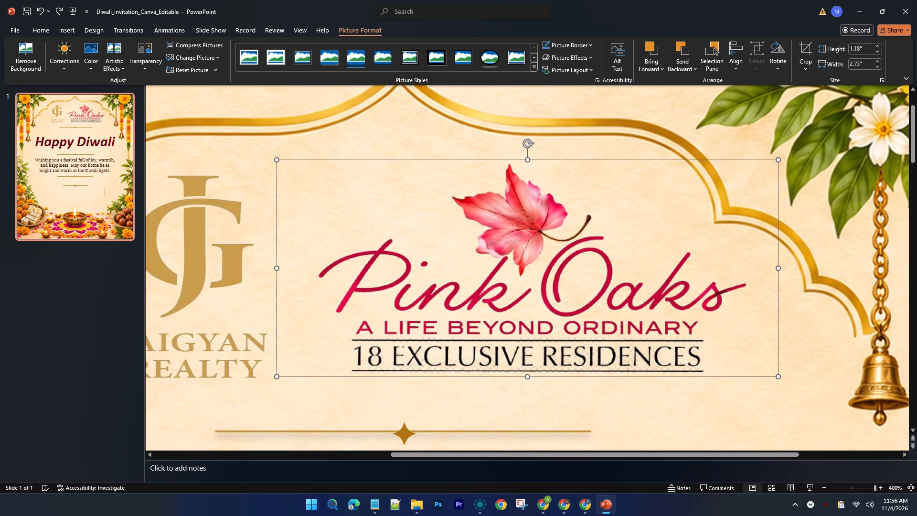
pyautogui.doubleClick(501, 264)
pyautogui.rightClick(501, 264)
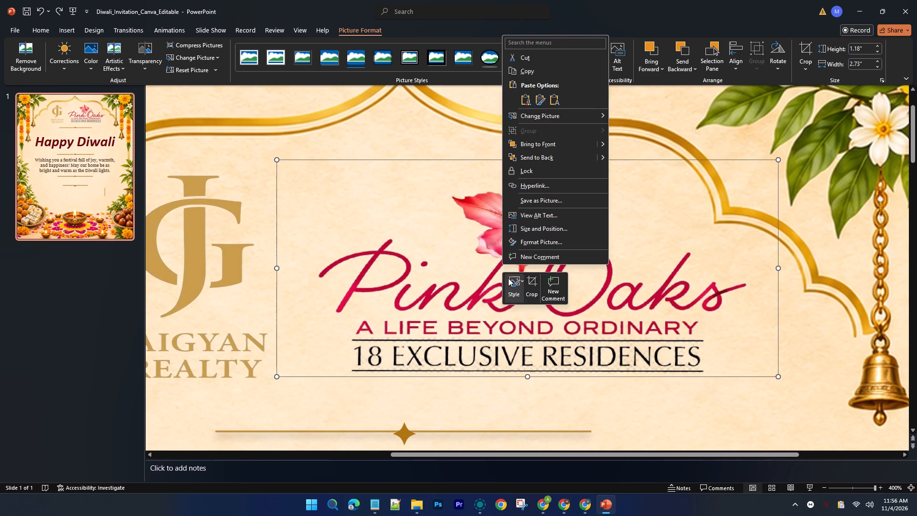
pyautogui.click(528, 287)
pyautogui.moveTo(527, 376); pyautogui.dragTo(535, 345)
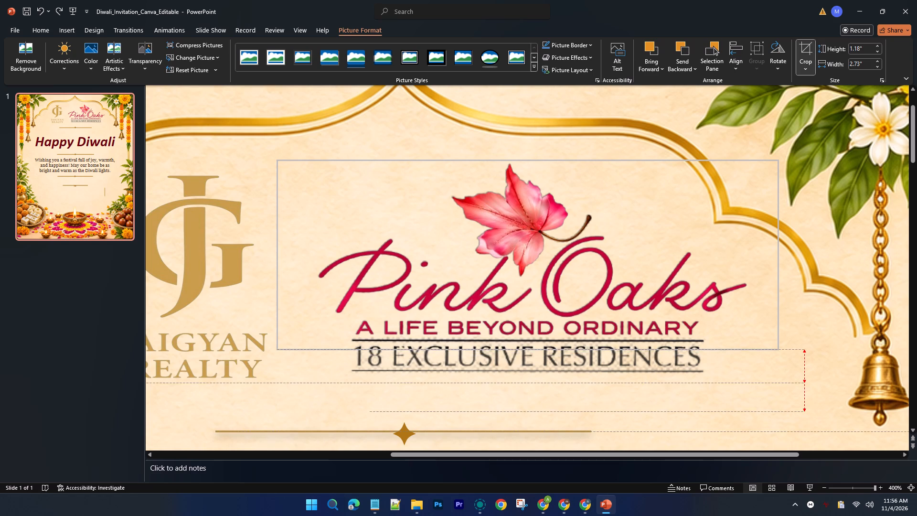
pyautogui.moveTo(535, 345); pyautogui.dragTo(541, 339)
pyautogui.press('Return')
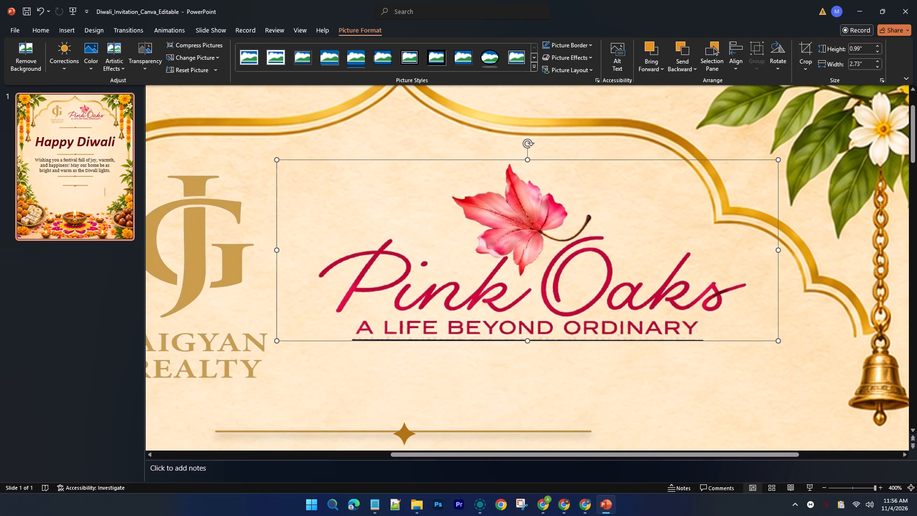
# Shift the Pink Oaks picture slightly down within its crop frame to hide the thin black line under the tagline.
pyautogui.keyDown('ctrl'); pyautogui.scroll(10, 528, 343); pyautogui.keyUp('ctrl')
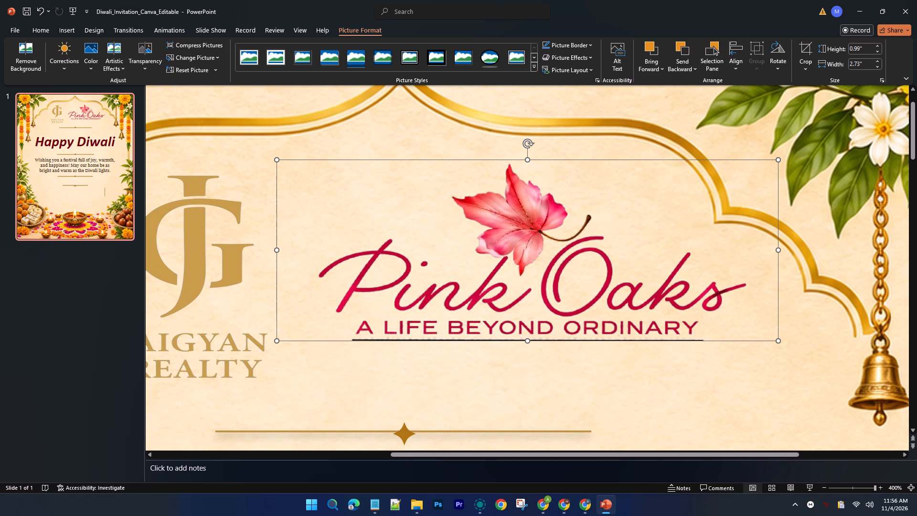
pyautogui.rightClick(529, 338)
pyautogui.click(557, 356)
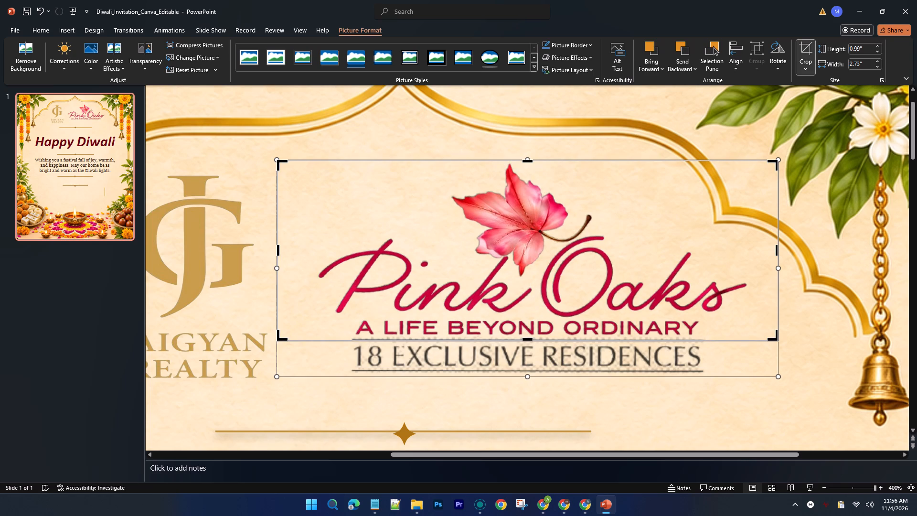
pyautogui.click(523, 339)
pyautogui.hotkey('ctrl', 'z')
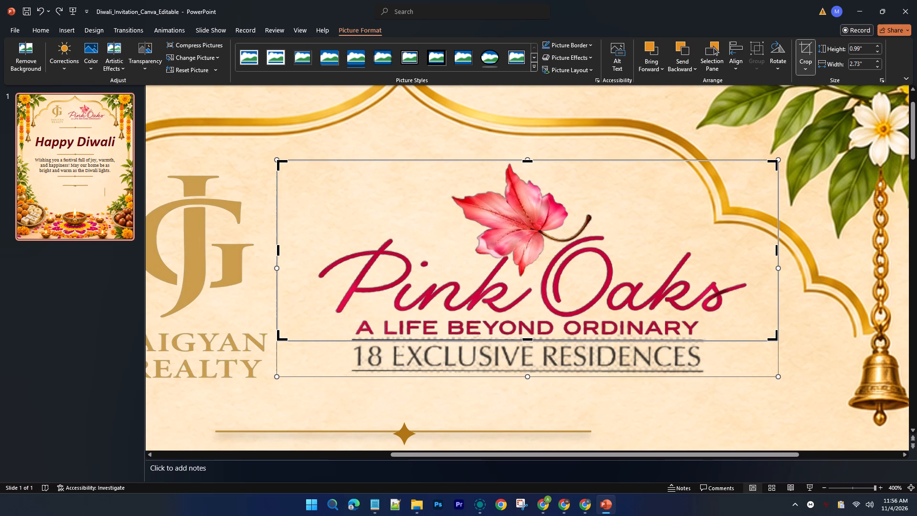
pyautogui.click(526, 338)
pyautogui.moveTo(527, 339); pyautogui.dragTo(528, 323)
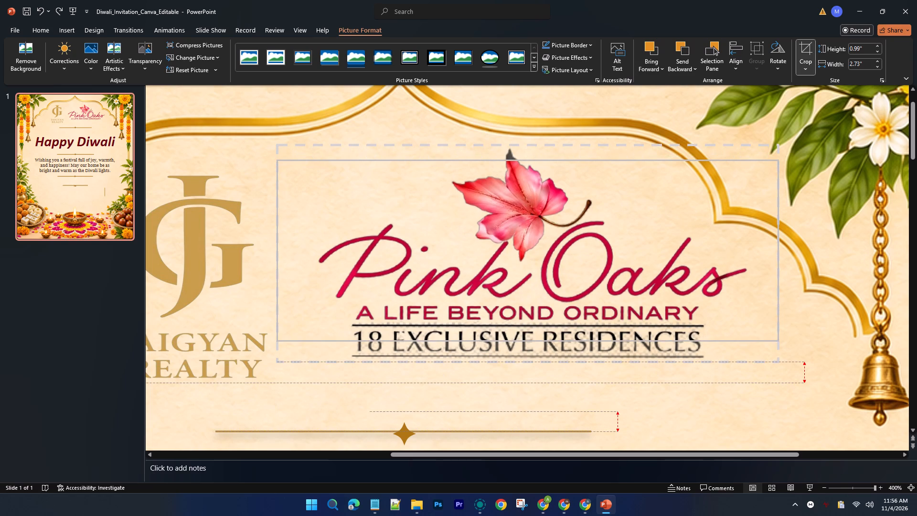
pyautogui.moveTo(528, 323); pyautogui.dragTo(528, 344)
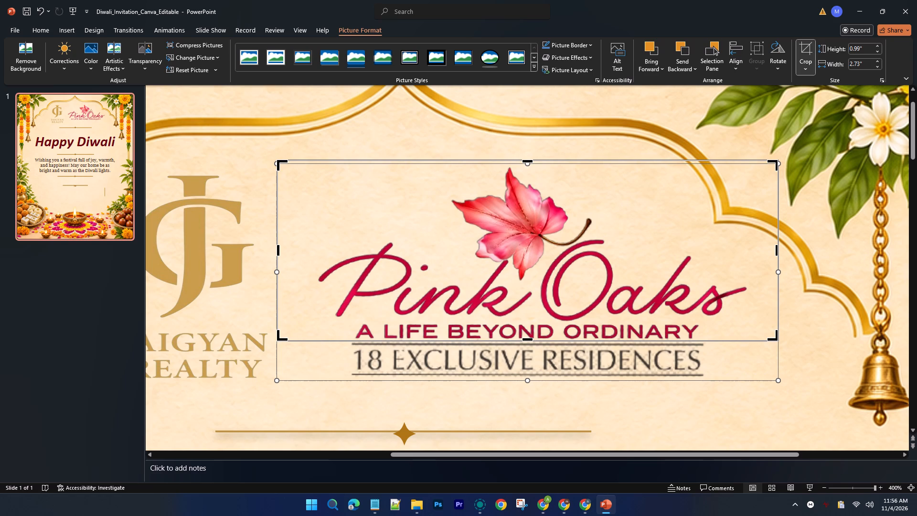
pyautogui.press('Return')
pyautogui.click(561, 379)
# Move the cropped Pink Oaks logo slightly down to balance it with the Jaigyan Realty logo.
pyautogui.click(535, 317)
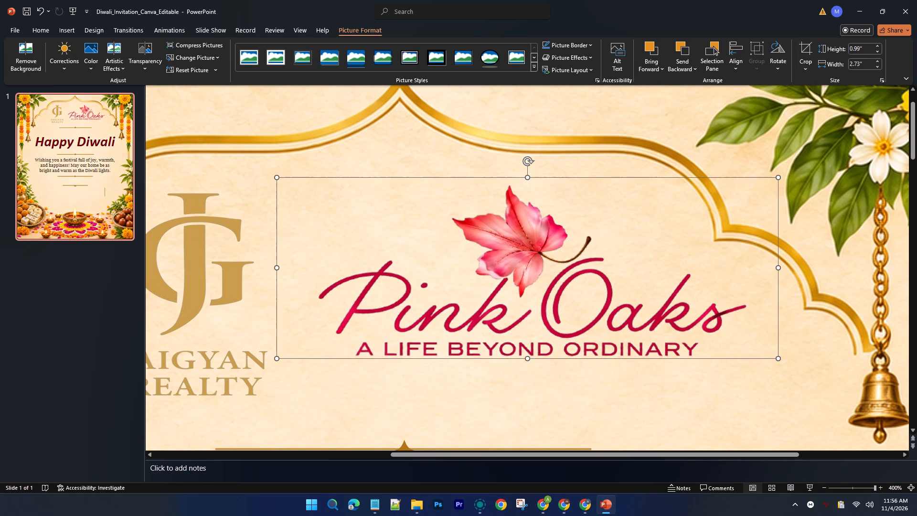
pyautogui.keyDown('ctrl'); pyautogui.scroll(-2, 535, 317); pyautogui.keyUp('ctrl')
pyautogui.moveTo(579, 210); pyautogui.dragTo(579, 224)
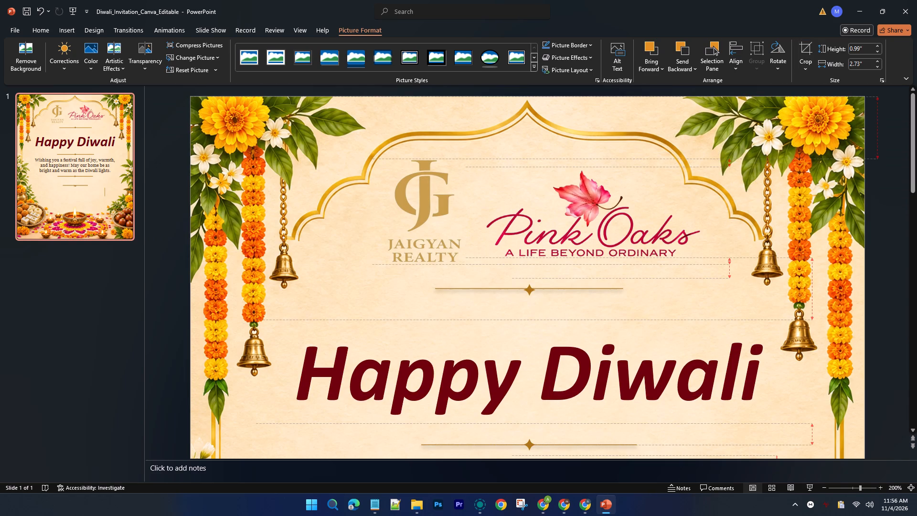
pyautogui.moveTo(579, 224); pyautogui.dragTo(578, 223)
pyautogui.click(670, 290)
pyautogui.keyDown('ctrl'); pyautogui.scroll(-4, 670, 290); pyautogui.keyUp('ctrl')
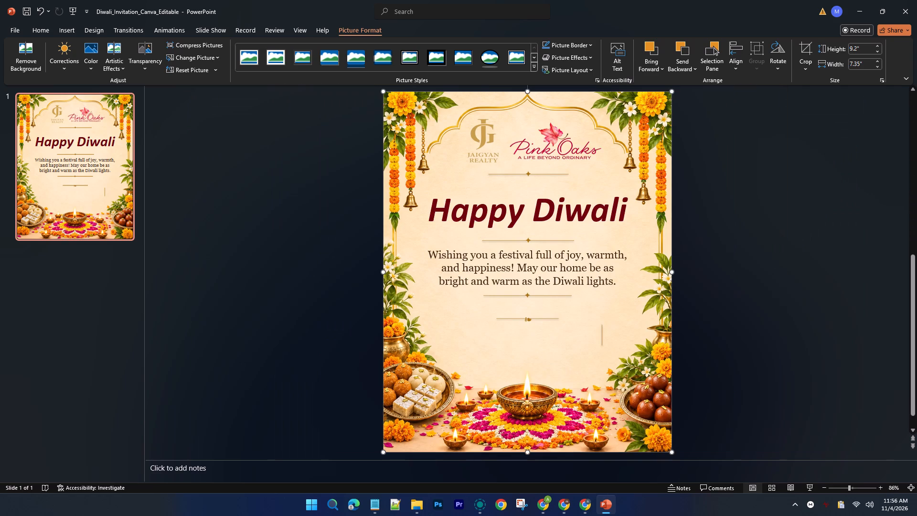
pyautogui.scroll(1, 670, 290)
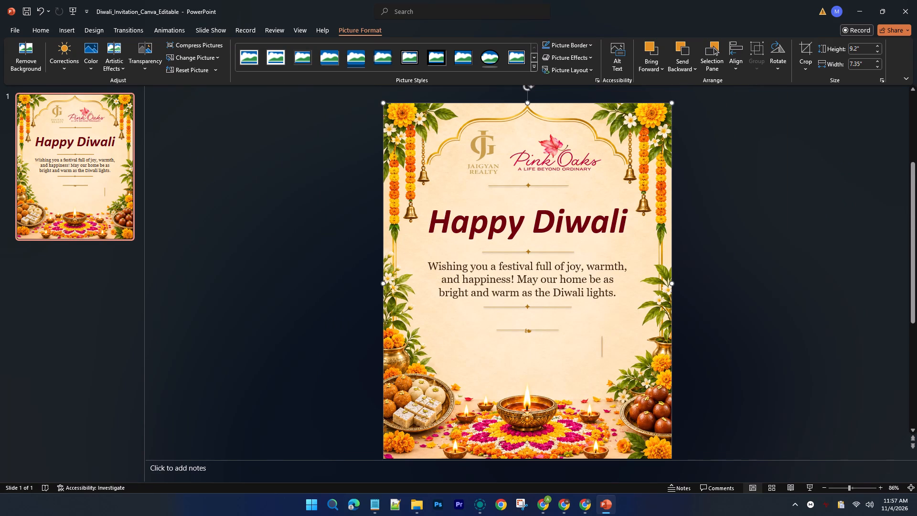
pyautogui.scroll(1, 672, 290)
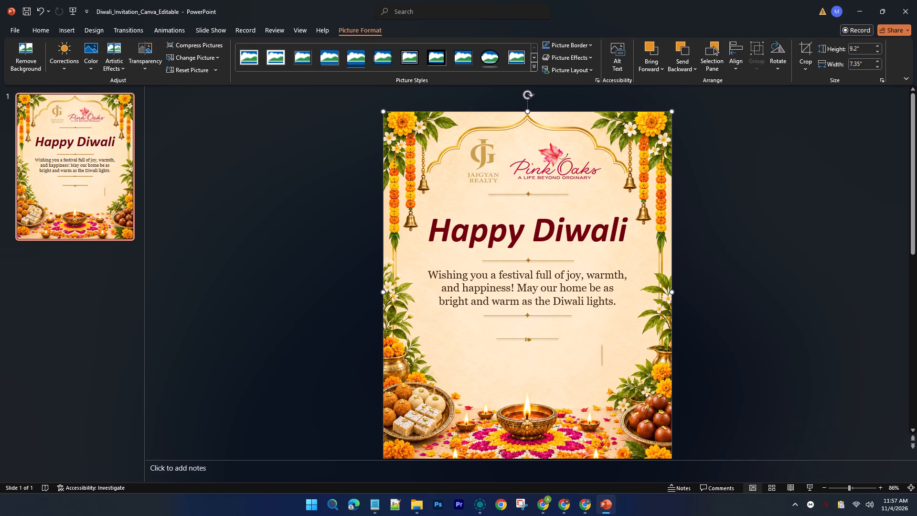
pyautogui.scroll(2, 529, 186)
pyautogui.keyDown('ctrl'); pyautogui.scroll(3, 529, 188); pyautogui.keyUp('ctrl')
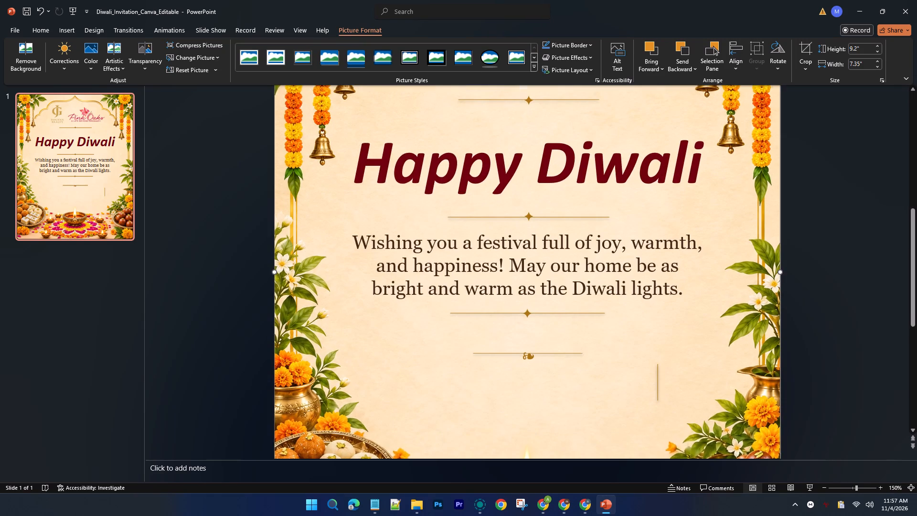
# Move the "Happy Diwali" heading up, closer to the divider beneath the logos.
pyautogui.scroll(8, 529, 188)
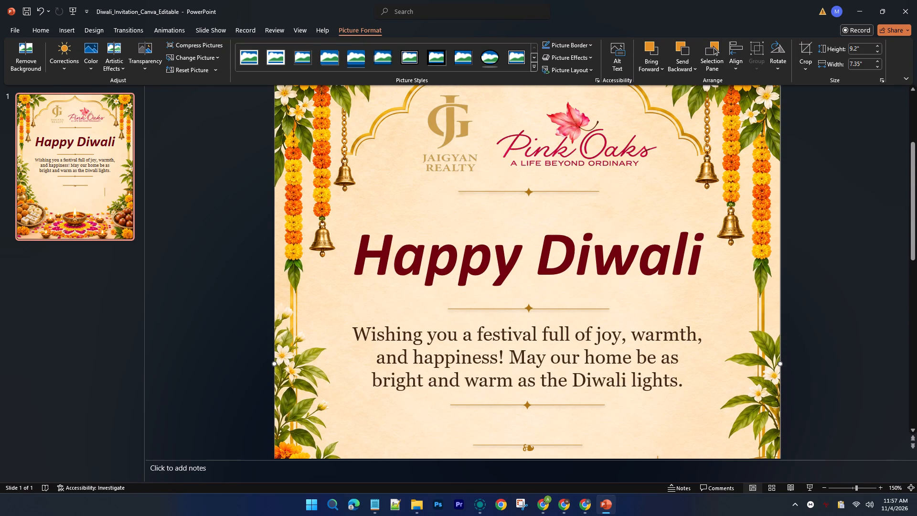
pyautogui.click(495, 264)
pyautogui.moveTo(594, 293); pyautogui.dragTo(594, 275)
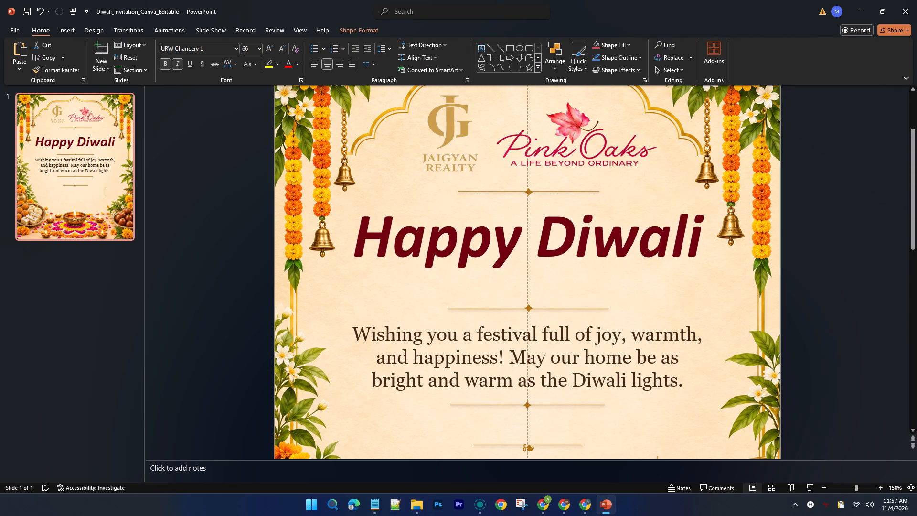
pyautogui.moveTo(594, 275); pyautogui.dragTo(593, 267)
pyautogui.click(867, 252)
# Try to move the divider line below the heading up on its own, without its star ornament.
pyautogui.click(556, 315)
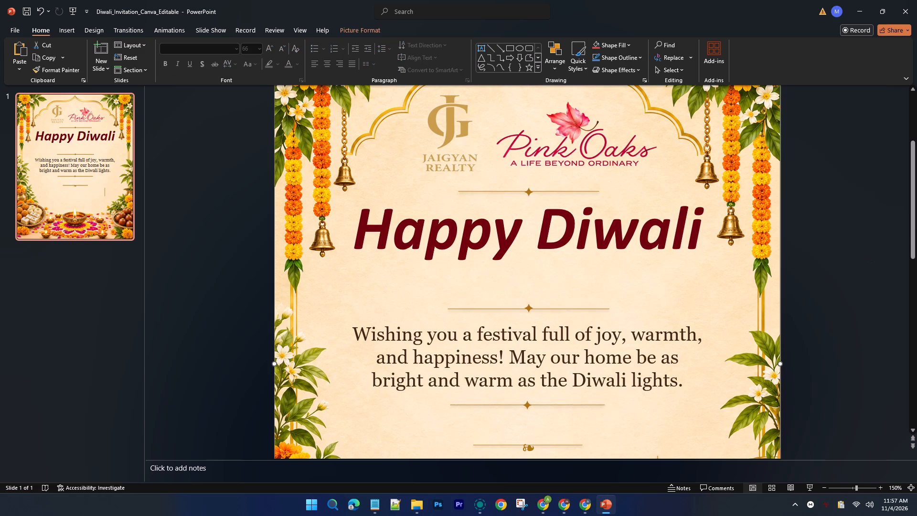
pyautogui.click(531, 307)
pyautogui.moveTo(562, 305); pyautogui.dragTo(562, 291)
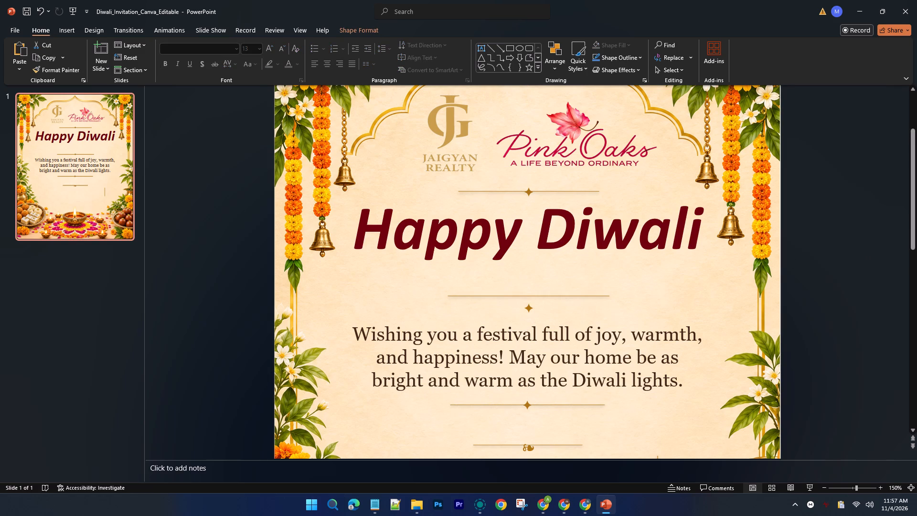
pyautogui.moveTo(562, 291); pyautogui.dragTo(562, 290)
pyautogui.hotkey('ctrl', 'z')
# Move the divider below the heading up together with its star ornament, so it sits just under "Happy Diwali".
pyautogui.click(529, 307)
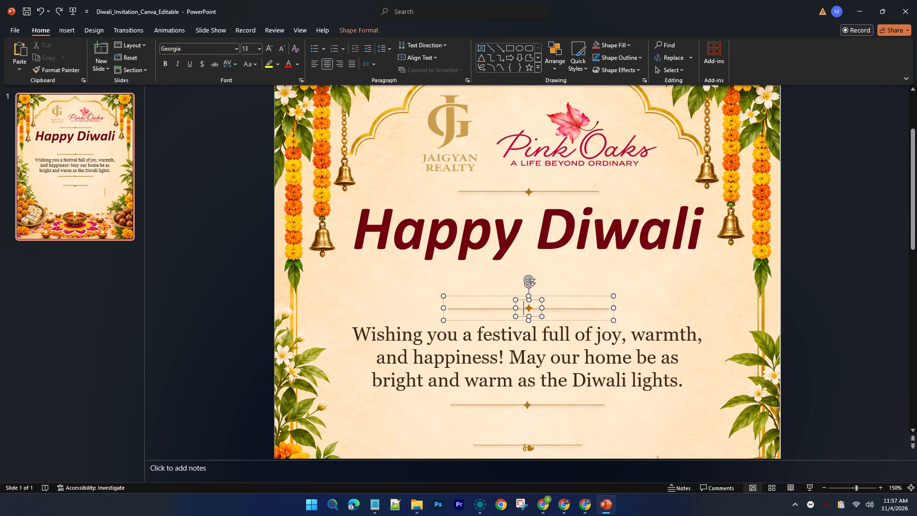
pyautogui.rightClick(529, 307)
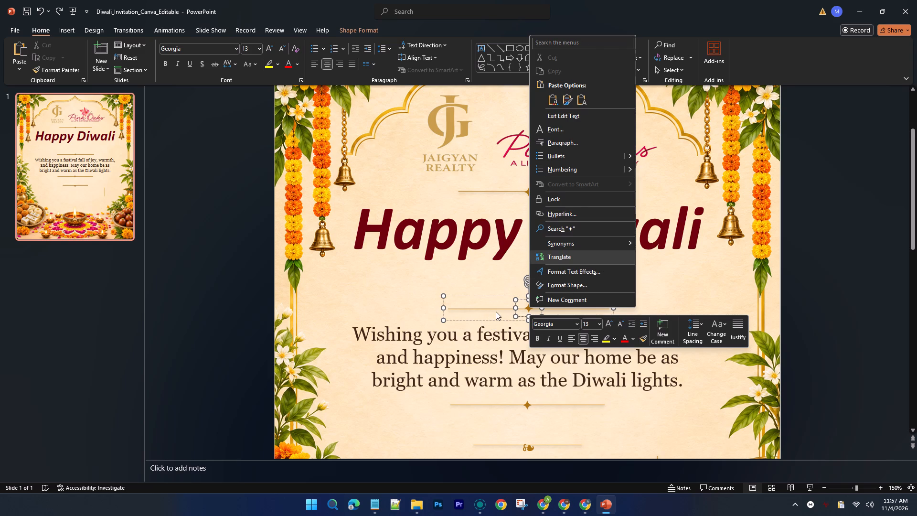
pyautogui.click(497, 309)
pyautogui.click(497, 309)
pyautogui.keyDown('shift'); pyautogui.click(529, 309); pyautogui.keyUp('shift')
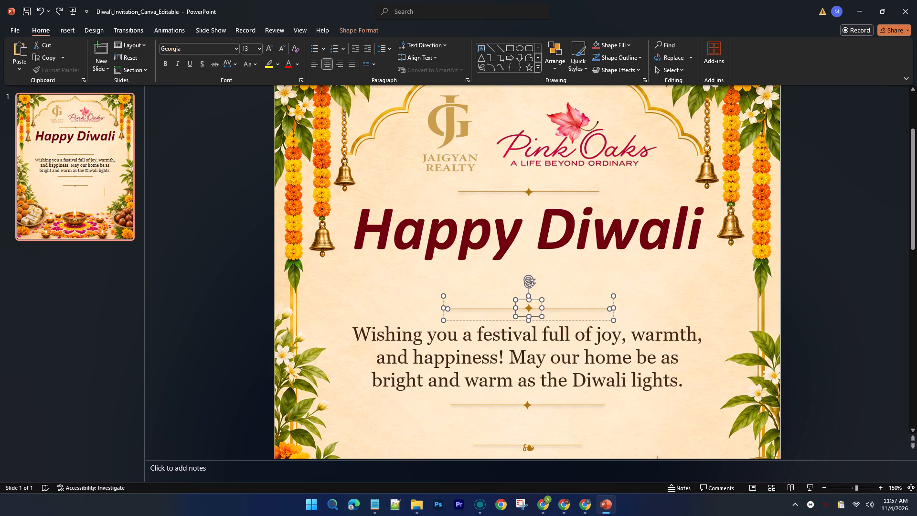
pyautogui.keyDown('shift'); pyautogui.rightClick(529, 309); pyautogui.keyUp('shift')
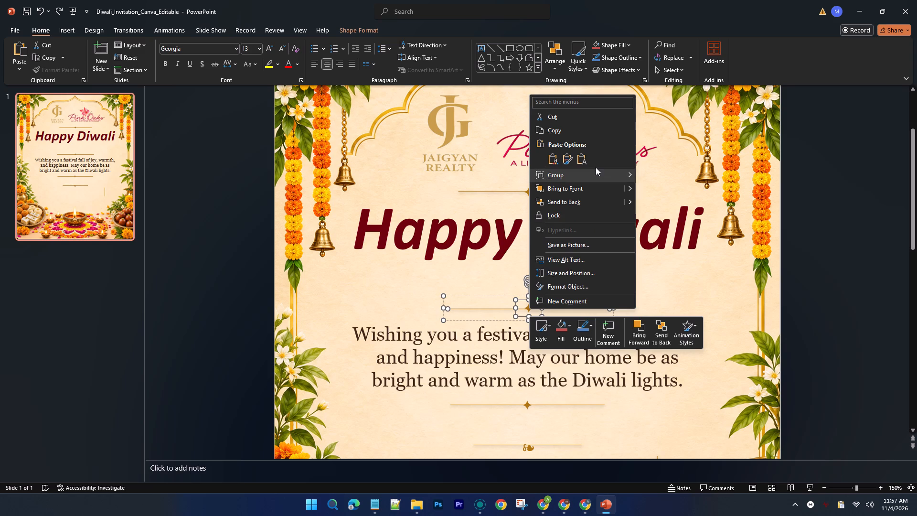
pyautogui.click(477, 298)
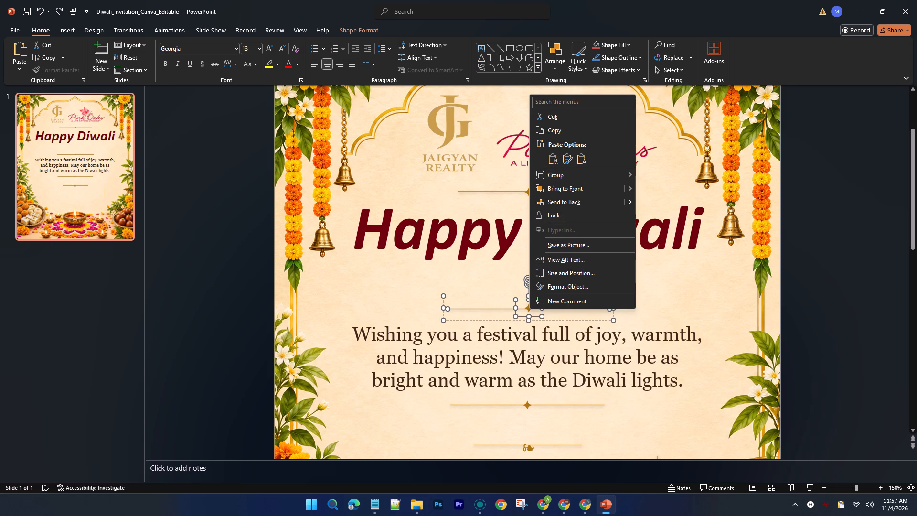
pyautogui.moveTo(510, 297); pyautogui.dragTo(510, 272)
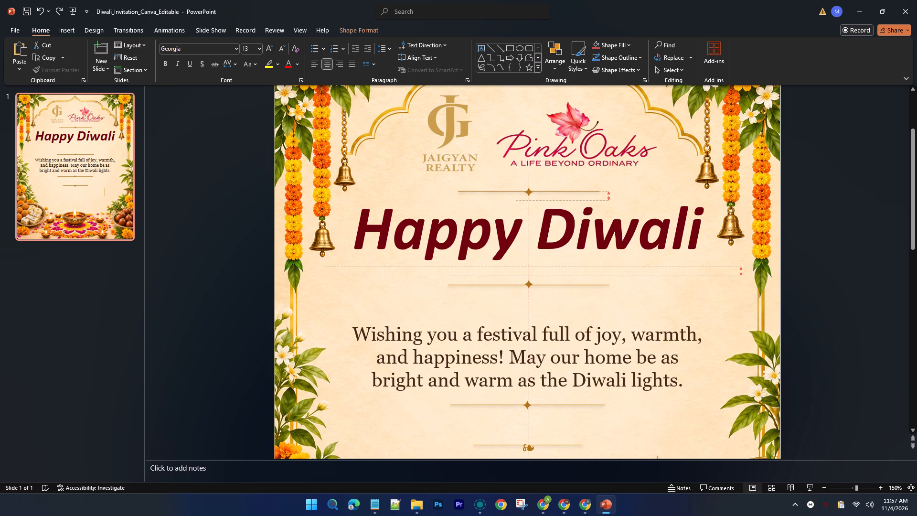
pyautogui.moveTo(510, 272); pyautogui.dragTo(510, 268)
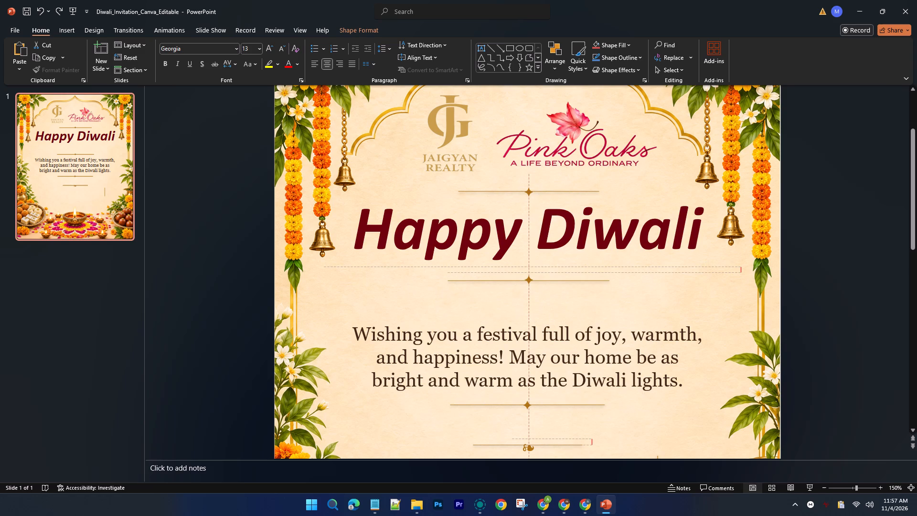
pyautogui.moveTo(510, 268); pyautogui.dragTo(510, 276)
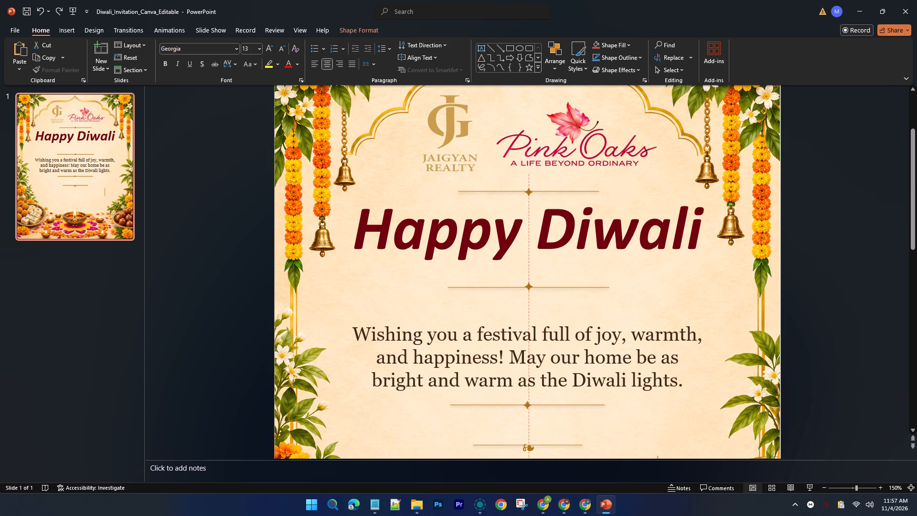
pyautogui.moveTo(510, 276); pyautogui.dragTo(510, 270)
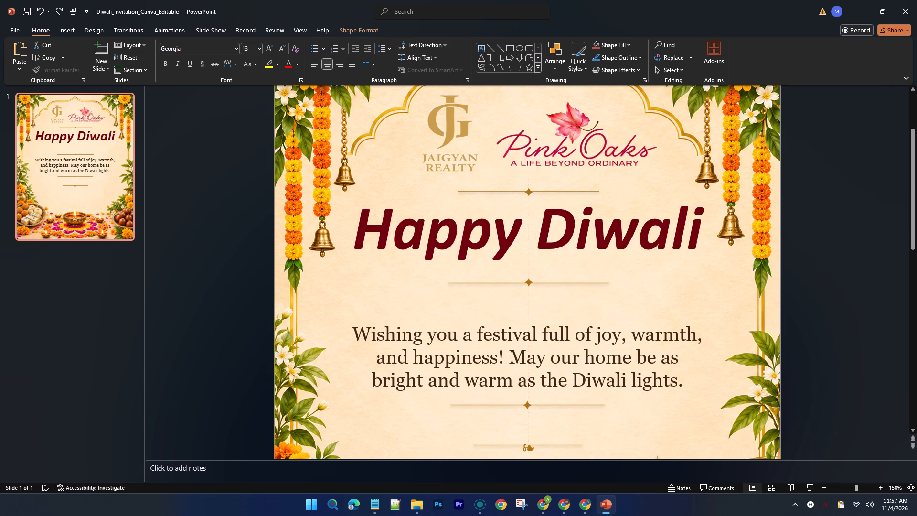
pyautogui.moveTo(510, 270); pyautogui.dragTo(510, 272)
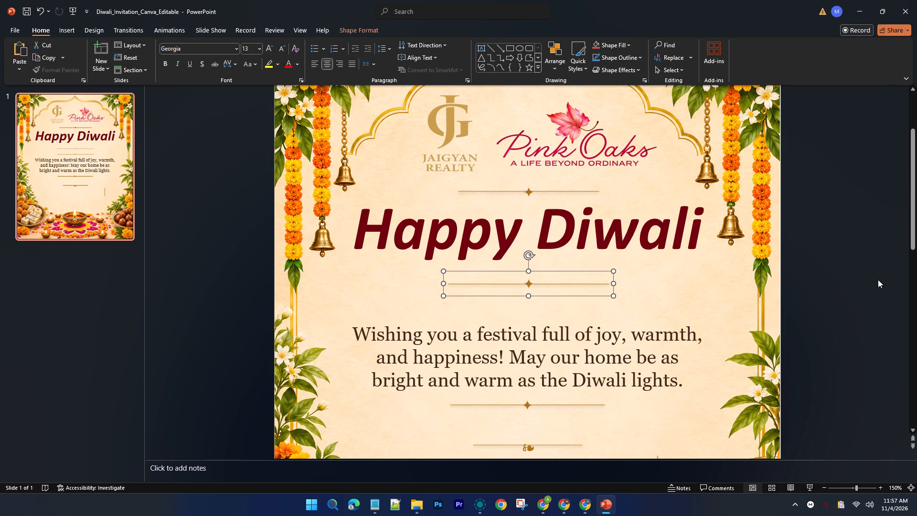
pyautogui.click(878, 278)
# Move the "Wishing you a festival full of joy" message up toward the divider, keeping it horizontally centred.
pyautogui.click(572, 363)
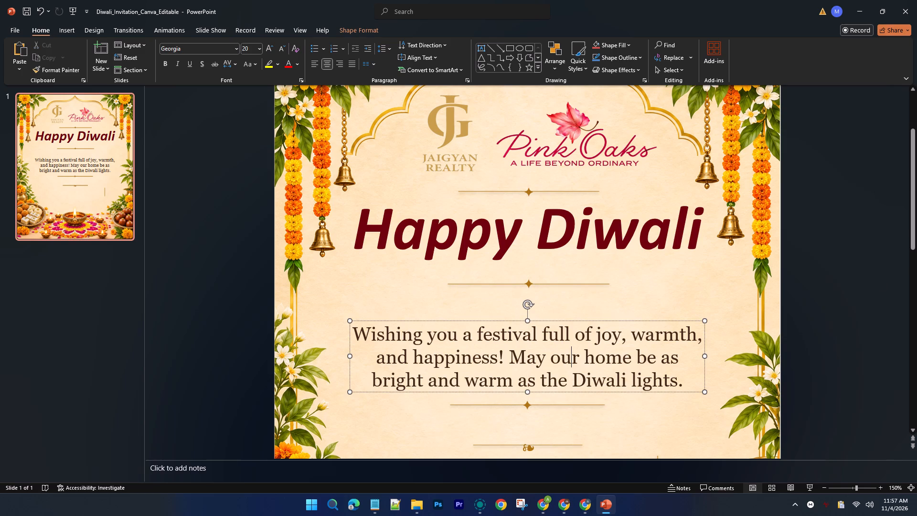
pyautogui.moveTo(589, 322); pyautogui.dragTo(589, 301)
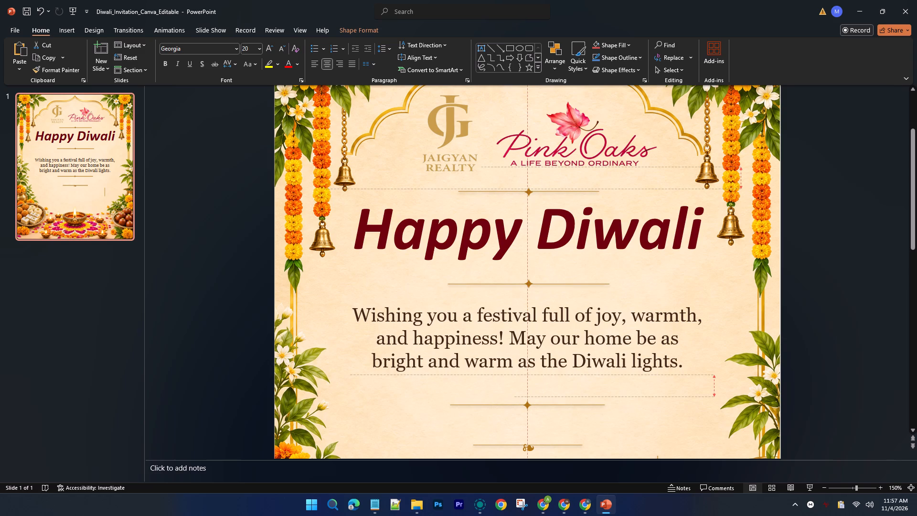
pyautogui.moveTo(589, 301); pyautogui.dragTo(589, 301)
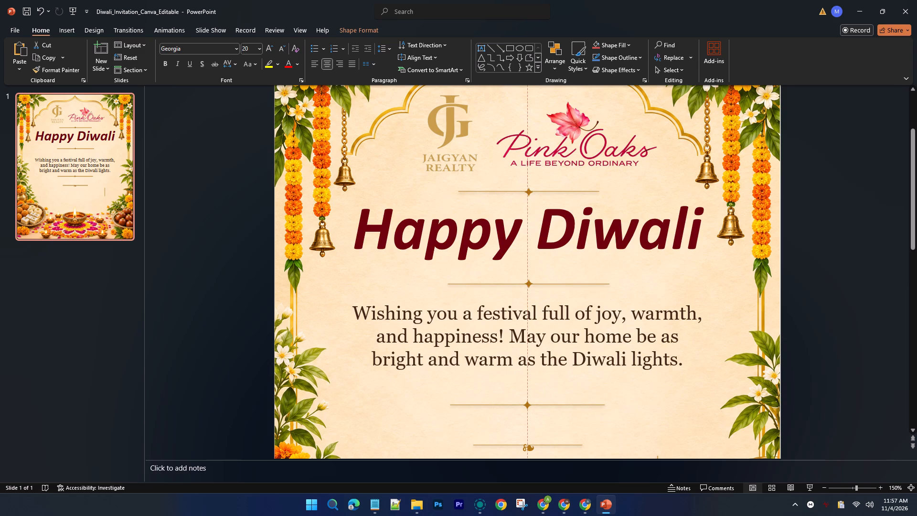
pyautogui.moveTo(589, 301); pyautogui.dragTo(589, 300)
# Delete the star divider between the logos and the "Happy Diwali" heading, shifting the heading's text box down to reach it.
pyautogui.scroll(-2, 589, 300)
pyautogui.click(565, 375)
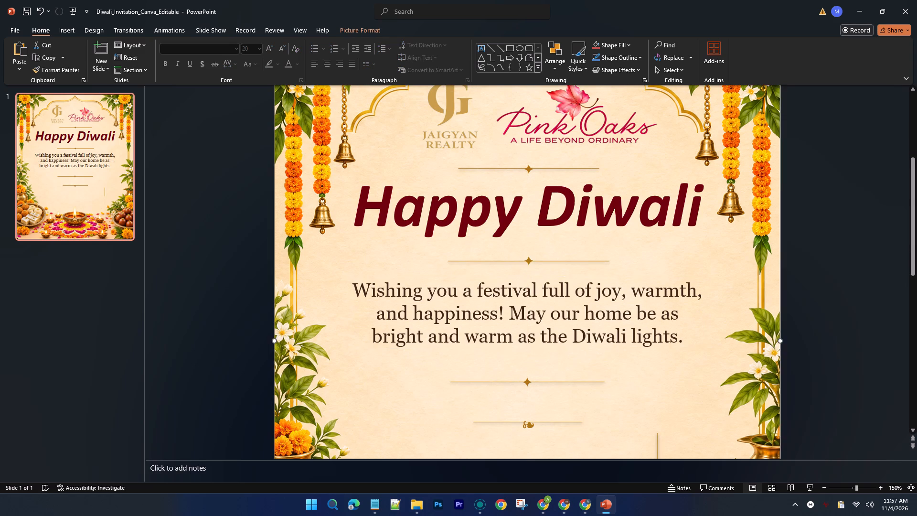
pyautogui.keyDown('ctrl'); pyautogui.scroll(-3, 565, 375); pyautogui.keyUp('ctrl')
pyautogui.scroll(1, 729, 247)
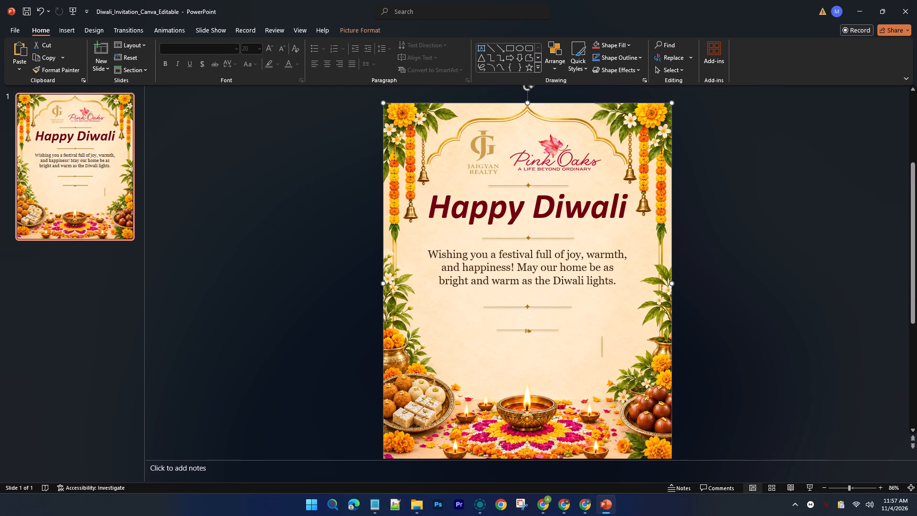
pyautogui.click(547, 185)
pyautogui.click(548, 169)
pyautogui.click(544, 173)
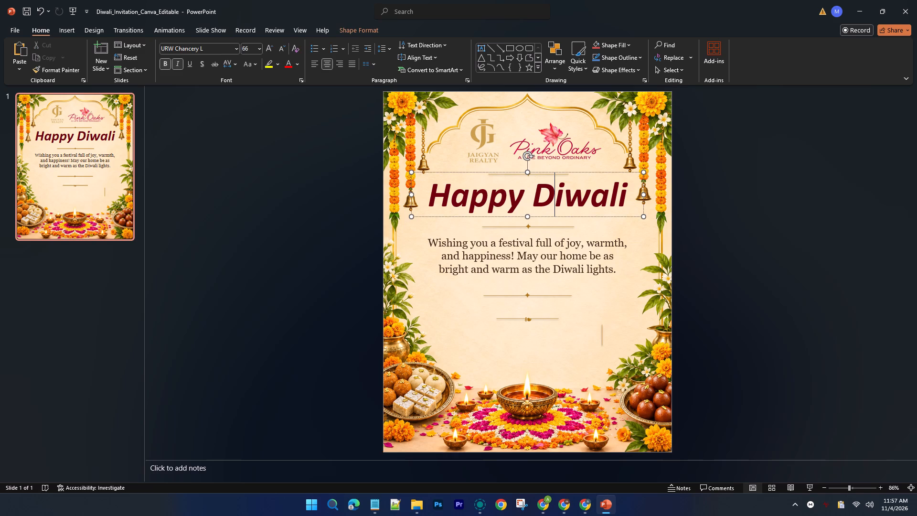
pyautogui.keyDown('ctrl'); pyautogui.scroll(4, 530, 176); pyautogui.keyUp('ctrl')
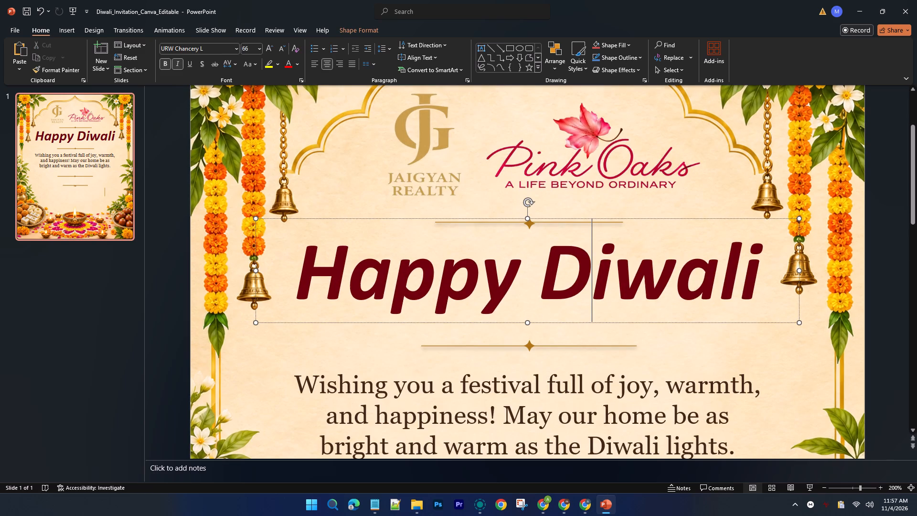
pyautogui.click(550, 208)
pyautogui.click(548, 220)
pyautogui.moveTo(556, 324); pyautogui.dragTo(554, 336)
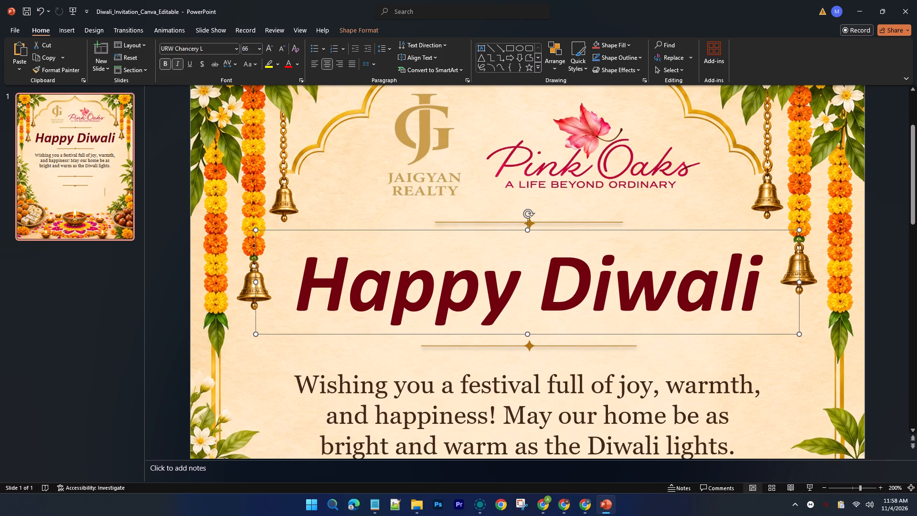
pyautogui.click(544, 220)
pyautogui.press('Delete')
# Move the "Happy Diwali" heading slightly back up toward the logos.
pyautogui.click(551, 279)
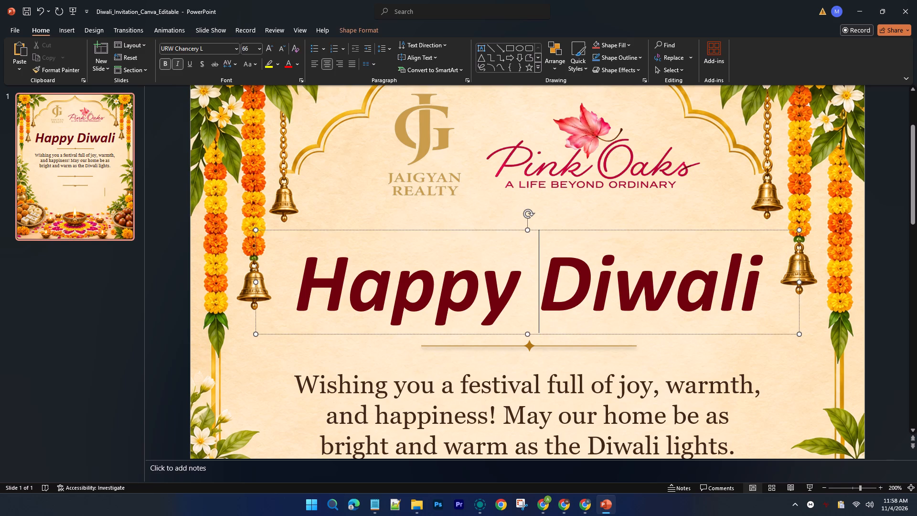
pyautogui.keyDown('ctrl'); pyautogui.scroll(-3, 551, 279); pyautogui.keyUp('ctrl')
pyautogui.moveTo(596, 242); pyautogui.dragTo(596, 235)
# Nudge the star divider under the heading slightly up, keeping it centred.
pyautogui.click(583, 270)
pyautogui.click(555, 247)
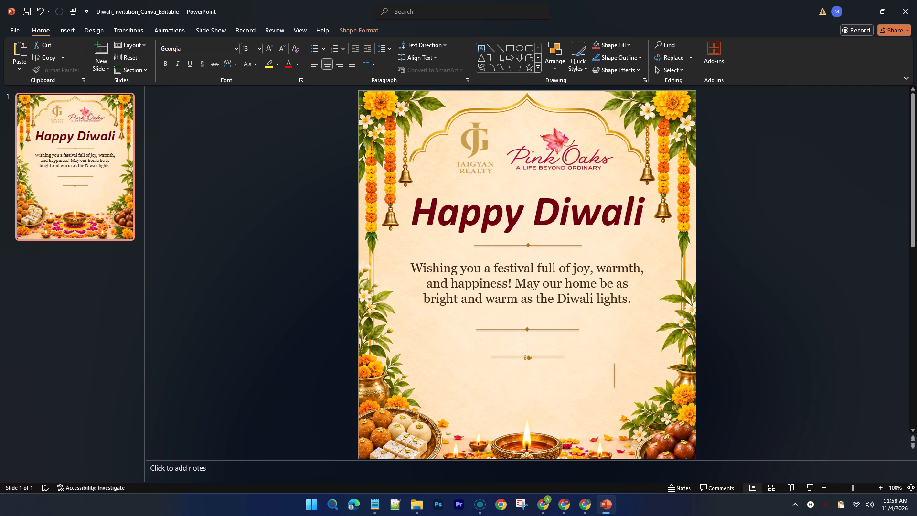
pyautogui.click(832, 302)
# Delete the lowest divider line, leaving its small leaf ornament in place.
pyautogui.click(545, 360)
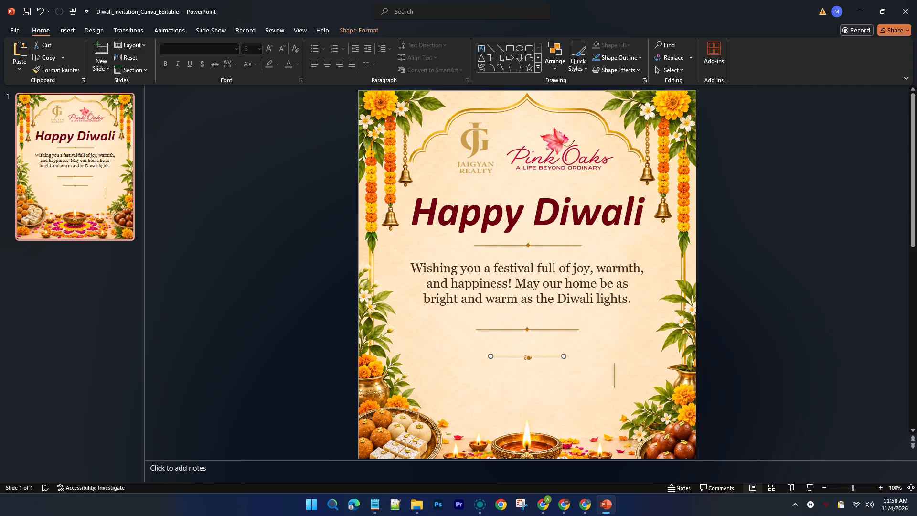
pyautogui.press('Delete')
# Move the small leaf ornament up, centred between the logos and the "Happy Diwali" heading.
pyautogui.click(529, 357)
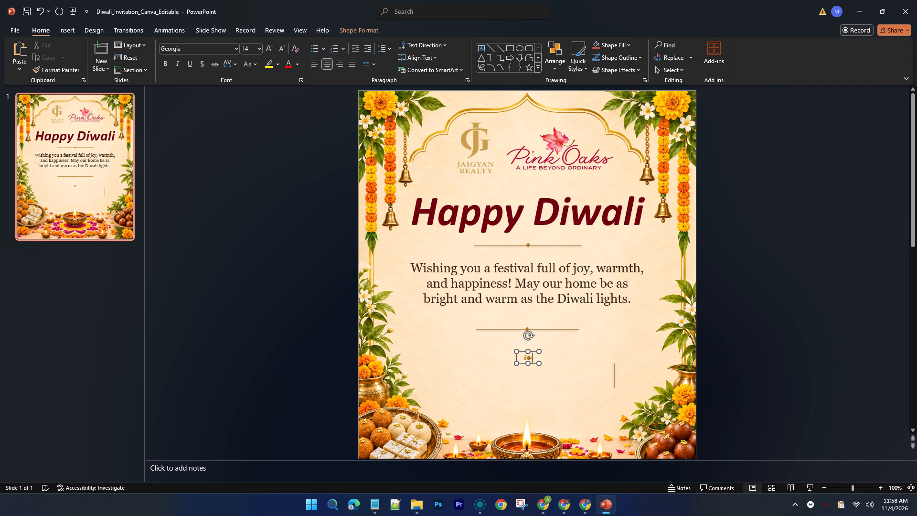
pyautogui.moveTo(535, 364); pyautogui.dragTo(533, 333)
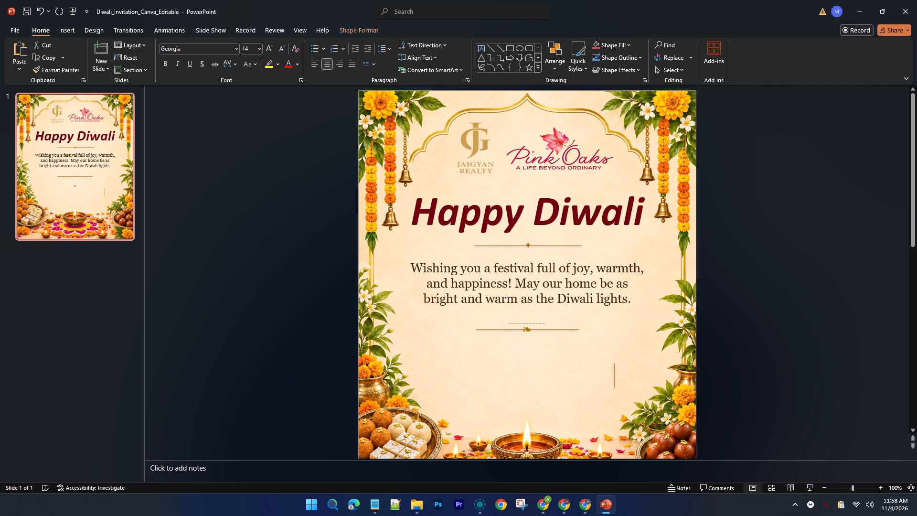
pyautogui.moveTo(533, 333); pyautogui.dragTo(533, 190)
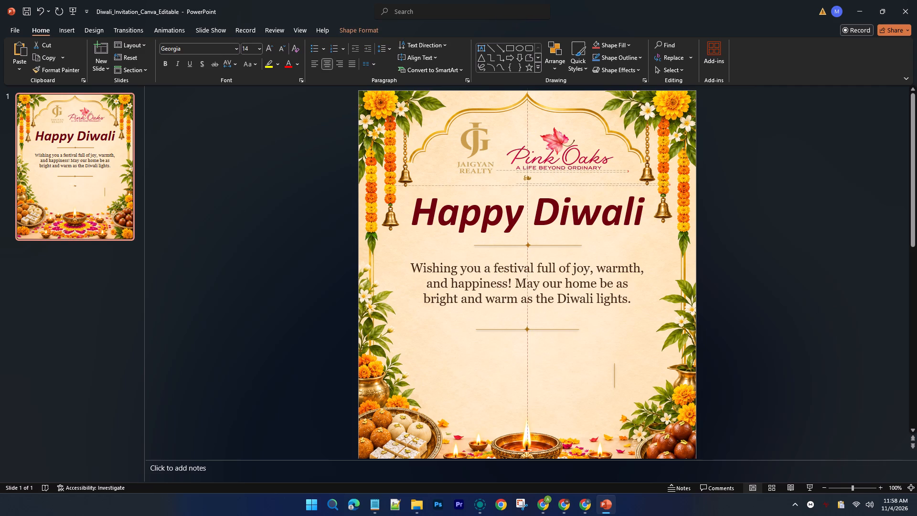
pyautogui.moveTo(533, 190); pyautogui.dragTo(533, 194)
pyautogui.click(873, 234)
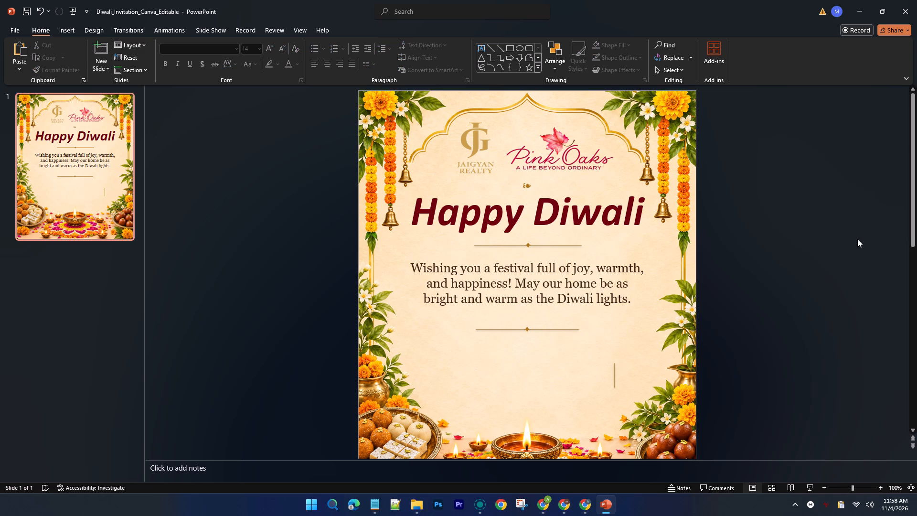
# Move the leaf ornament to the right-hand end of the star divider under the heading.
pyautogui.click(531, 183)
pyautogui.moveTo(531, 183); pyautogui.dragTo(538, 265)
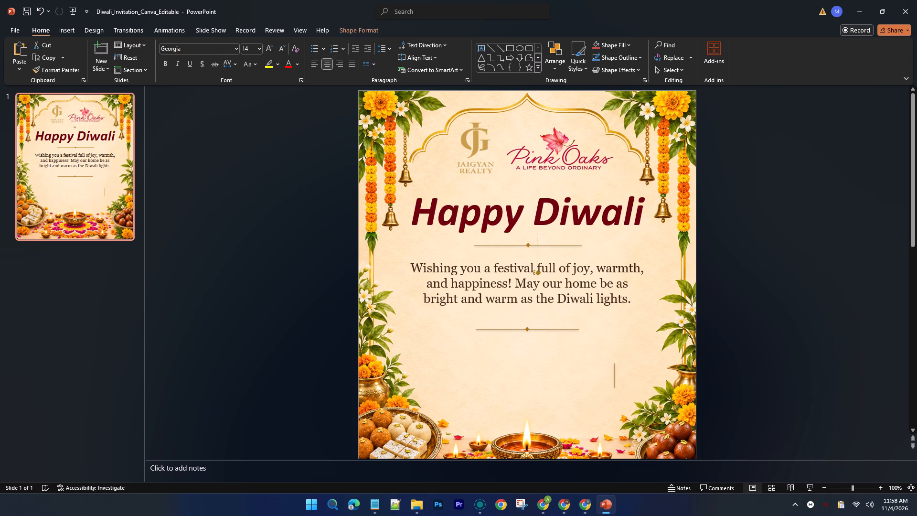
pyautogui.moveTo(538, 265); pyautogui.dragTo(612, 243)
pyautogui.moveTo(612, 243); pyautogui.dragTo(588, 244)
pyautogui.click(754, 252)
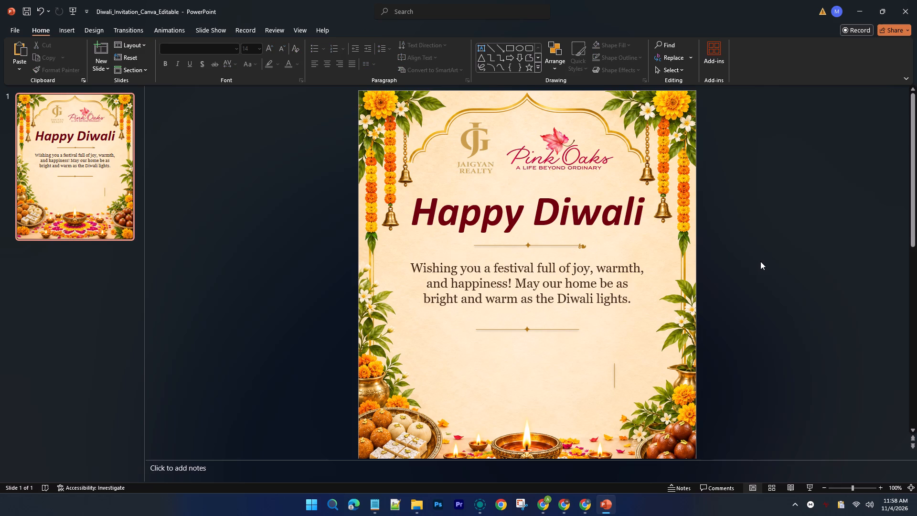
# Move the leaf ornament down to the right-hand end of the star divider beneath the message.
pyautogui.click(584, 247)
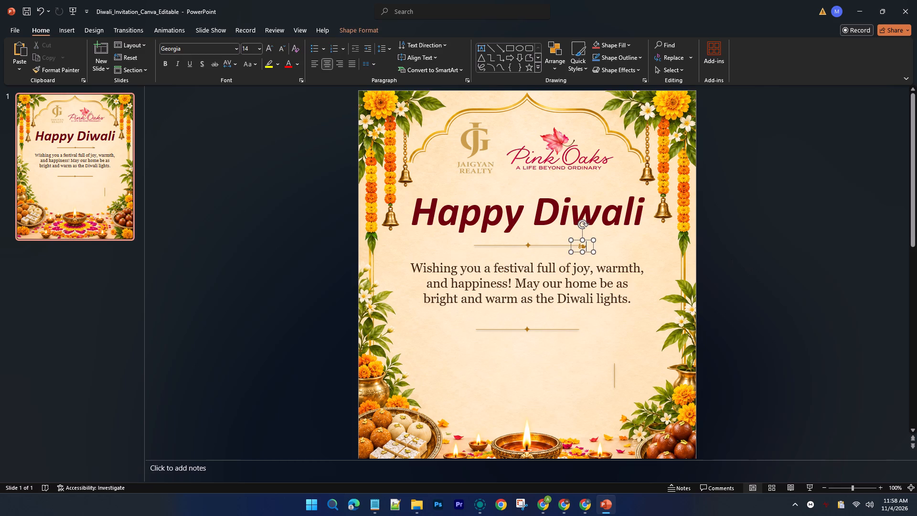
pyautogui.moveTo(589, 251); pyautogui.dragTo(590, 335)
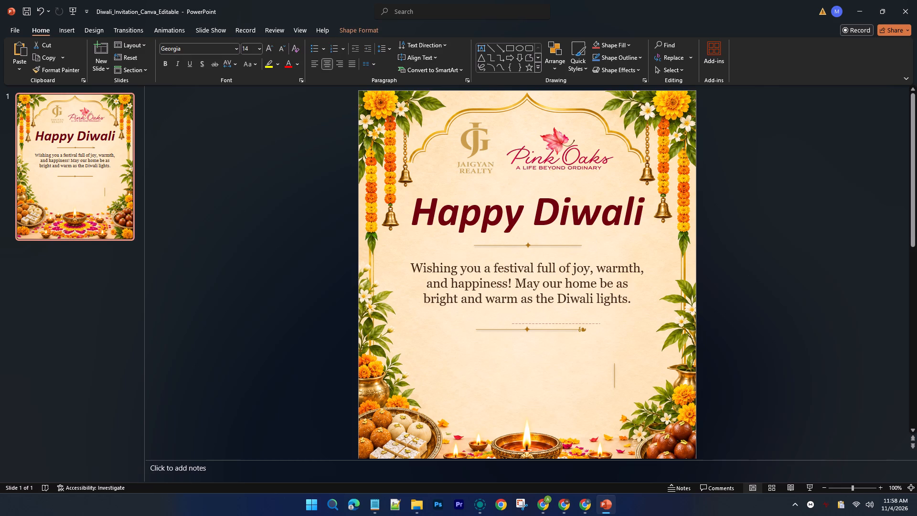
pyautogui.moveTo(590, 335); pyautogui.dragTo(589, 335)
pyautogui.click(736, 310)
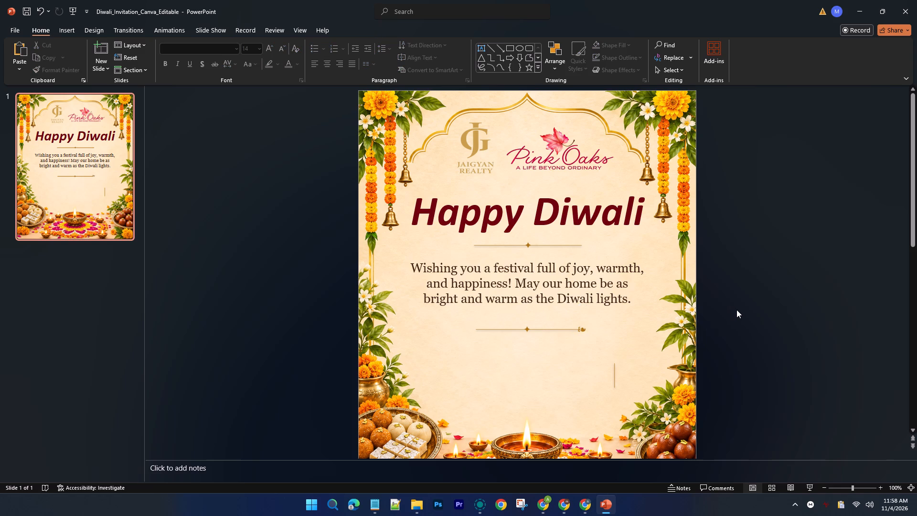
# Switch to Chrome and search the web for "akshaya tritiya 2026" in a new tab.
pyautogui.click(542, 504)
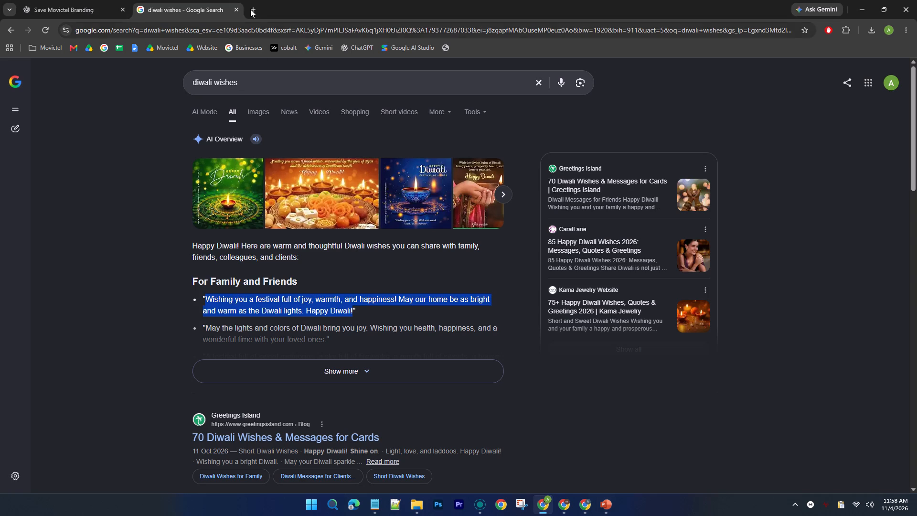
pyautogui.click(250, 4)
pyautogui.write('aksha')
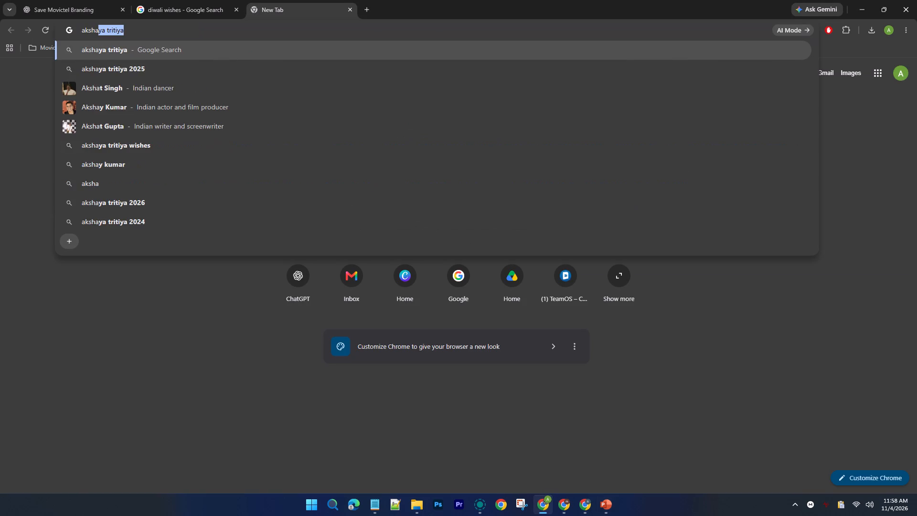
pyautogui.press('Return')
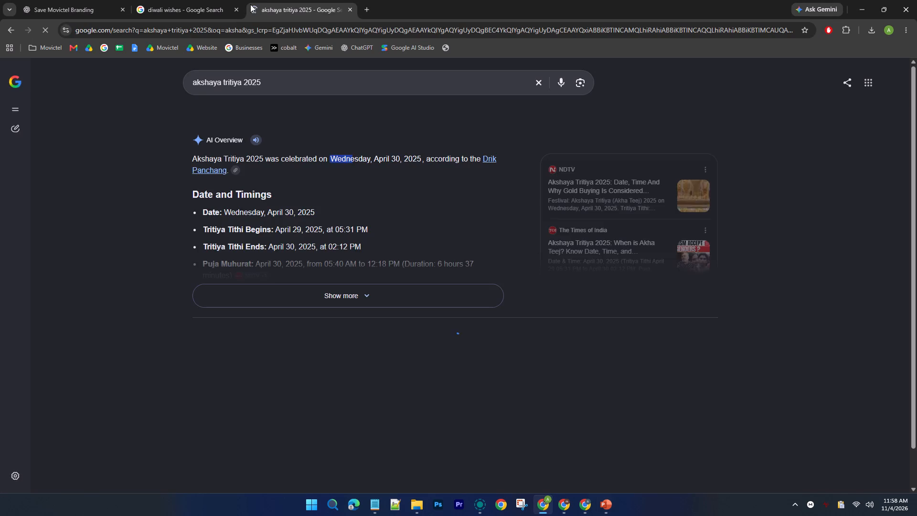
pyautogui.click(259, 89)
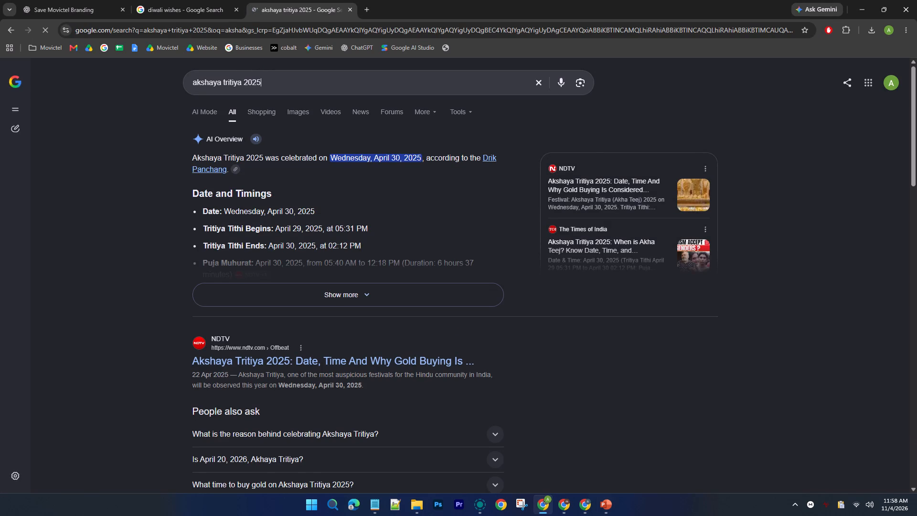
pyautogui.press('BackSpace')
pyautogui.press('6')
pyautogui.press('Return')
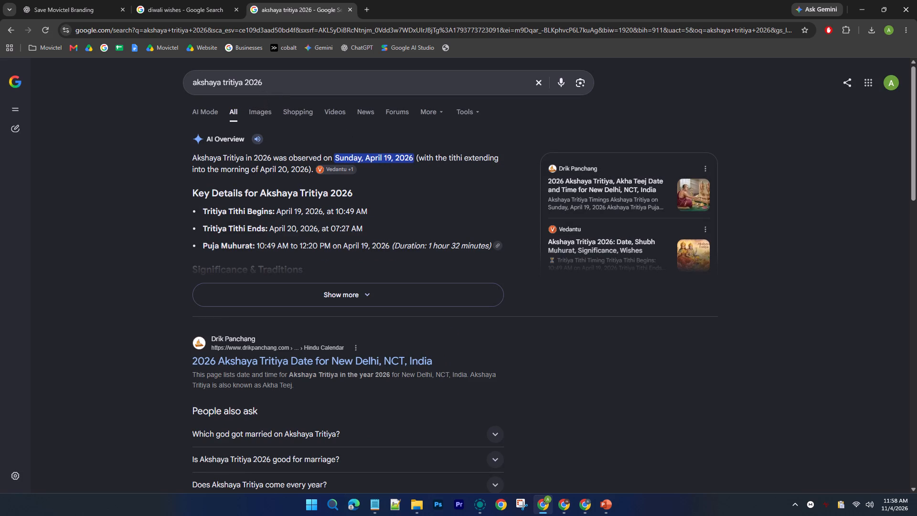
# Search the web for "what is akshaya tritiya".
pyautogui.click(283, 75)
pyautogui.press('space')
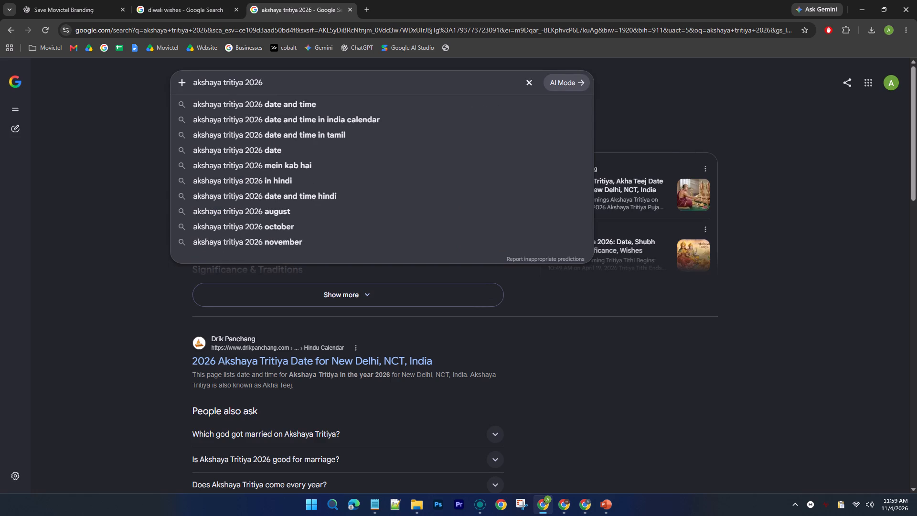
pyautogui.hotkey('ctrl', 'a')
pyautogui.write('what is')
pyautogui.press('space')
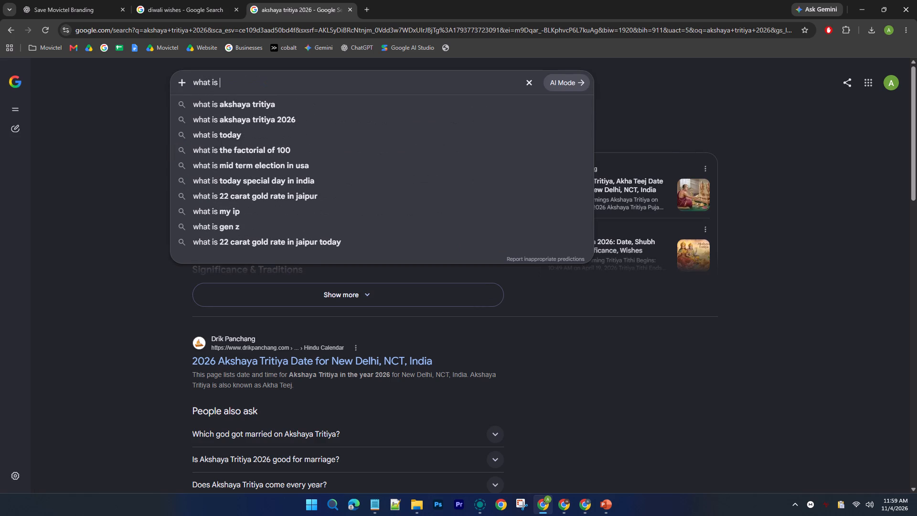
pyautogui.press('Down')
pyautogui.press('Return')
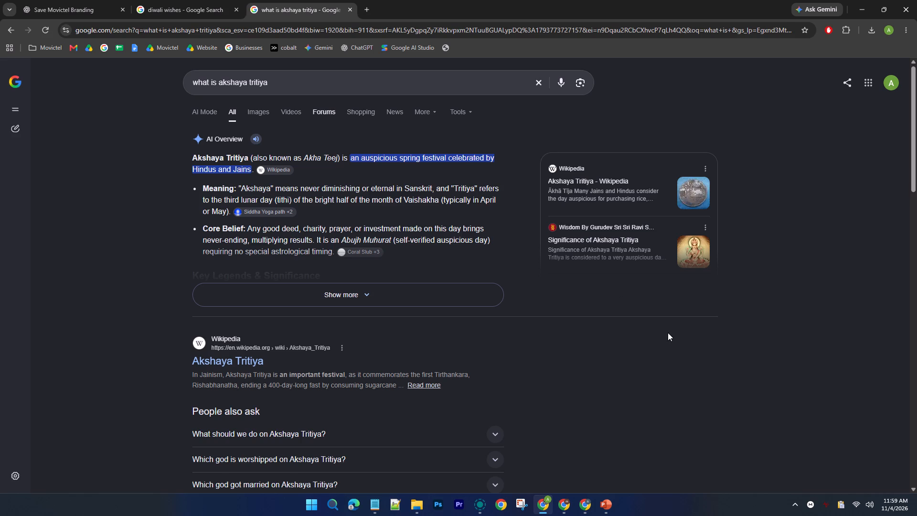
# Switch to the Chrome window with Canva, close the template preview and open the list of all projects.
pyautogui.click(563, 510)
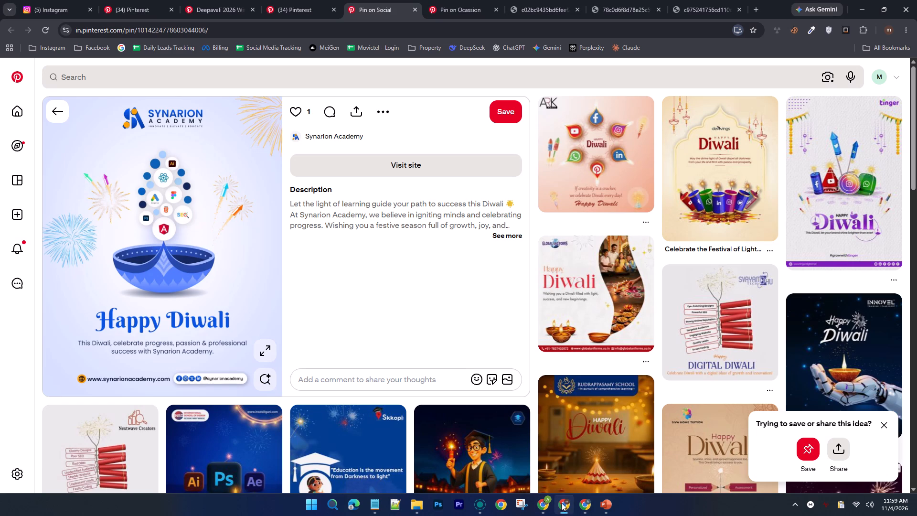
pyautogui.click(590, 501)
pyautogui.click(84, 0)
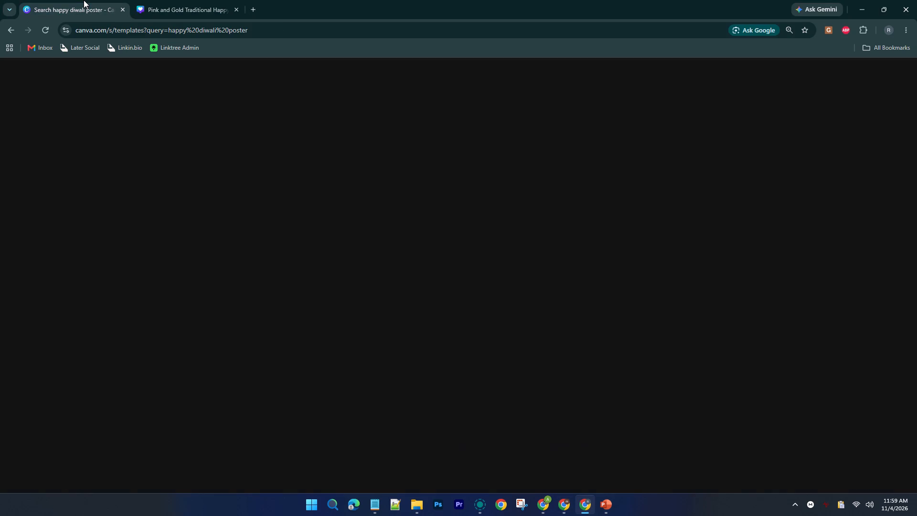
pyautogui.click(232, 0)
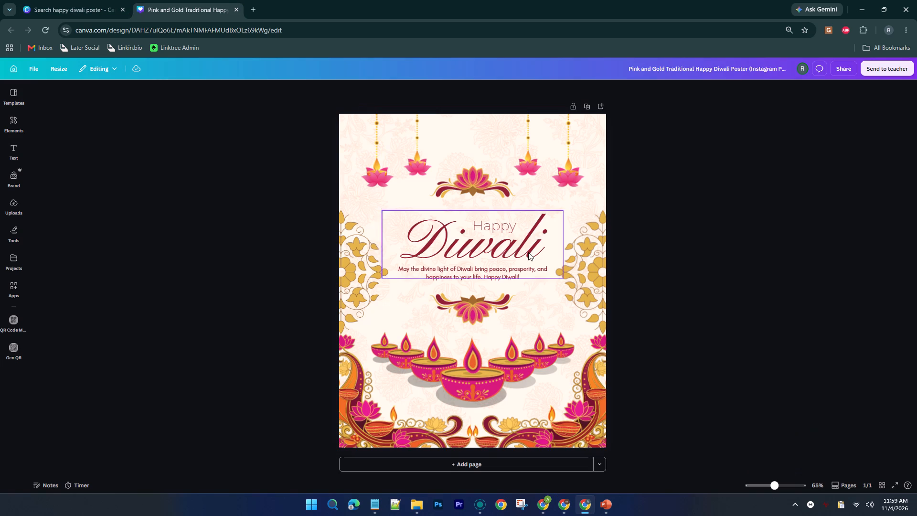
pyautogui.click(54, 0)
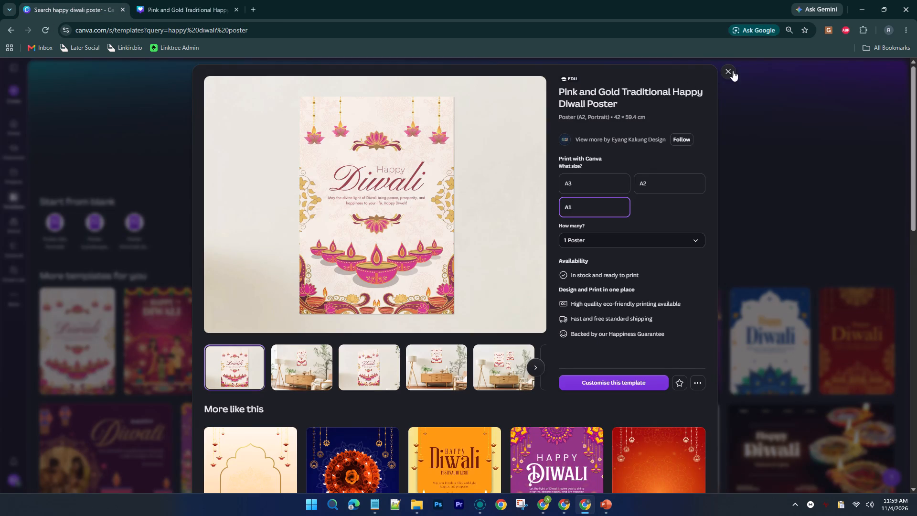
pyautogui.click(733, 69)
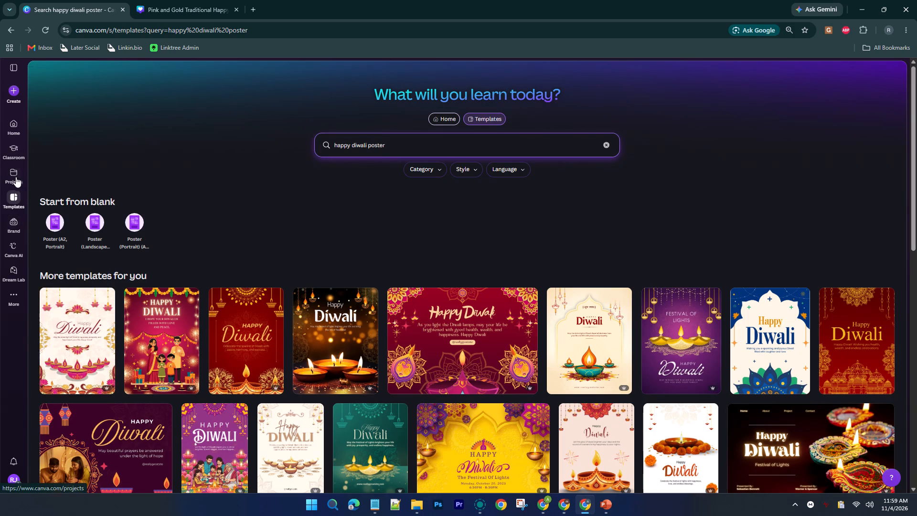
pyautogui.click(16, 174)
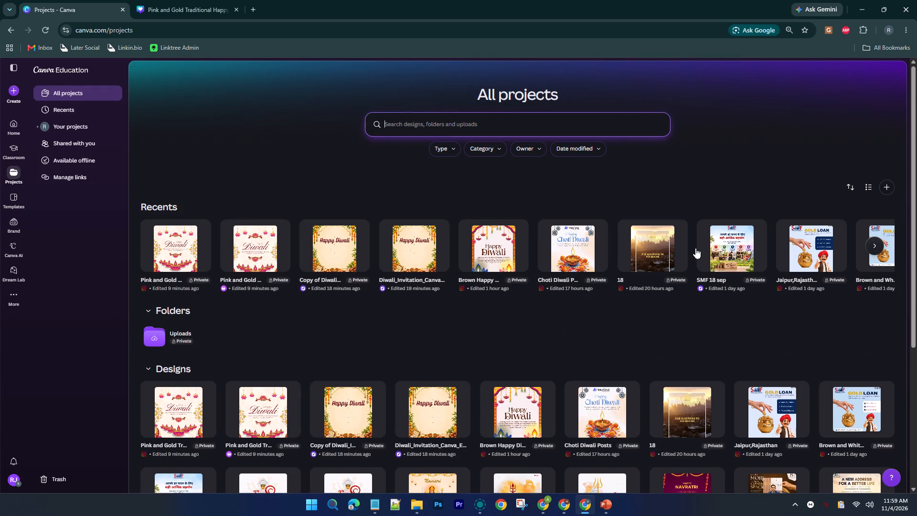
# Open the Choti Diwali Posts design and look through its client pages as far as the Vinnora Realty one.
pyautogui.click(575, 263)
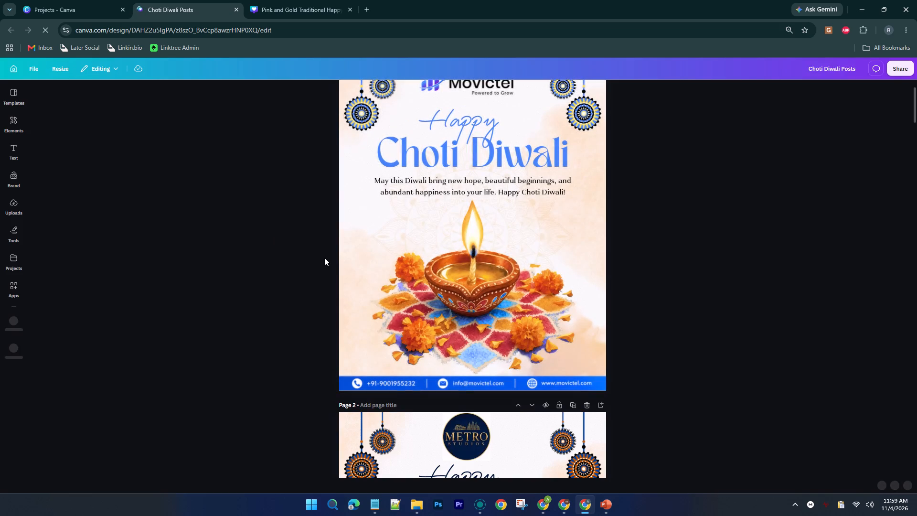
pyautogui.scroll(-6, 324, 258)
pyautogui.scroll(17, 325, 258)
pyautogui.scroll(-7, 328, 248)
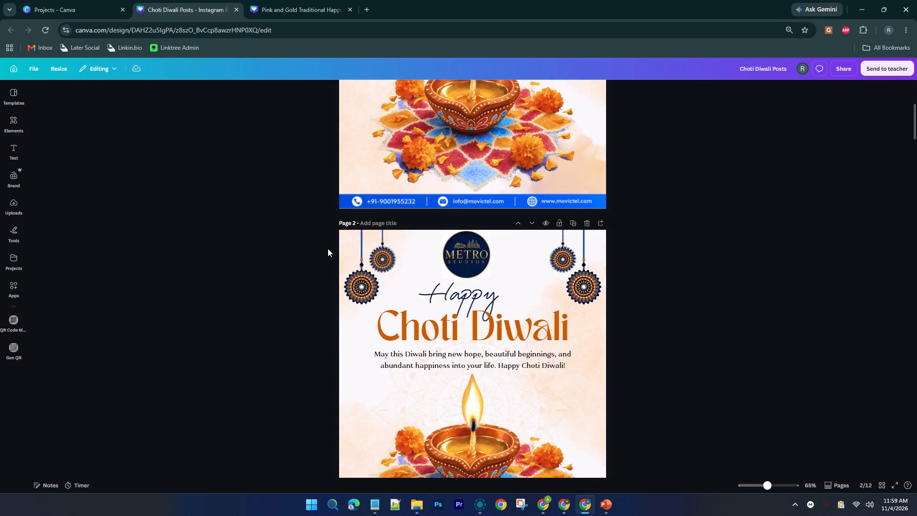
pyautogui.scroll(-15, 328, 248)
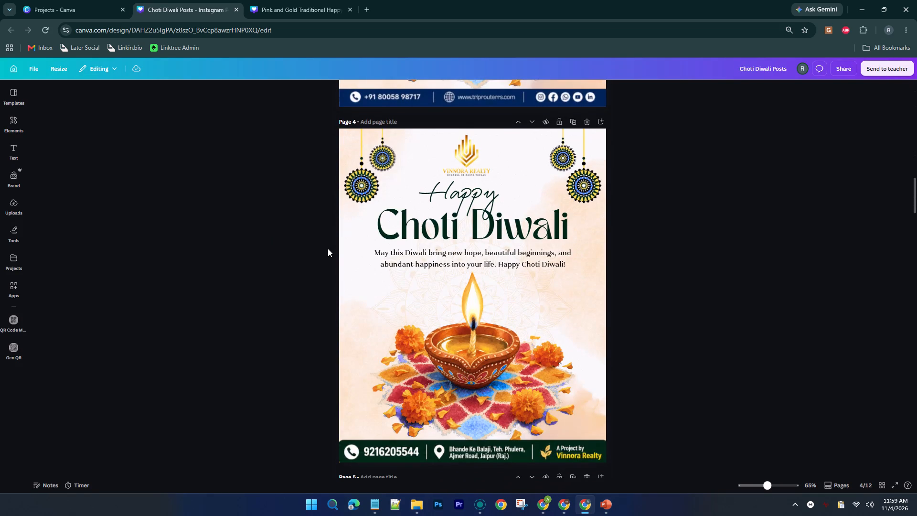
# Open the full list of recent Canva designs and look through the earlier client posts.
pyautogui.click(16, 264)
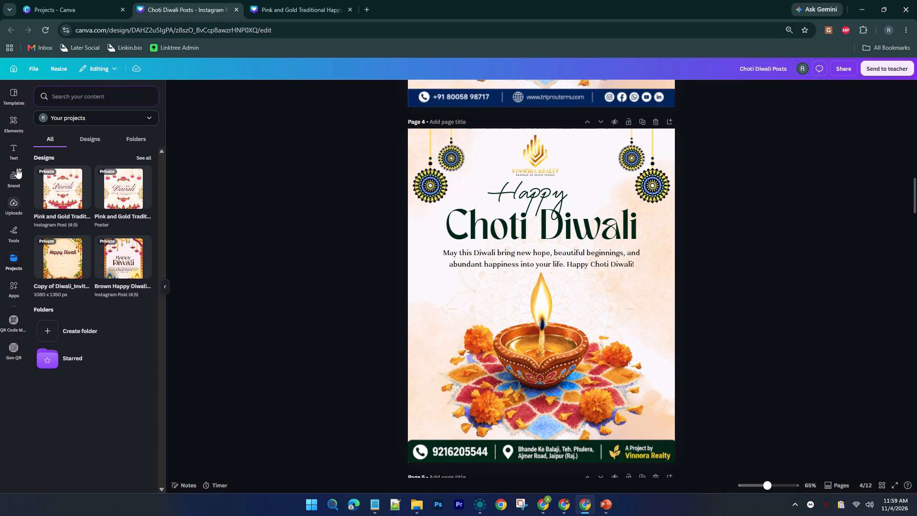
pyautogui.click(17, 126)
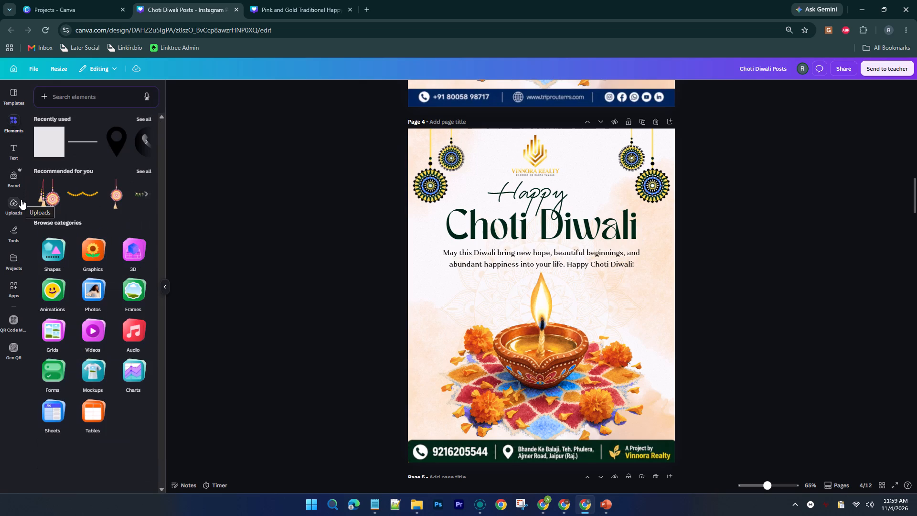
pyautogui.click(18, 266)
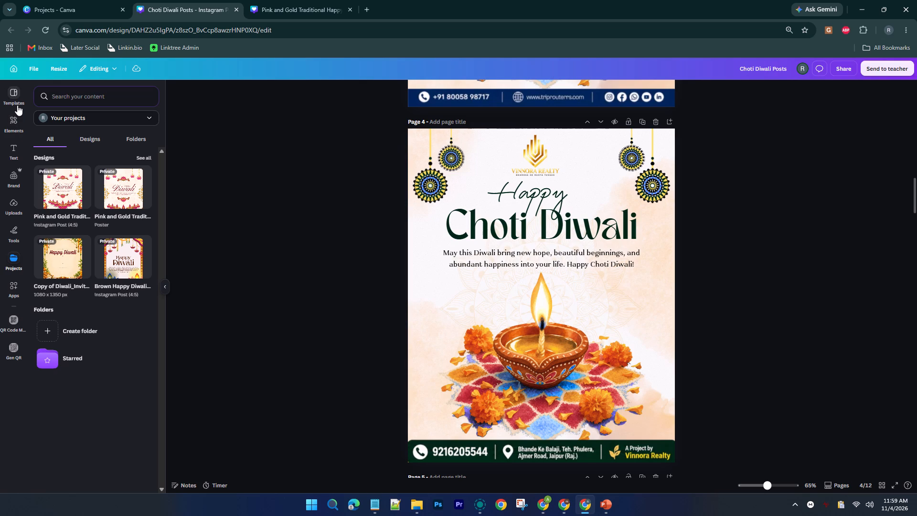
pyautogui.click(11, 74)
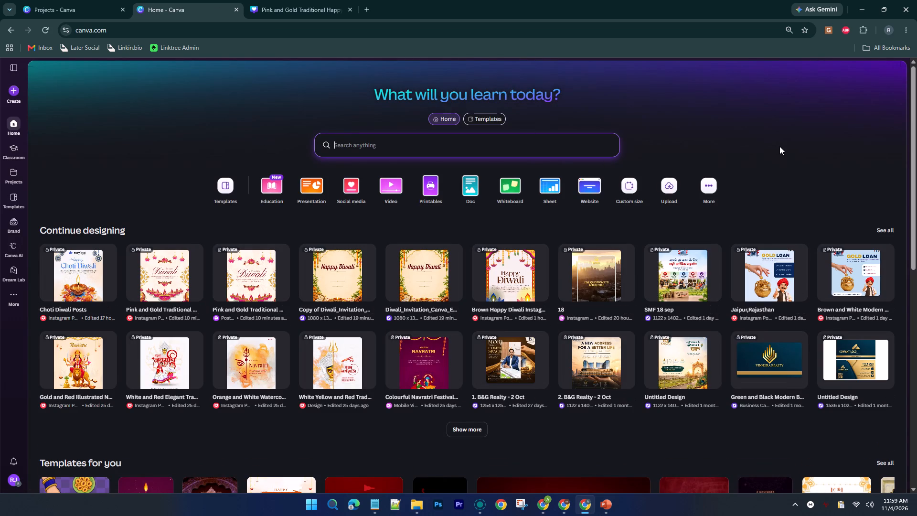
pyautogui.click(880, 236)
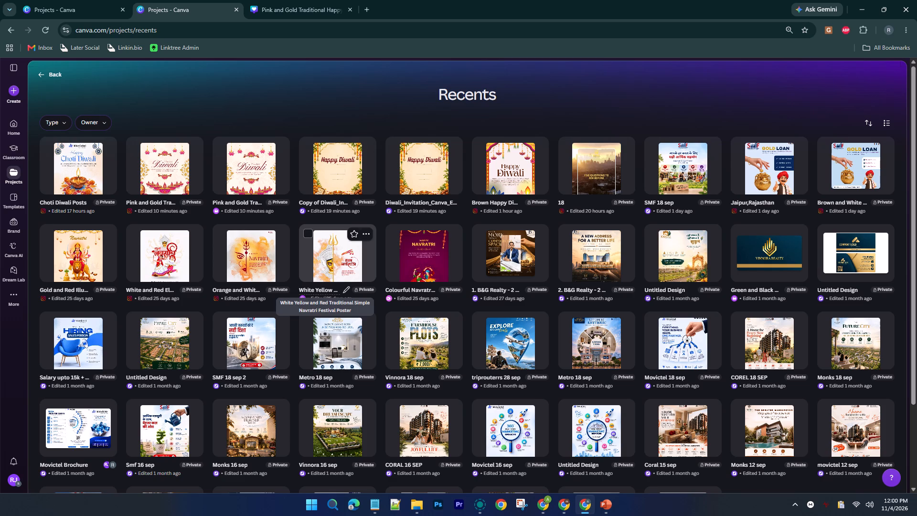
pyautogui.scroll(-4, 315, 287)
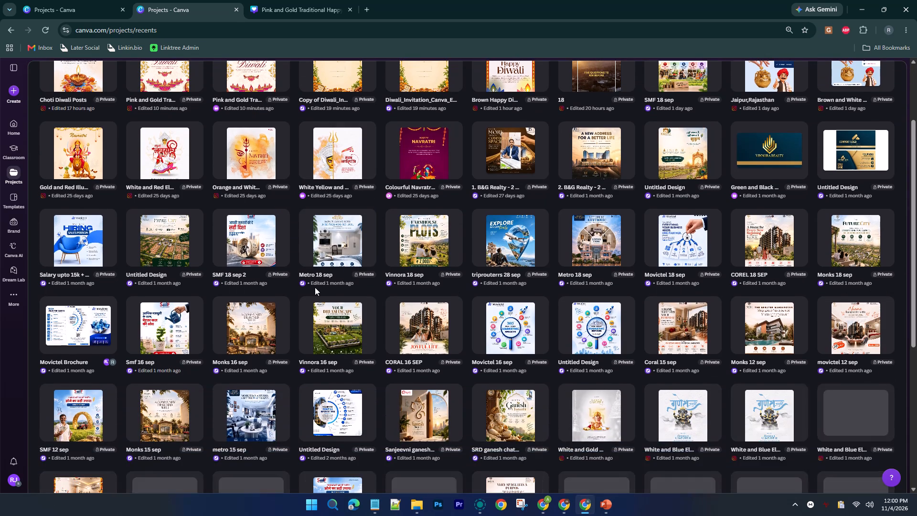
pyautogui.scroll(-4, 315, 287)
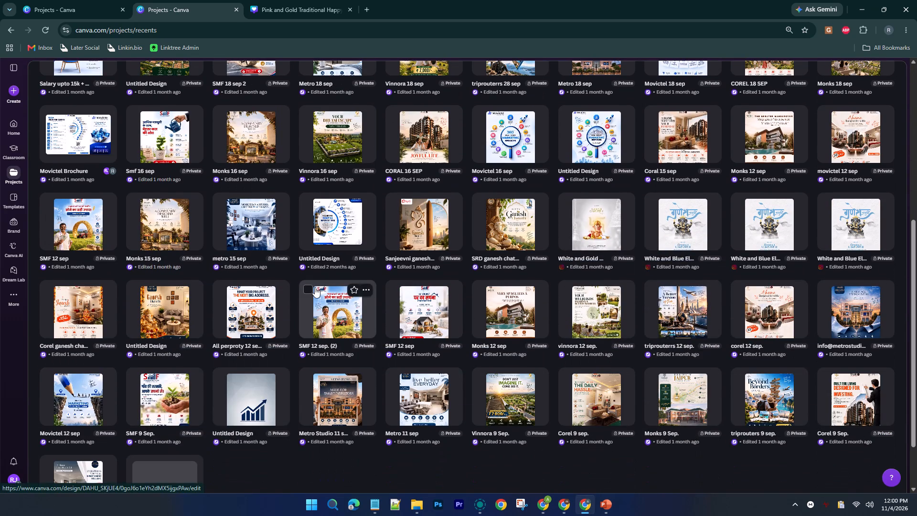
# Switch to the Chrome window with the Google searches and open the MR Finance - 6 November design in Canva.
pyautogui.click(547, 502)
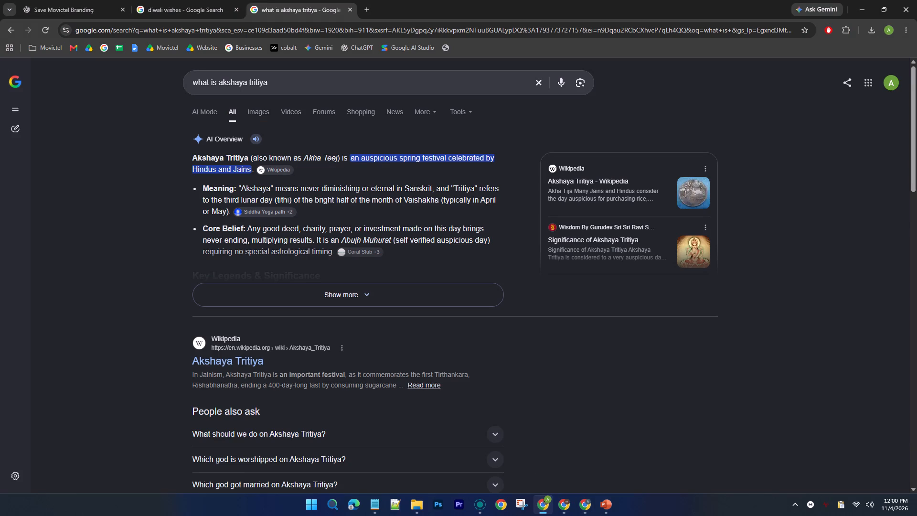
pyautogui.click(369, 5)
pyautogui.write('canva')
pyautogui.press('Return')
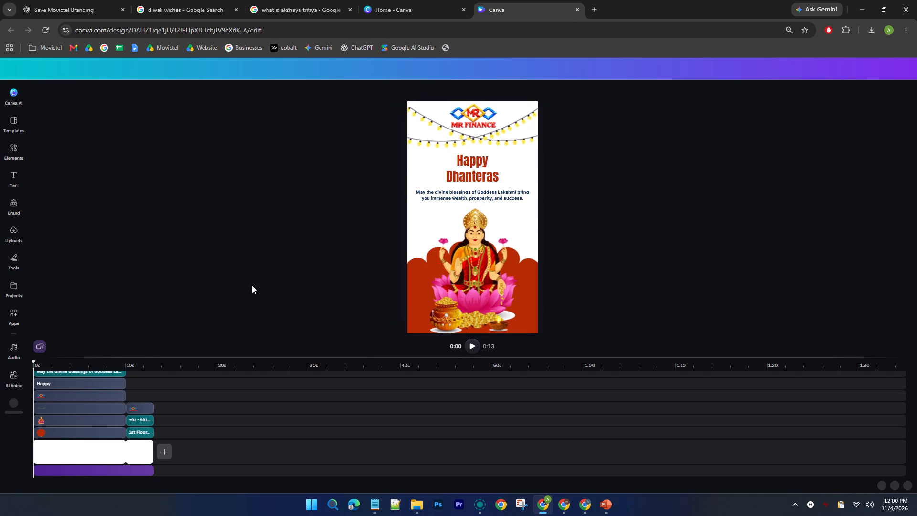
# Delete the MR Finance logo above the "Happy Dhanteras" heading.
pyautogui.click(466, 117)
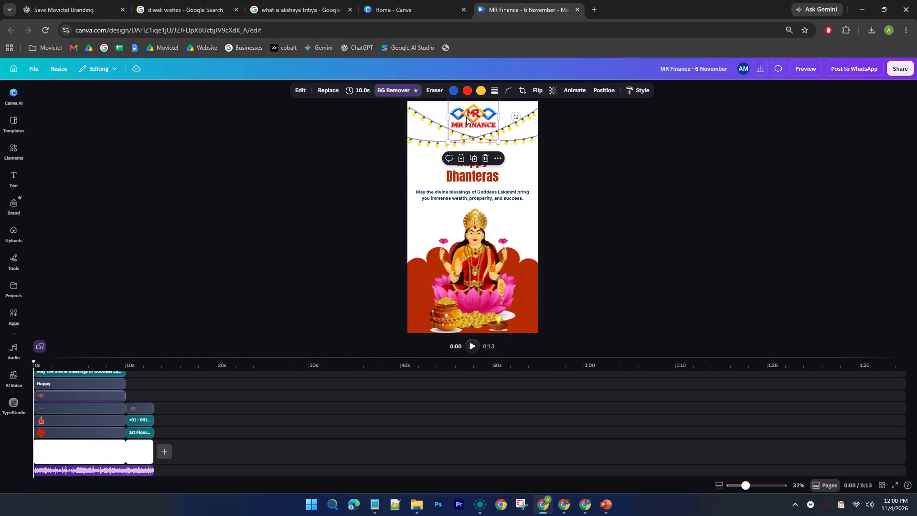
pyautogui.press('Delete')
# Open the uploaded images and find the Vinnora Realty logo among them.
pyautogui.click(21, 243)
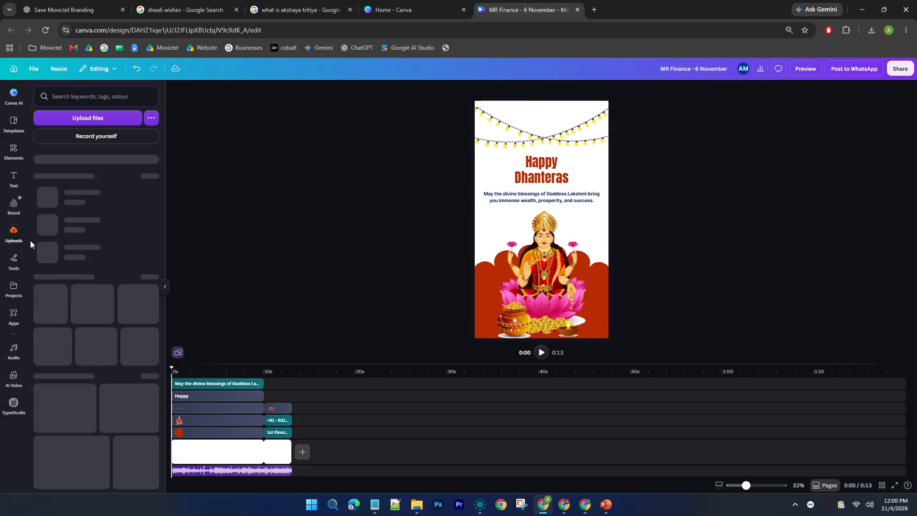
pyautogui.scroll(-8, 121, 266)
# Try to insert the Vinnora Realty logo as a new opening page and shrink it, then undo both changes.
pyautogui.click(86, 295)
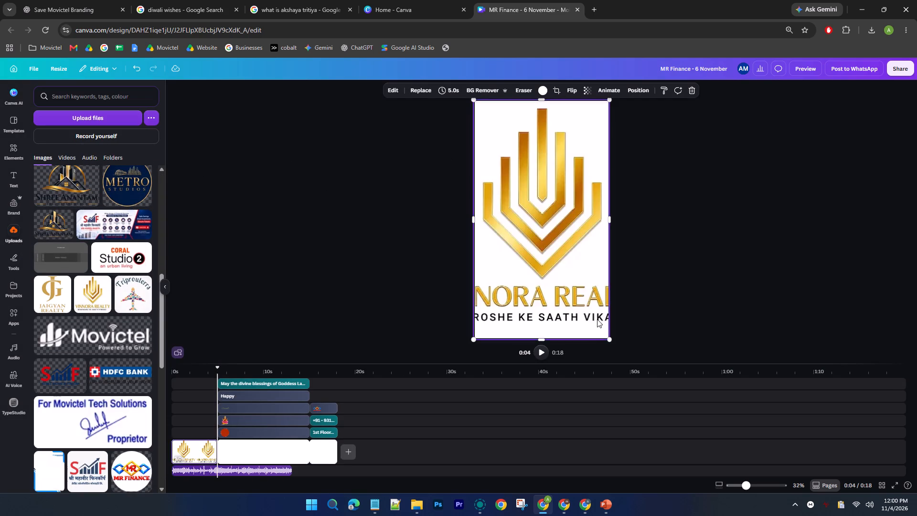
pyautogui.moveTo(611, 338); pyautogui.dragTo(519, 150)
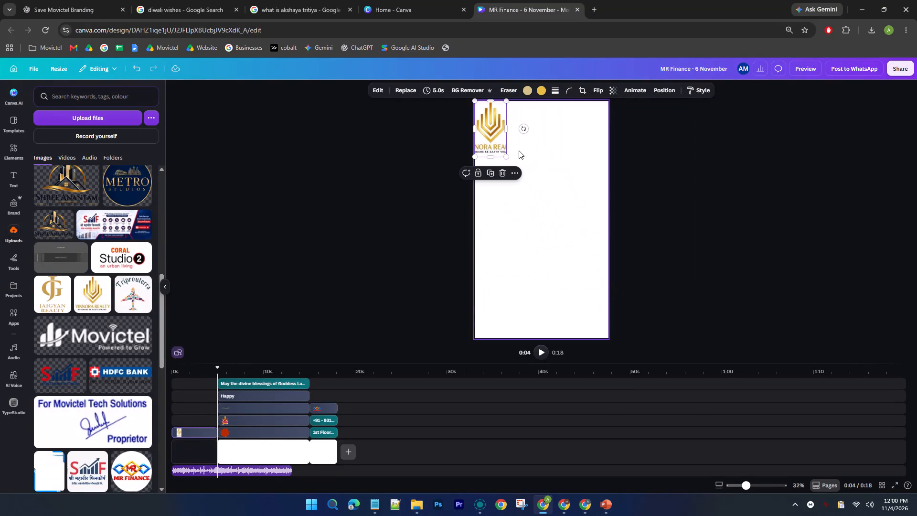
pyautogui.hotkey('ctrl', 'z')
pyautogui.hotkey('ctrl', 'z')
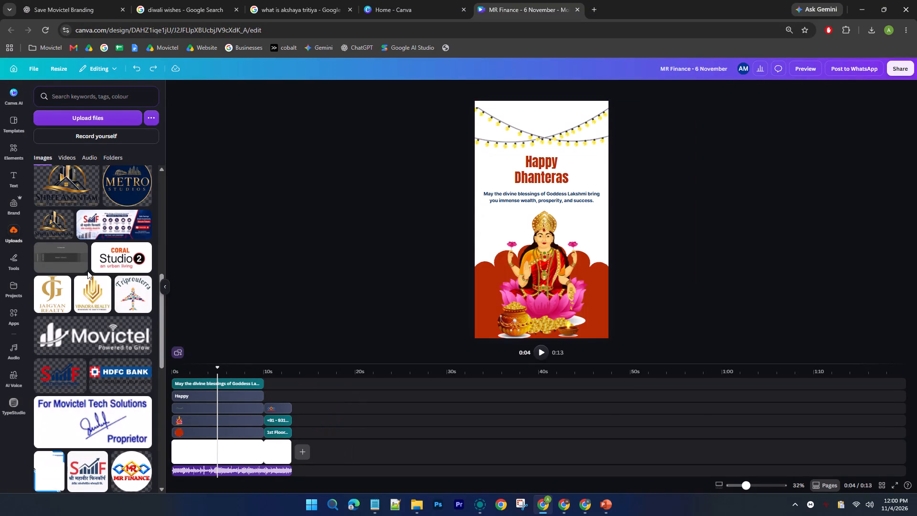
# Add the Vinnora Realty logo to the Happy Dhanteras page and remove its background.
pyautogui.moveTo(87, 292); pyautogui.dragTo(518, 193)
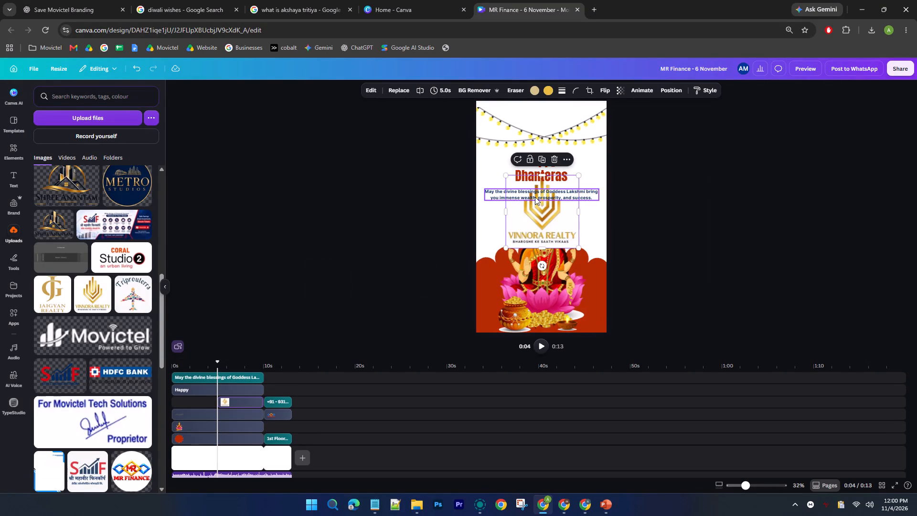
pyautogui.click(484, 90)
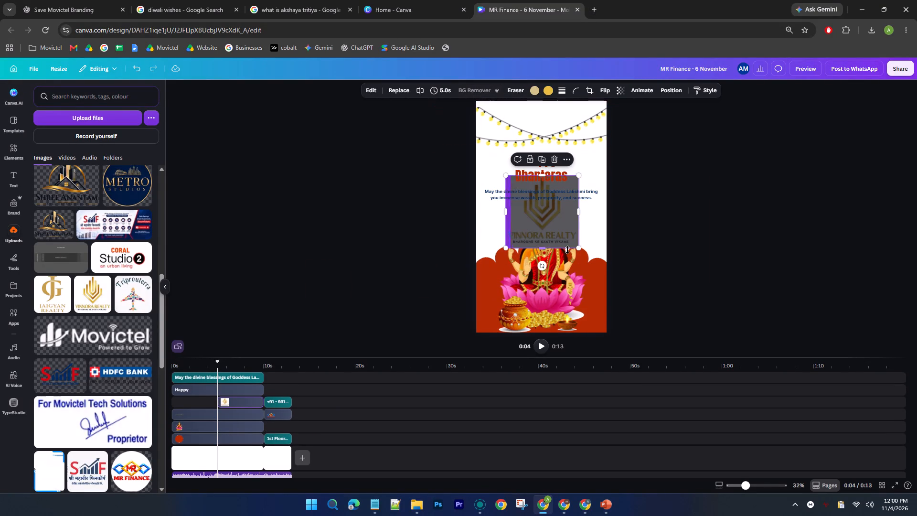
# Shrink the Vinnora Realty logo and centre it at the top edge of the page, above the heading.
pyautogui.moveTo(580, 249); pyautogui.dragTo(552, 217)
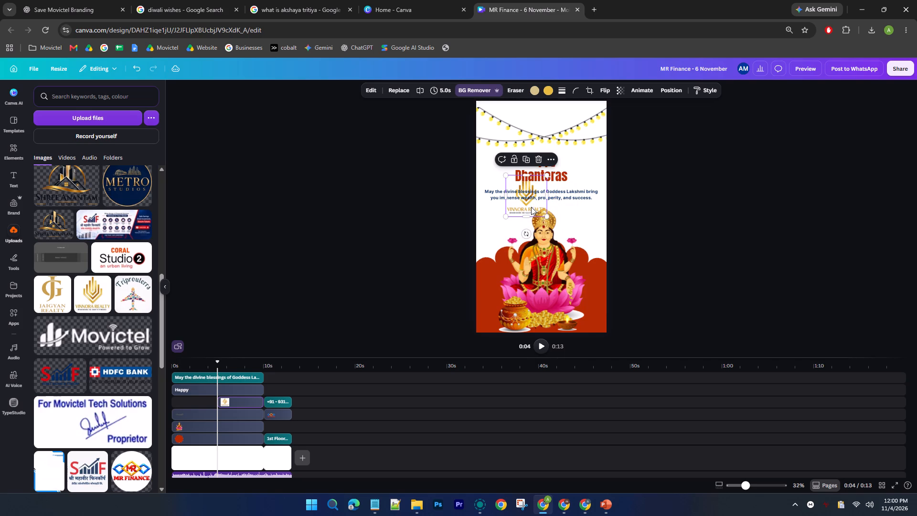
pyautogui.moveTo(530, 206); pyautogui.dragTo(549, 126)
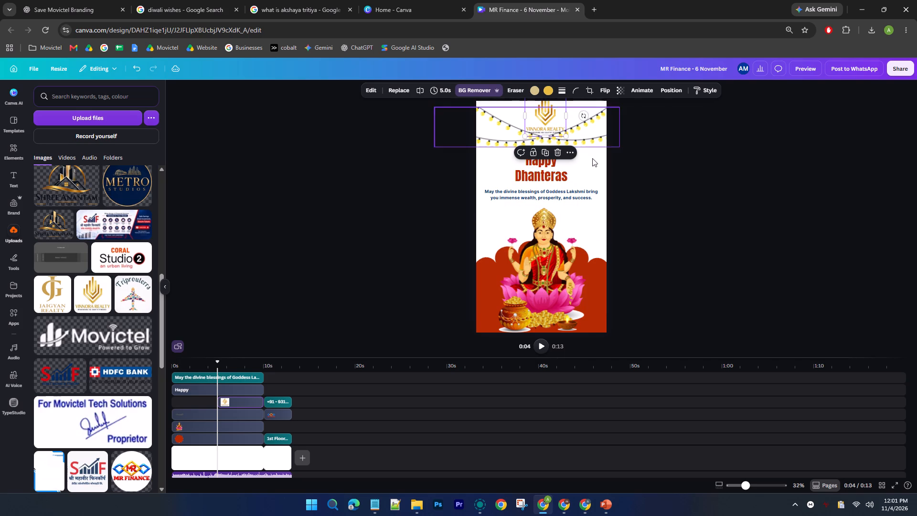
pyautogui.keyDown('ctrl'); pyautogui.scroll(8, 615, 131); pyautogui.keyUp('ctrl')
pyautogui.scroll(4, 607, 205)
pyautogui.keyDown('ctrl'); pyautogui.scroll(1, 560, 134); pyautogui.keyUp('ctrl')
pyautogui.moveTo(600, 179); pyautogui.dragTo(586, 168)
pyautogui.moveTo(554, 138); pyautogui.dragTo(554, 145)
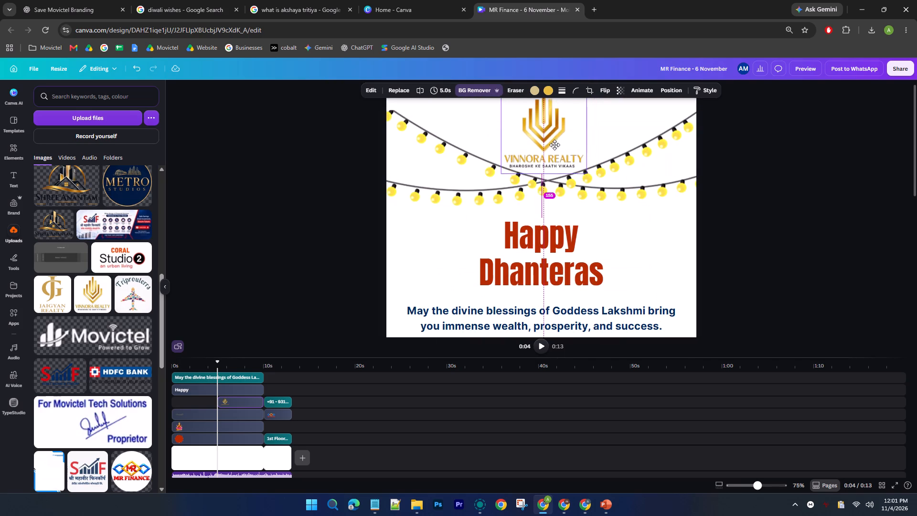
pyautogui.moveTo(554, 145); pyautogui.dragTo(555, 151)
pyautogui.scroll(3, 753, 157)
pyautogui.scroll(1, 584, 189)
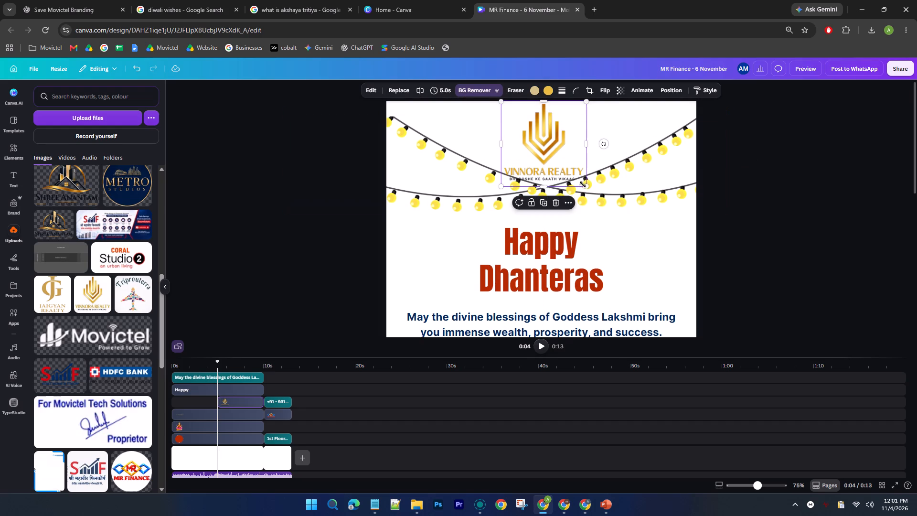
pyautogui.click(549, 137)
# Lower the string lights so they hang beneath the top of the Vinnora Realty logo.
pyautogui.moveTo(452, 179); pyautogui.dragTo(451, 203)
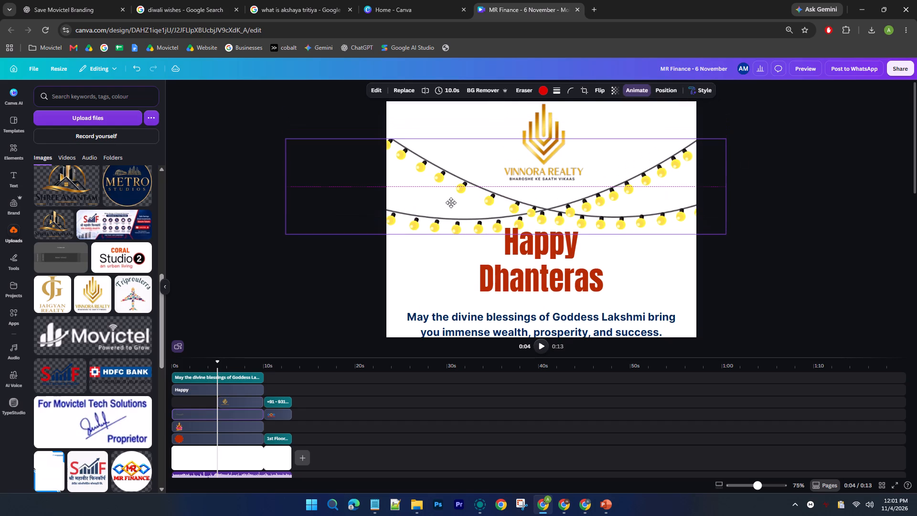
pyautogui.moveTo(451, 203); pyautogui.dragTo(451, 198)
# Enlarge the Vinnora Realty logo slightly at the top of the Dhanteras page.
pyautogui.click(554, 136)
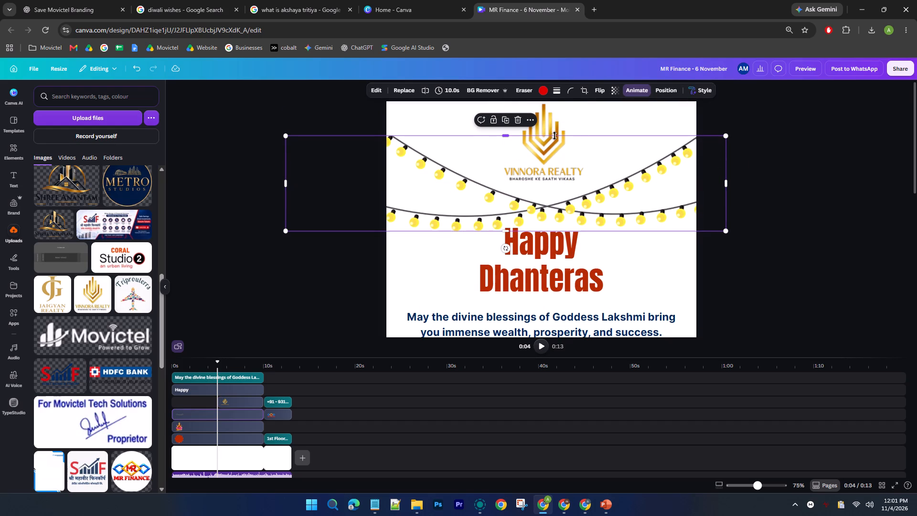
pyautogui.click(556, 122)
pyautogui.moveTo(585, 188); pyautogui.dragTo(593, 195)
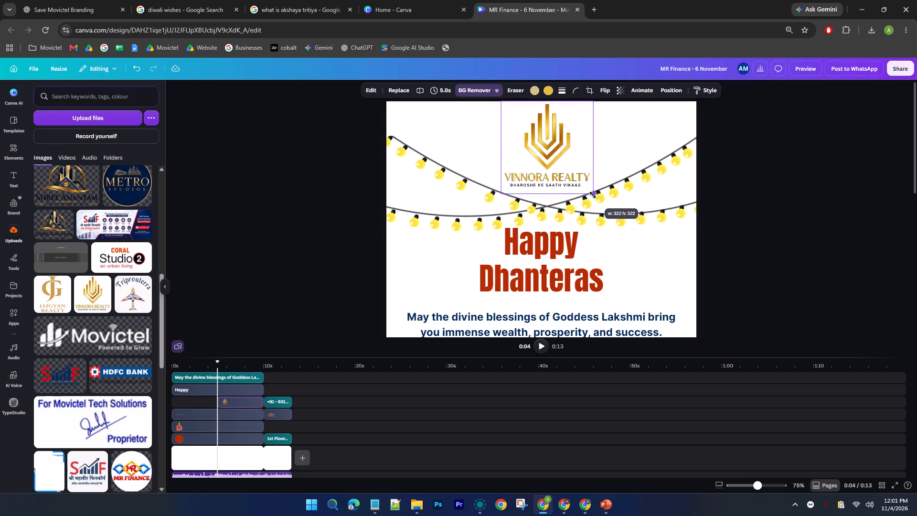
pyautogui.moveTo(593, 195); pyautogui.dragTo(595, 197)
pyautogui.click(831, 134)
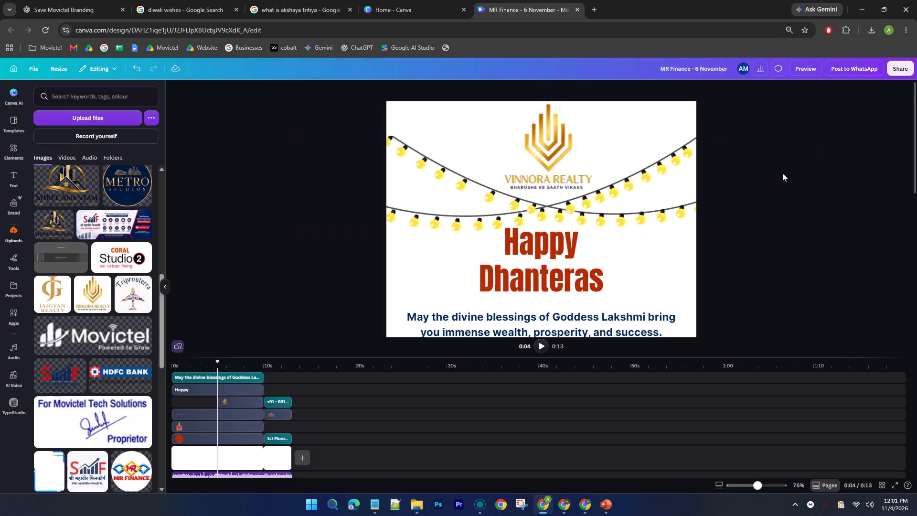
# Shift the "Happy Dhanteras" heading slightly down, away from the string lights, and check the whole page layout.
pyautogui.scroll(-1, 782, 173)
pyautogui.moveTo(568, 215); pyautogui.dragTo(568, 222)
pyautogui.click(816, 196)
pyautogui.scroll(2, 772, 181)
pyautogui.keyDown('ctrl'); pyautogui.scroll(-3, 772, 181); pyautogui.keyUp('ctrl')
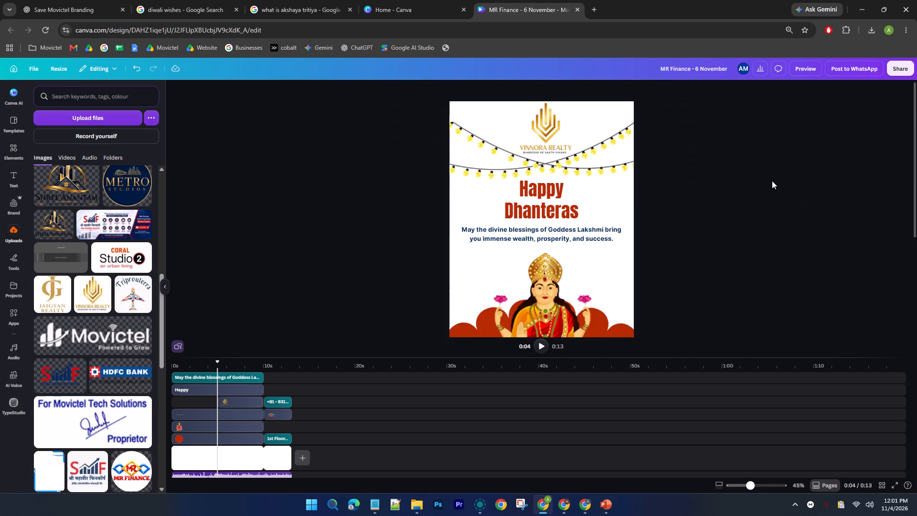
pyautogui.scroll(-2, 772, 181)
pyautogui.keyDown('ctrl'); pyautogui.scroll(-1, 772, 181); pyautogui.keyUp('ctrl')
pyautogui.scroll(1, 772, 181)
pyautogui.scroll(-1, 754, 181)
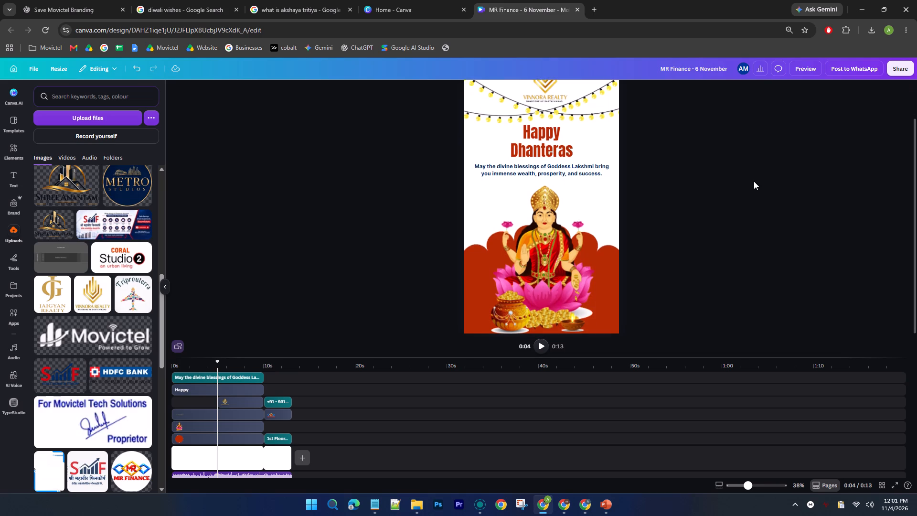
pyautogui.scroll(-1, 754, 181)
pyautogui.keyDown('ctrl'); pyautogui.scroll(-1, 754, 181); pyautogui.keyUp('ctrl')
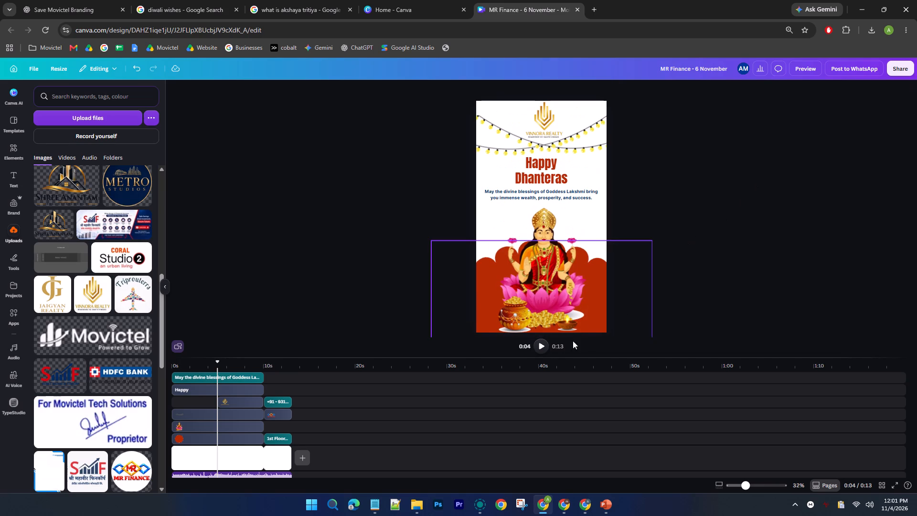
# Play through to the closing page and delete its phone numbers, address and MR Finance logo.
pyautogui.click(546, 348)
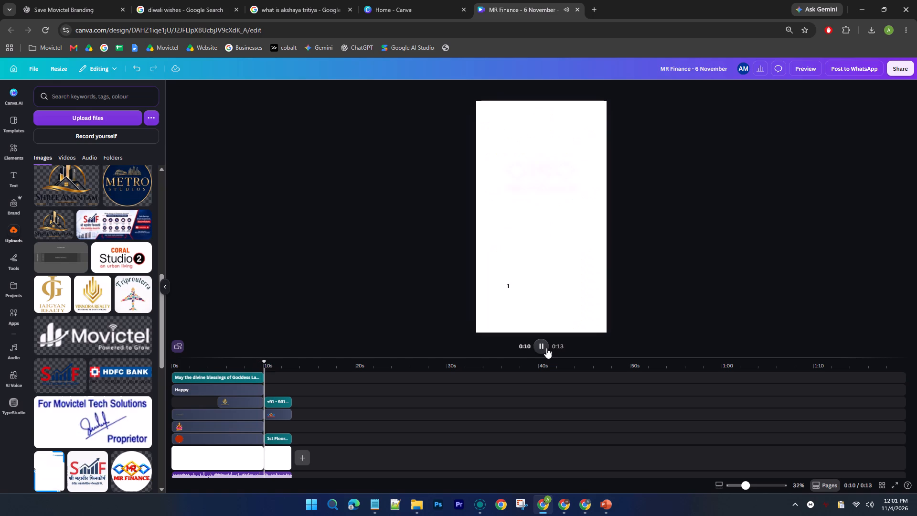
pyautogui.click(546, 348)
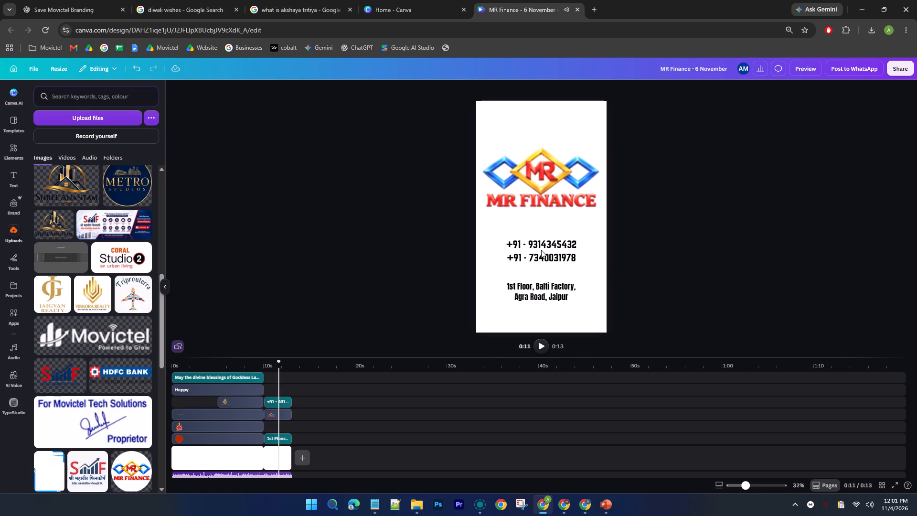
pyautogui.click(543, 245)
pyautogui.press('Delete')
pyautogui.click(543, 292)
pyautogui.press('Delete')
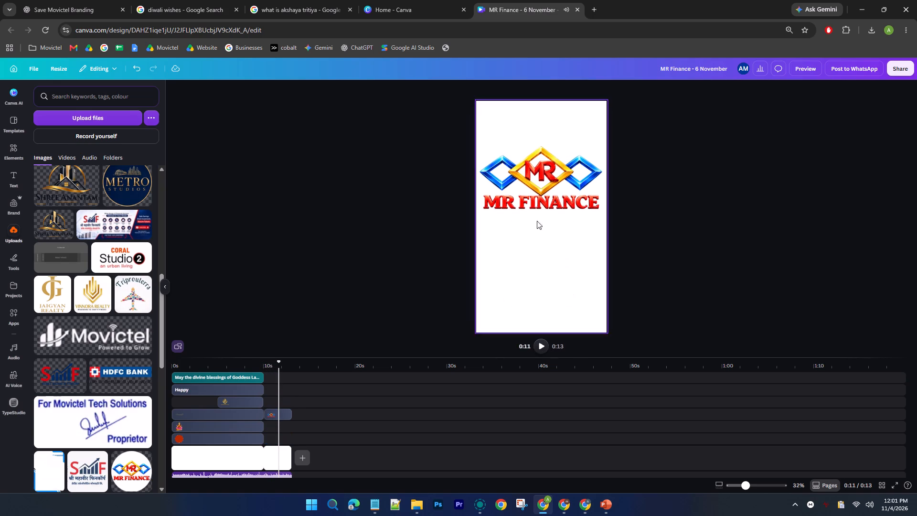
pyautogui.click(537, 201)
pyautogui.press('Delete')
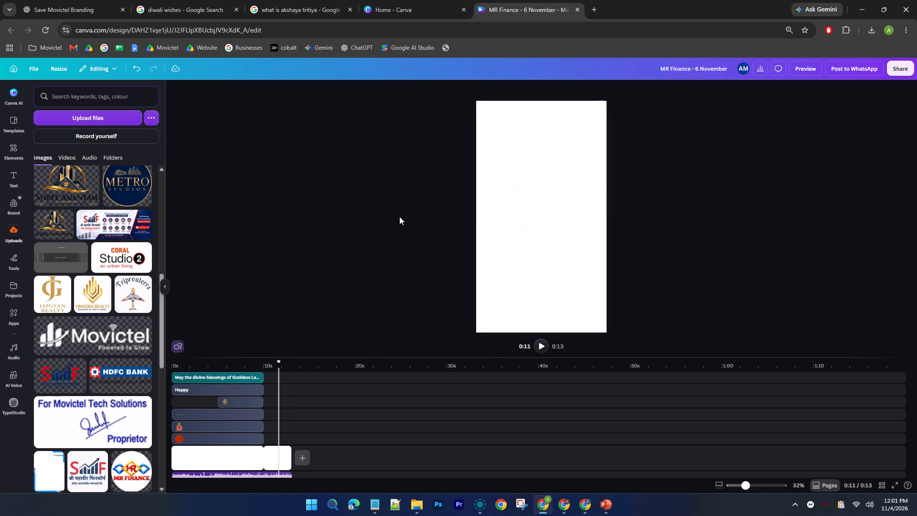
# Add the Vinnora Realty logo to the empty closing page, enlarge it to the full page width and raise it slightly.
pyautogui.moveTo(93, 296); pyautogui.dragTo(527, 220)
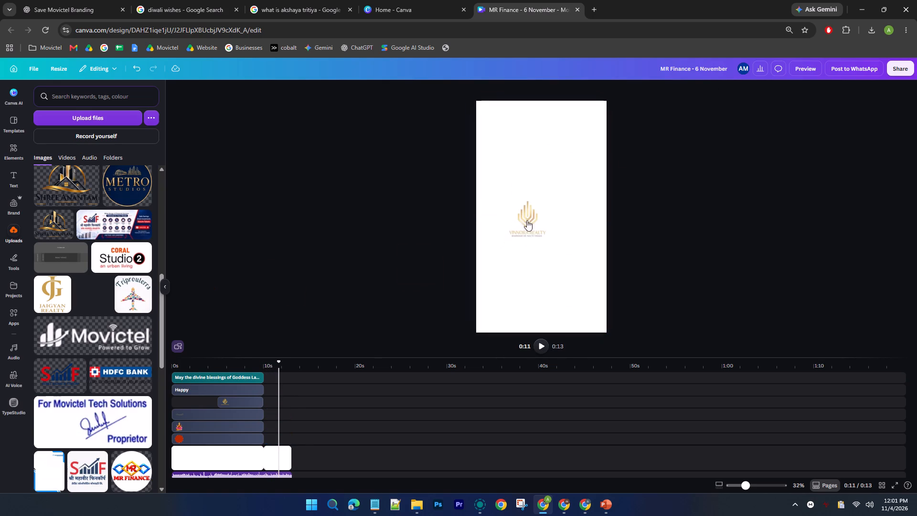
pyautogui.moveTo(548, 202); pyautogui.dragTo(590, 153)
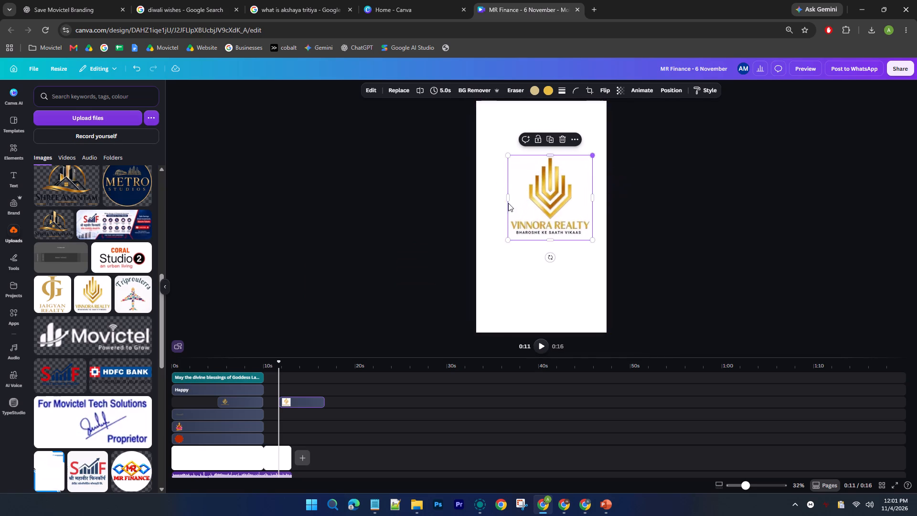
pyautogui.moveTo(506, 239); pyautogui.dragTo(476, 272)
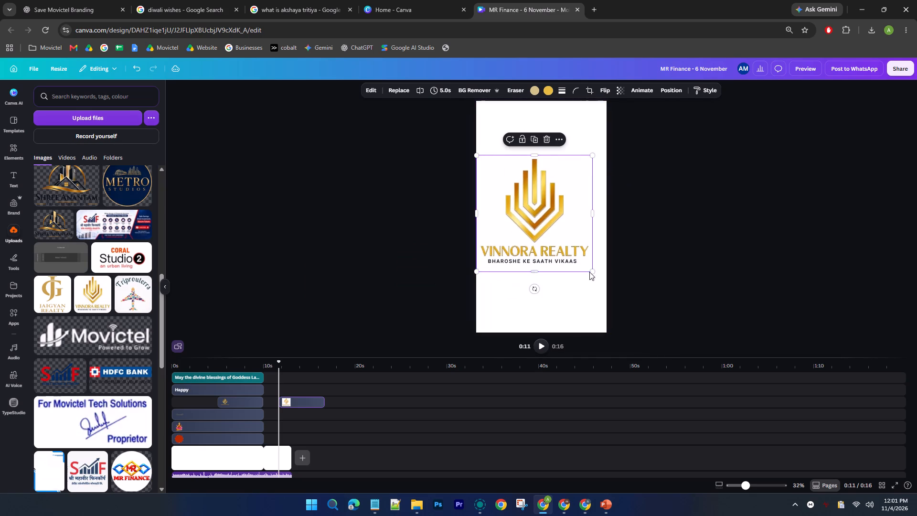
pyautogui.moveTo(594, 274); pyautogui.dragTo(609, 287)
pyautogui.moveTo(525, 230); pyautogui.dragTo(525, 226)
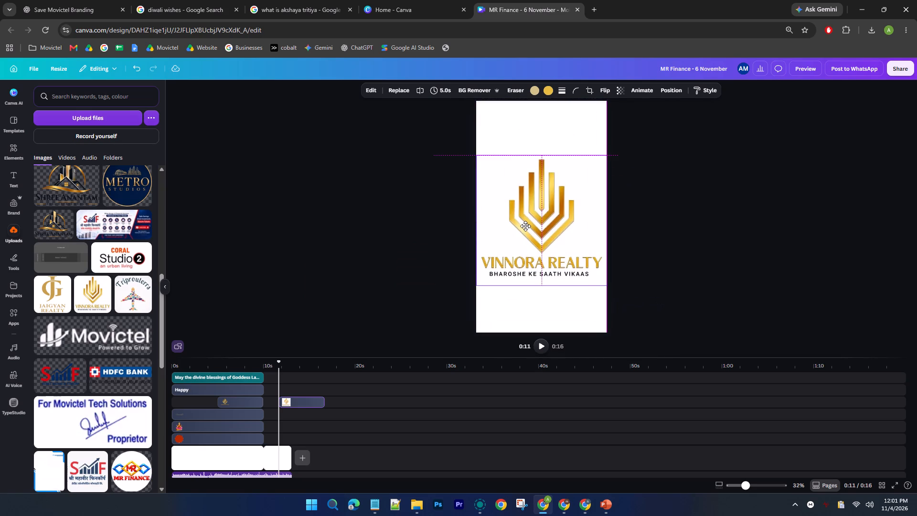
pyautogui.moveTo(525, 226); pyautogui.dragTo(526, 224)
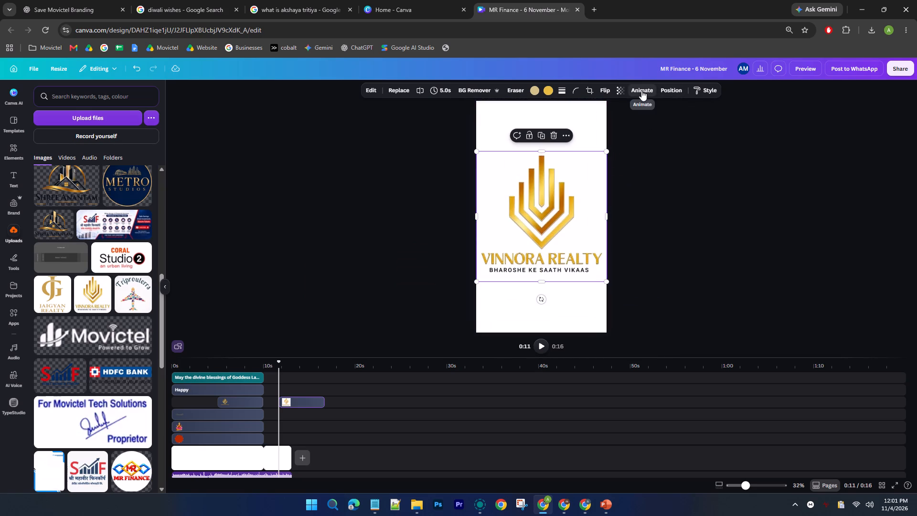
# Align the closing logo's timeline clip with the start of the closing page and trim it to 3.0 s.
pyautogui.moveTo(306, 398); pyautogui.dragTo(294, 435)
pyautogui.moveTo(308, 436); pyautogui.dragTo(293, 436)
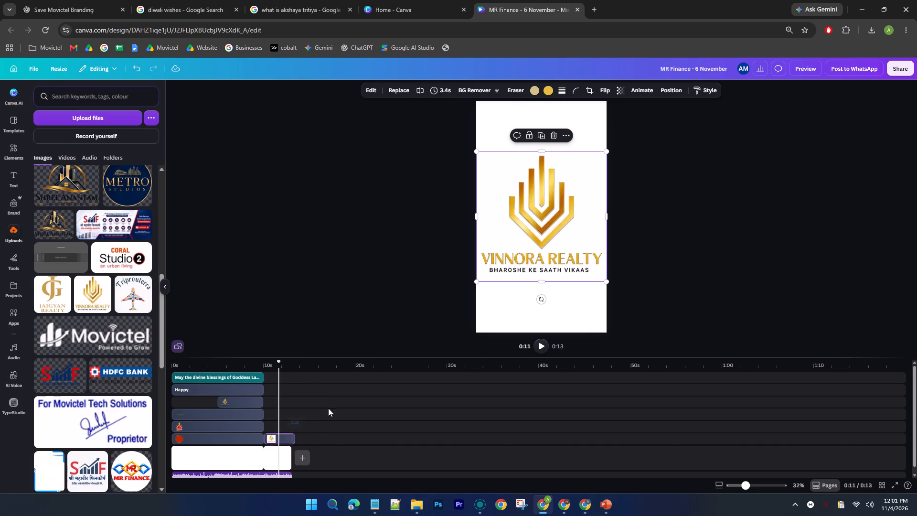
pyautogui.click(293, 437)
# Animate the closing logo with Succession on enter, at slow speed and maximum intensity.
pyautogui.click(646, 88)
pyautogui.scroll(-4, 70, 355)
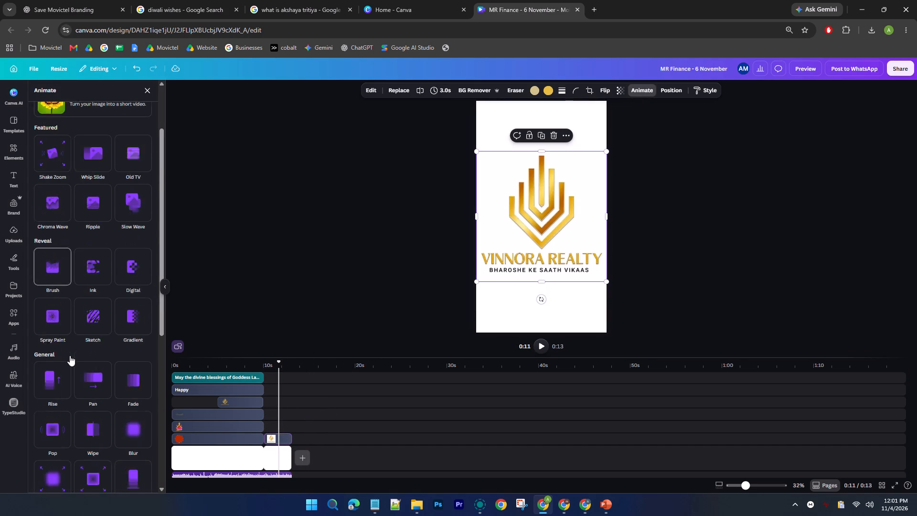
pyautogui.scroll(-1, 70, 355)
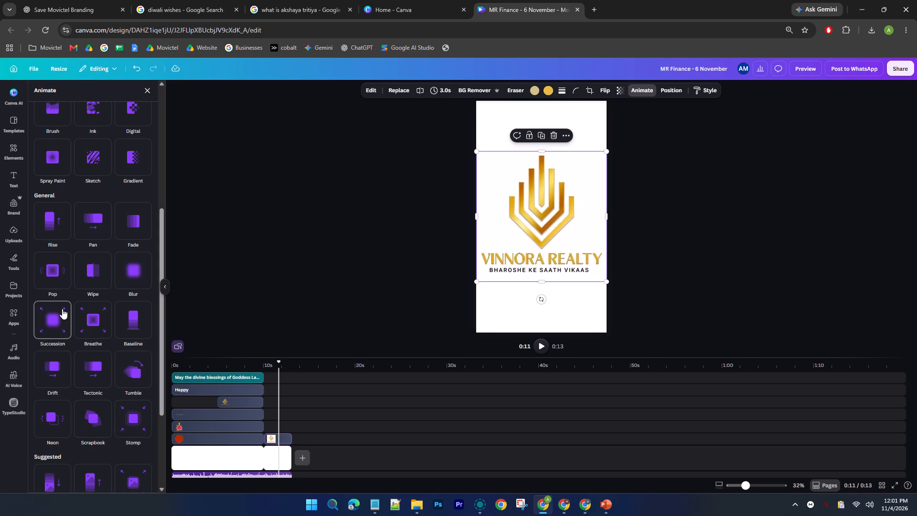
pyautogui.click(62, 309)
pyautogui.click(70, 383)
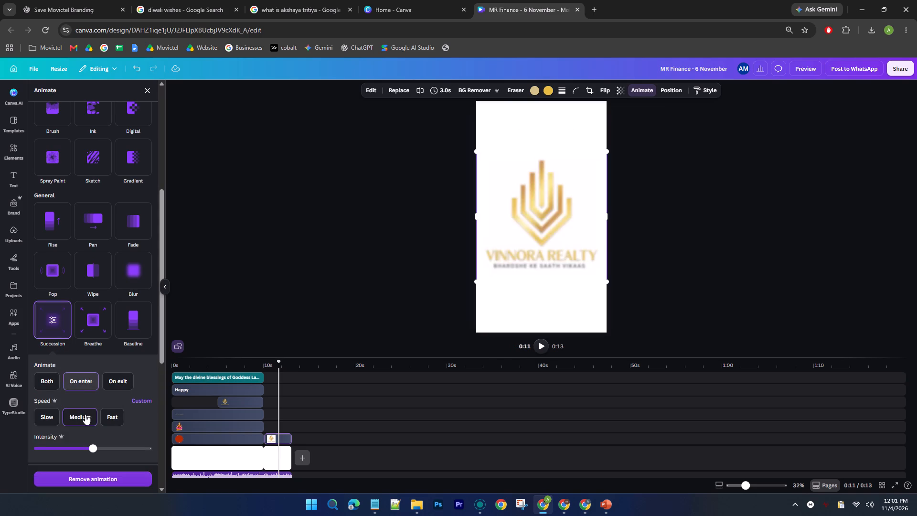
pyautogui.click(52, 418)
pyautogui.moveTo(94, 449); pyautogui.dragTo(206, 439)
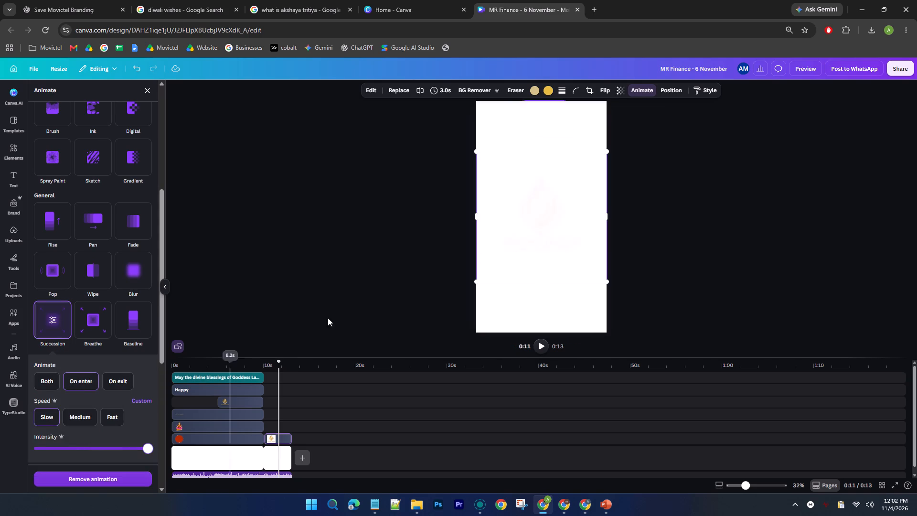
# Play back the video to check the closing logo's animation and the opening Dhanteras page.
pyautogui.click(540, 346)
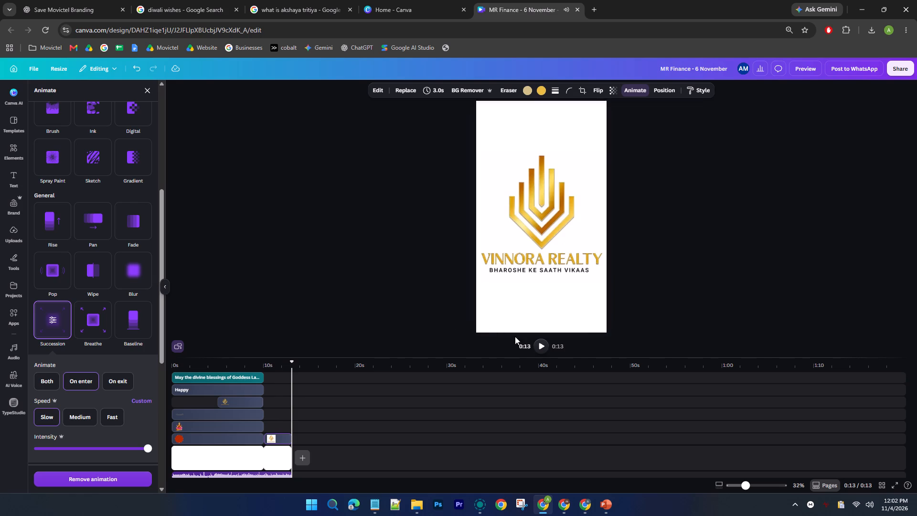
pyautogui.click(538, 345)
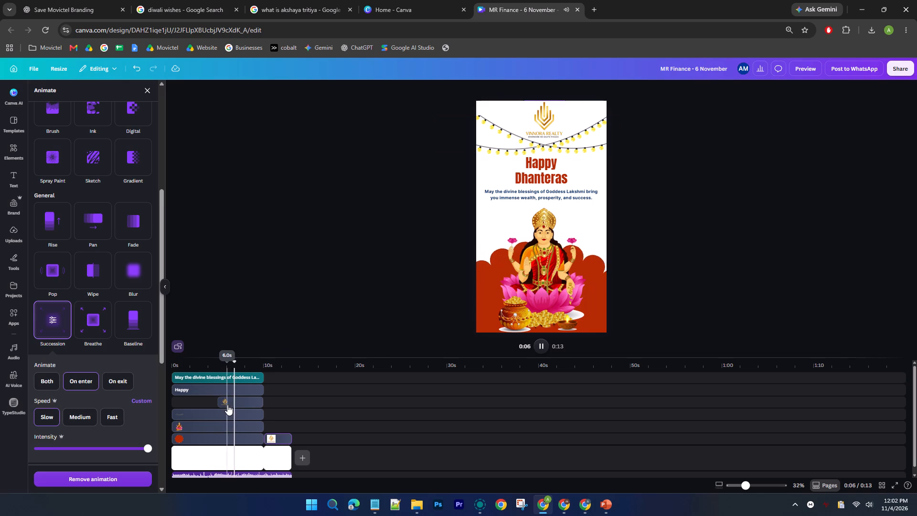
# Extend the Dhanteras page logo's timeline clip back to the start of the video, to 9.9 s.
pyautogui.click(227, 405)
pyautogui.moveTo(222, 404); pyautogui.dragTo(174, 405)
# Play the video from the Dhanteras page into the closing page to check the result.
pyautogui.click(533, 347)
pyautogui.click(539, 347)
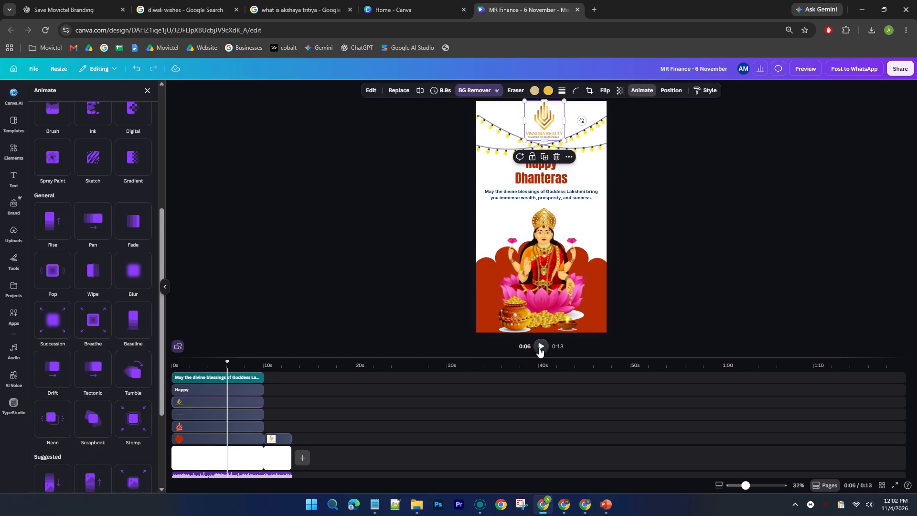
pyautogui.click(406, 270)
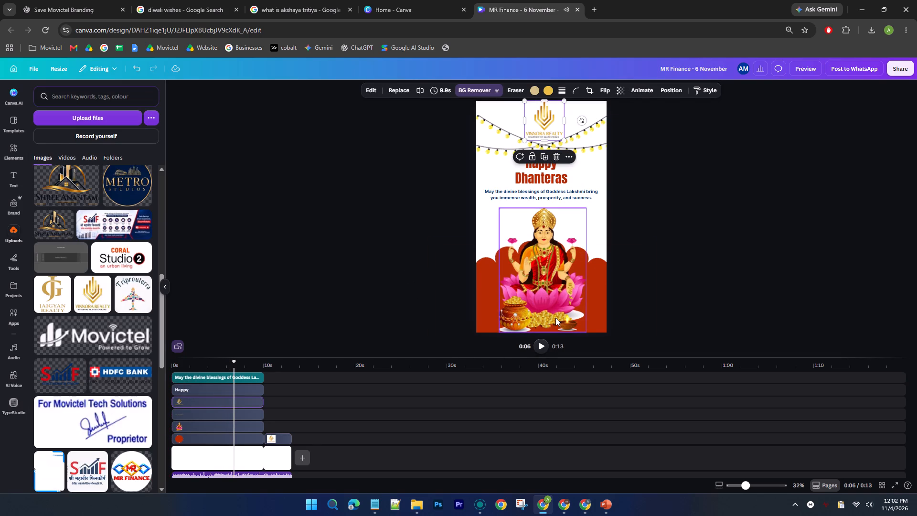
pyautogui.click(544, 347)
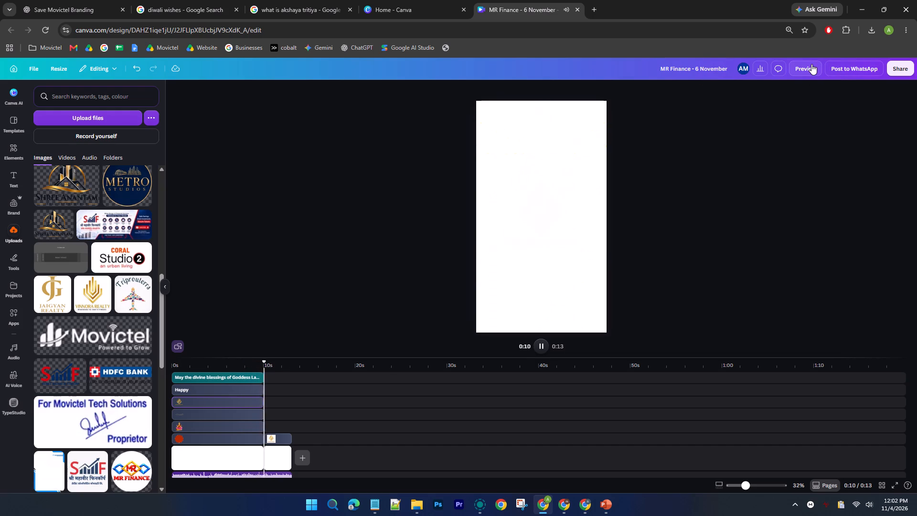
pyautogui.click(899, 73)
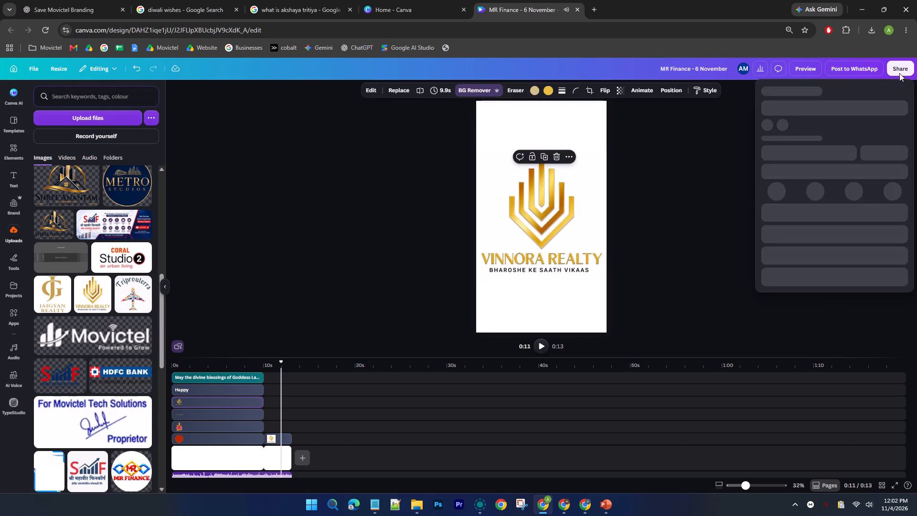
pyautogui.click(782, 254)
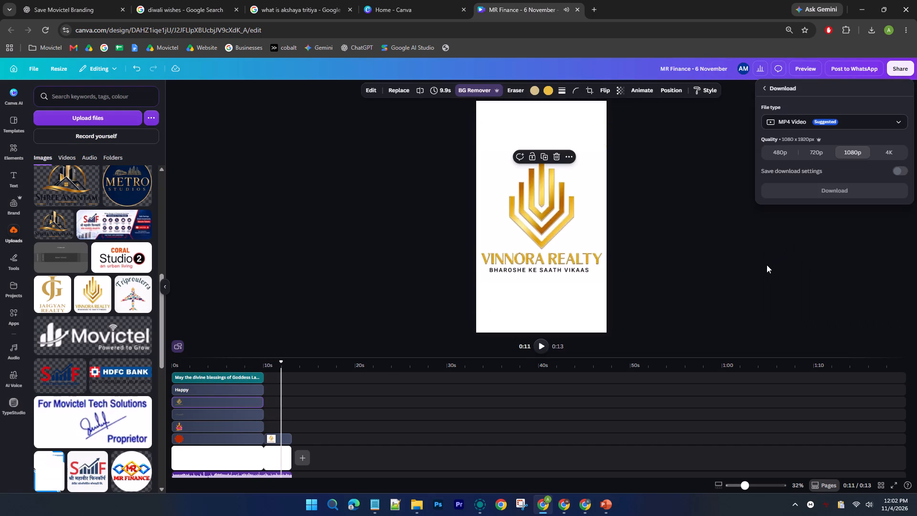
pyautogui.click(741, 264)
# Shrink the Vinnora Realty logo on the closing page to about three quarters of its size and re-centre it.
pyautogui.click(530, 230)
pyautogui.click(543, 218)
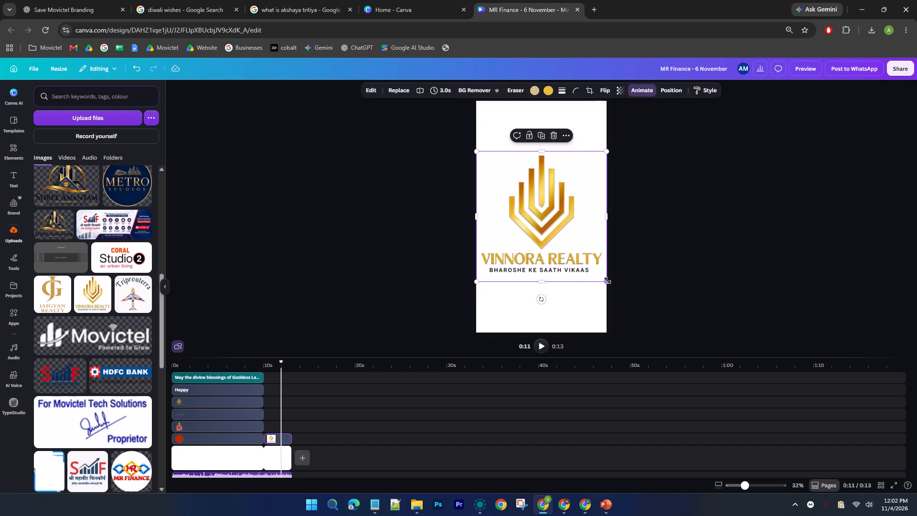
pyautogui.moveTo(605, 280); pyautogui.dragTo(575, 244)
pyautogui.moveTo(530, 205); pyautogui.dragTo(544, 220)
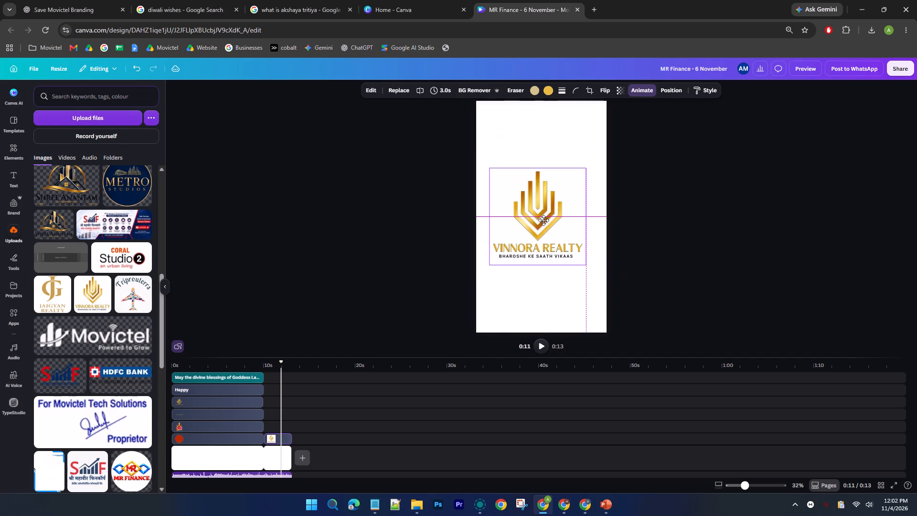
pyautogui.moveTo(544, 220); pyautogui.dragTo(546, 221)
pyautogui.click(720, 193)
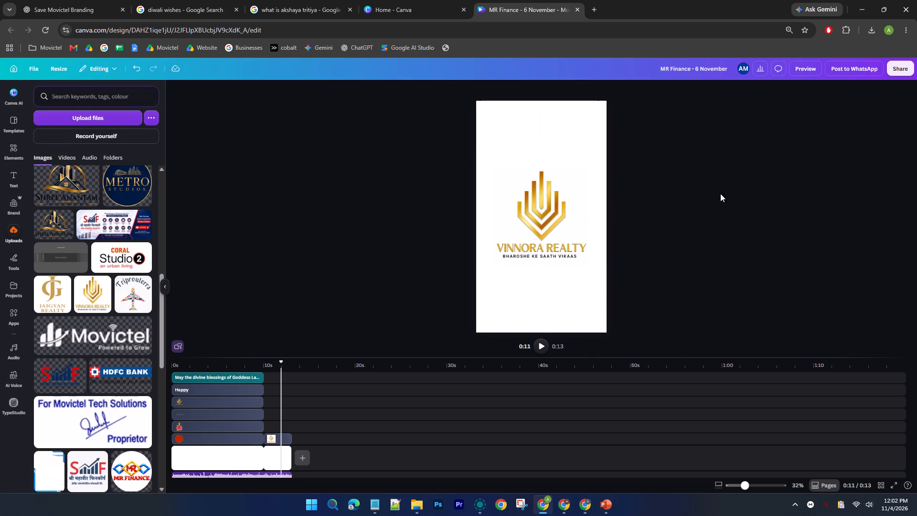
# Download the finished design as an MP4 video in 4K quality.
pyautogui.click(906, 64)
pyautogui.click(776, 253)
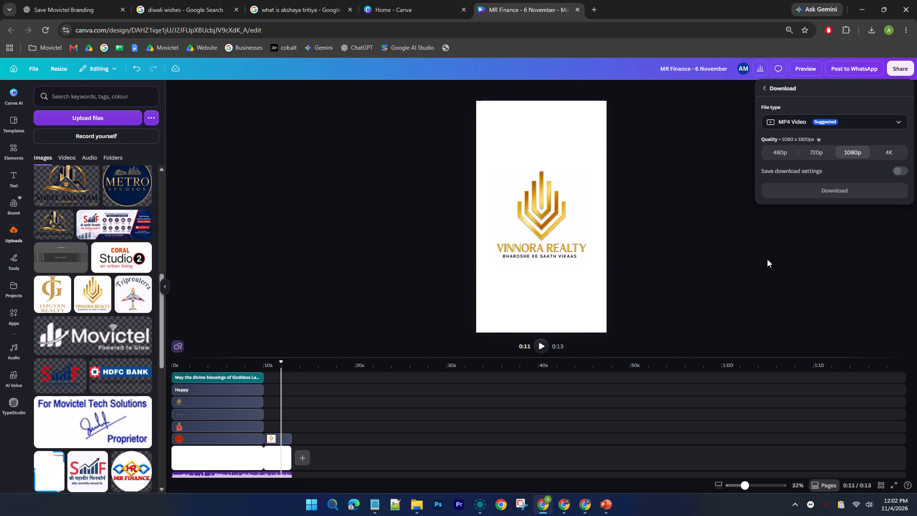
pyautogui.click(884, 153)
pyautogui.click(834, 193)
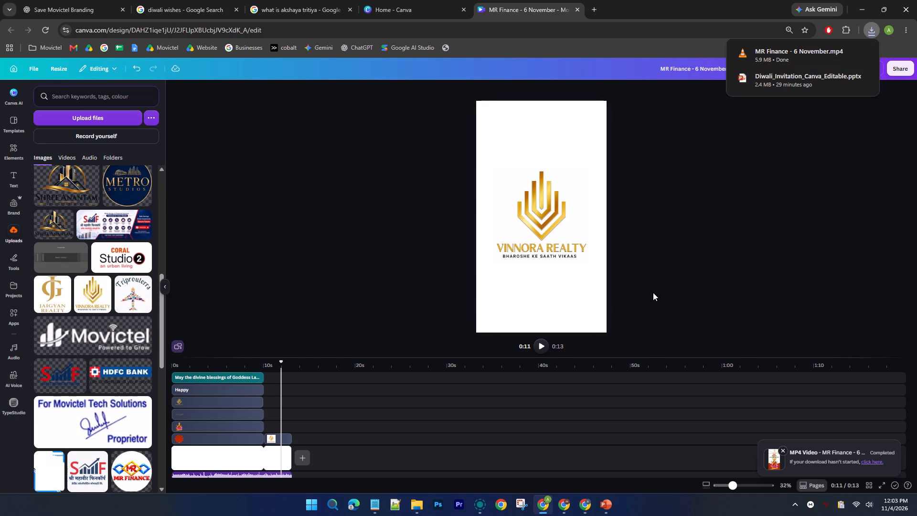
# In File Explorer's Downloads folder, rename the MR Finance - 6 November video as Vinnora - 6 November.
pyautogui.click(419, 515)
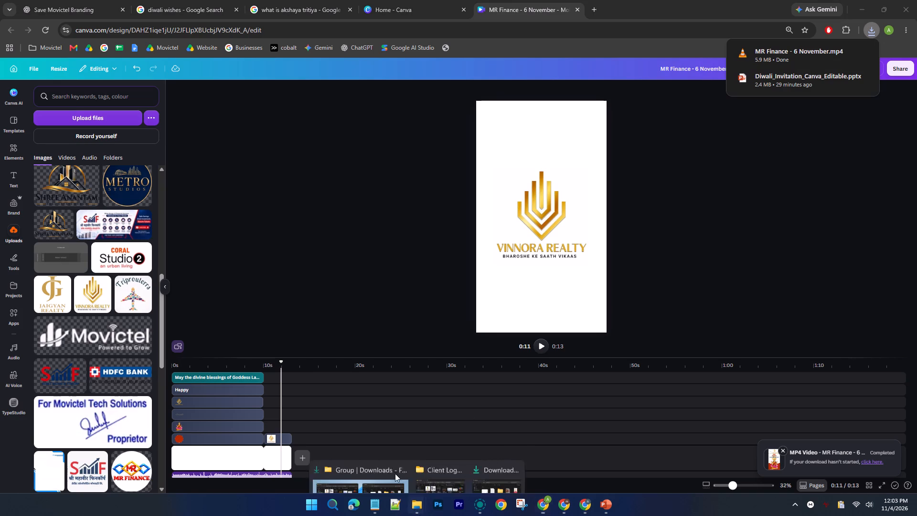
pyautogui.click(505, 448)
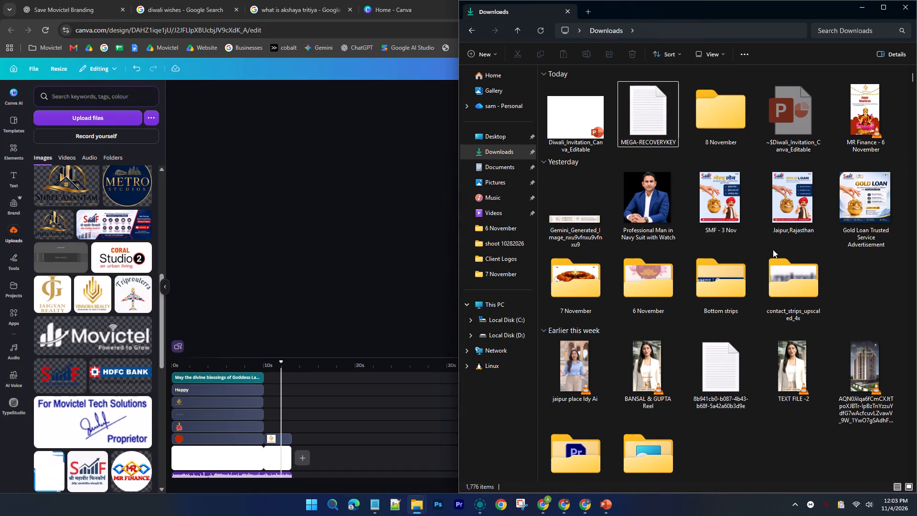
pyautogui.rightClick(865, 145)
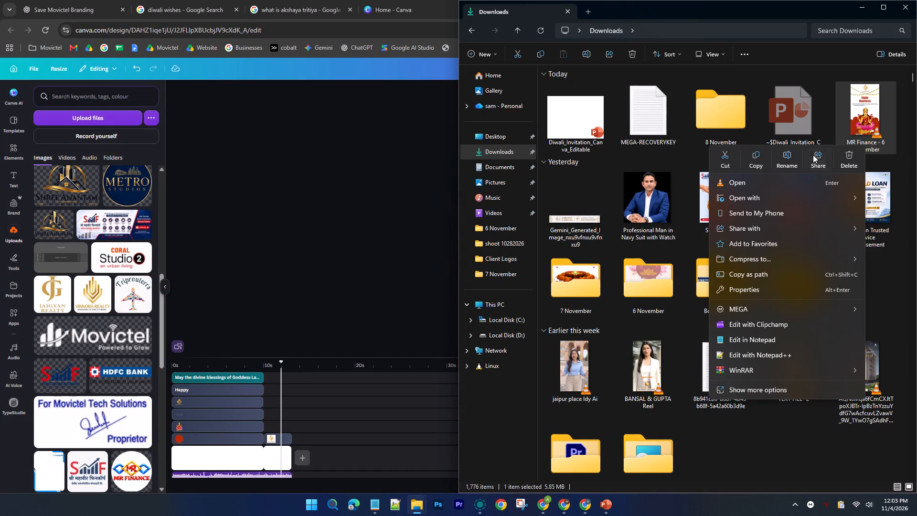
pyautogui.click(787, 162)
pyautogui.press('Left')
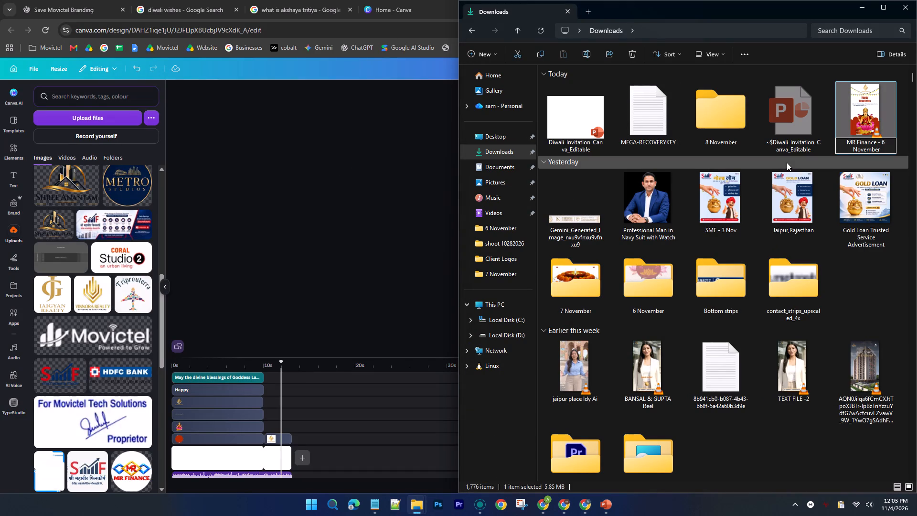
pyautogui.hotkey('shift', 'Right')
pyautogui.hotkey('shift', 'Right')
pyautogui.hotkey('shift', 'Right')
pyautogui.hotkey('shift', 'Right')
pyautogui.hotkey('shift', 'Right')
pyautogui.hotkey('shift', 'Right')
pyautogui.hotkey('shift', 'Right')
pyautogui.hotkey('shift', 'Right')
pyautogui.hotkey('shift', 'Right')
pyautogui.hotkey('shift', 'Right')
pyautogui.write('Vinnopra')
pyautogui.press('BackSpace')
pyautogui.press('BackSpace')
pyautogui.press('BackSpace')
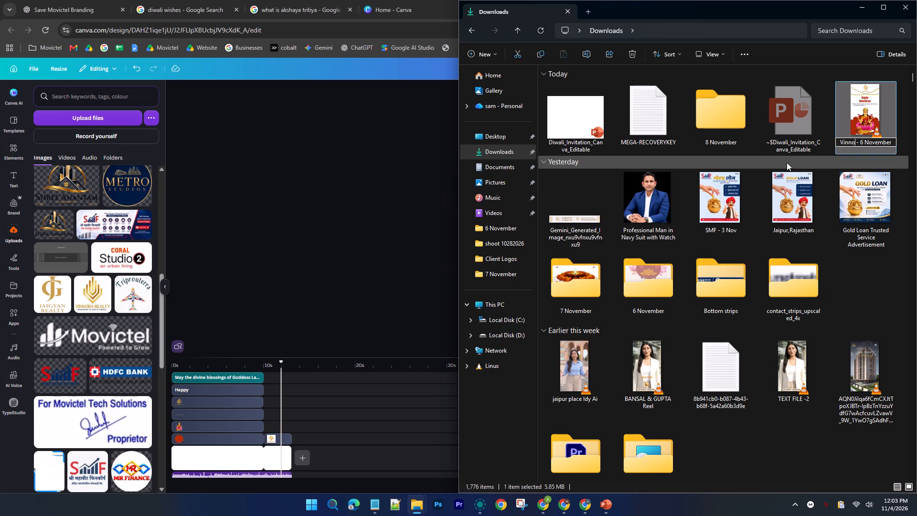
pyautogui.write('ra')
pyautogui.press('Return')
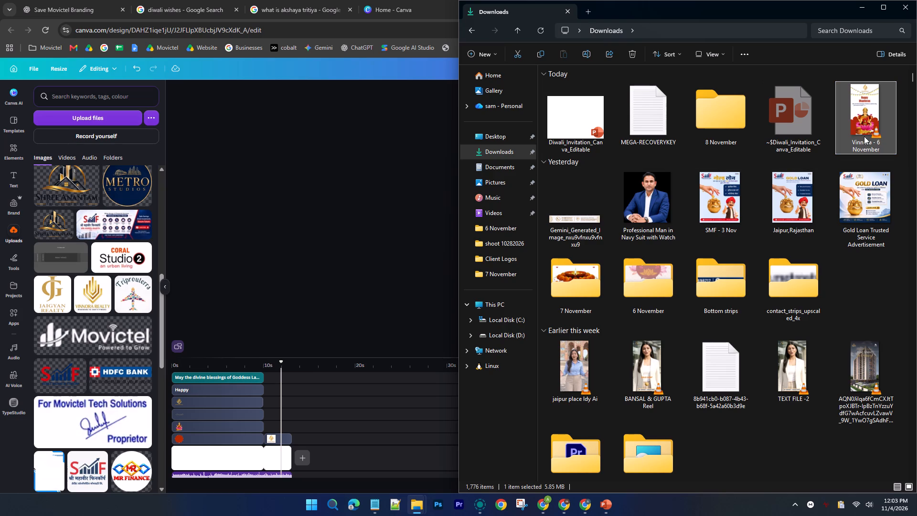
# Send the Vinnora - 6 November video to the nearby device Sunil PC through LocalSend and close the finished transfer.
pyautogui.moveTo(865, 127); pyautogui.dragTo(498, 380)
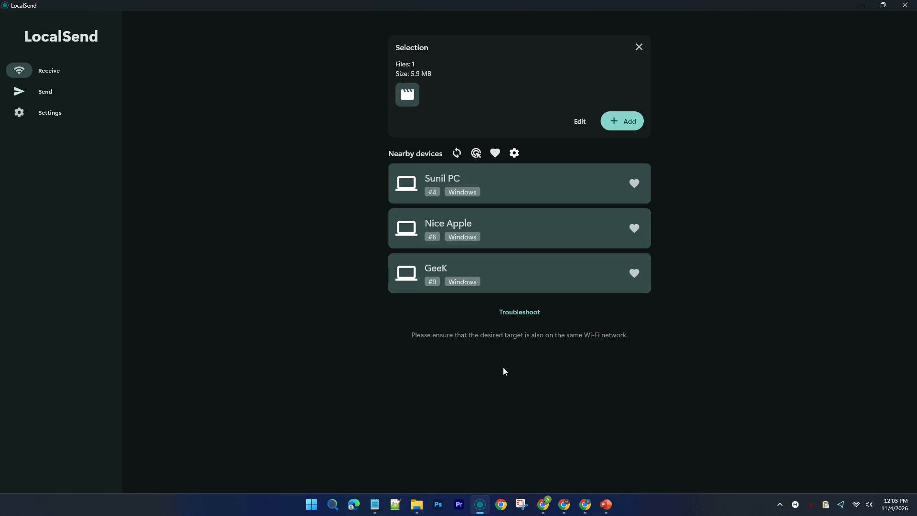
pyautogui.click(513, 183)
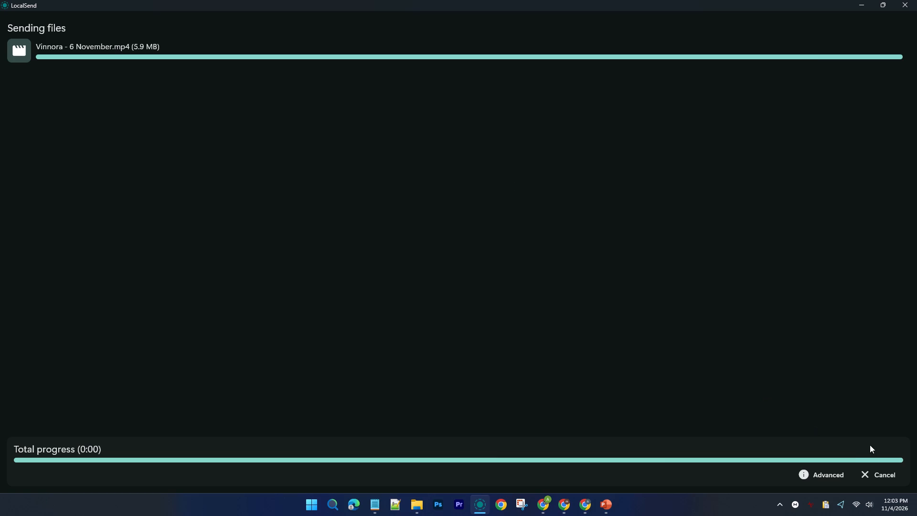
pyautogui.click(870, 463)
pyautogui.click(873, 471)
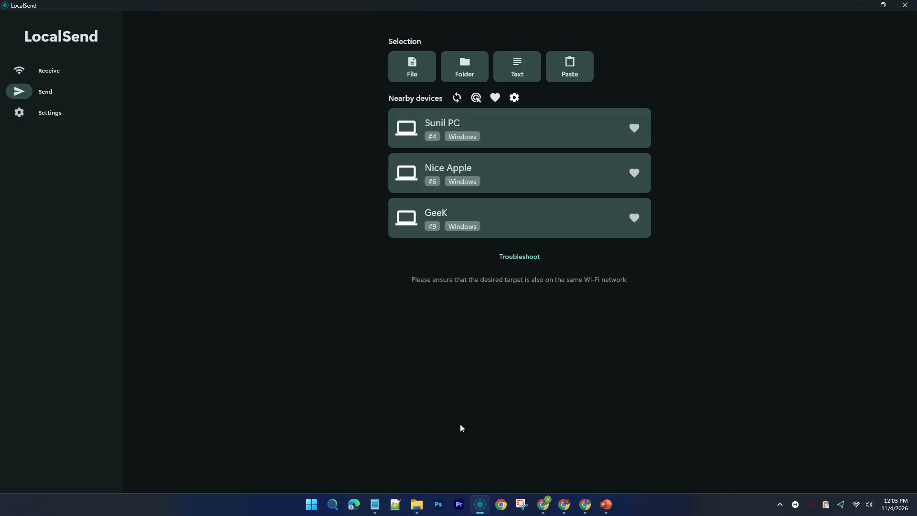
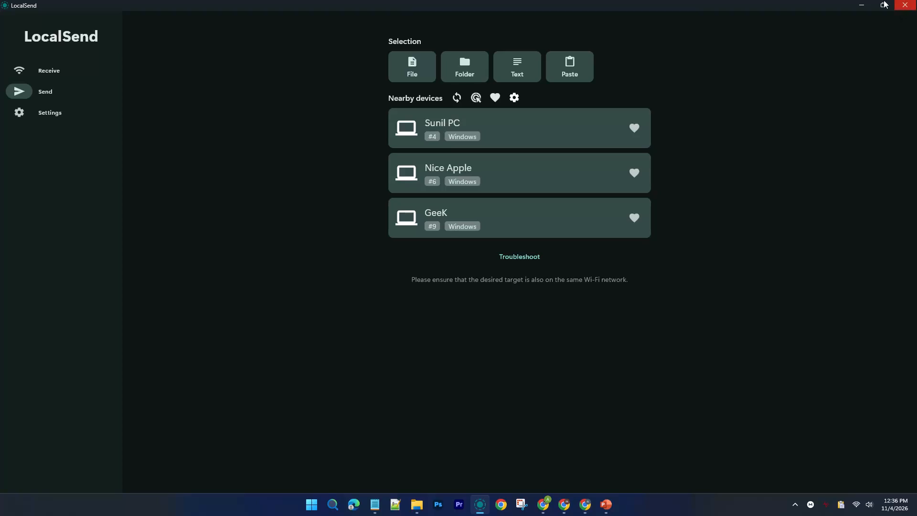
# Put LocalSend away and switch to the Diwali_Invitation_Canva_Editable presentation in PowerPoint to view its Happy Diwali slide.
pyautogui.click(864, 0)
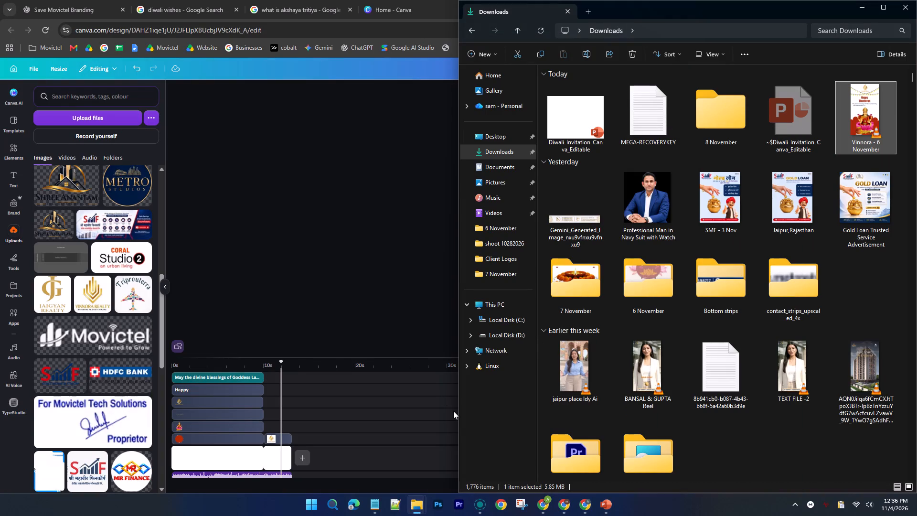
pyautogui.click(546, 504)
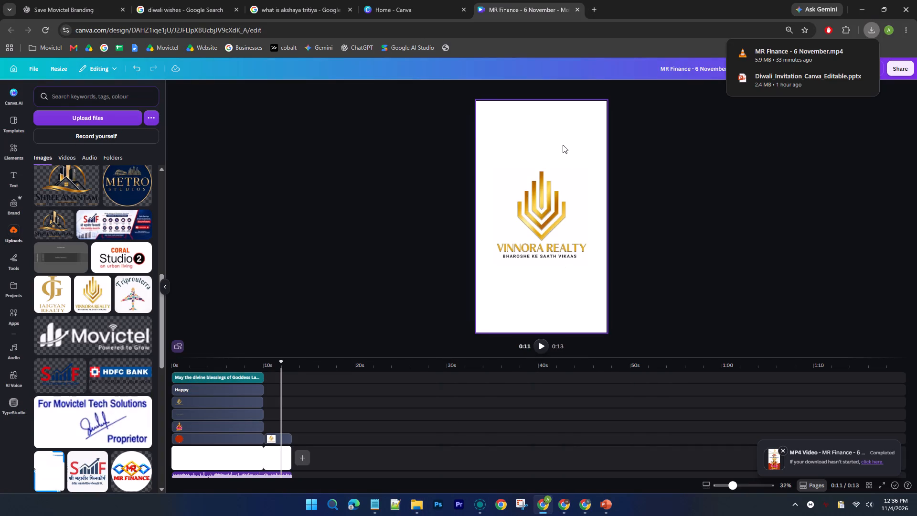
pyautogui.click(422, 0)
pyautogui.click(530, 0)
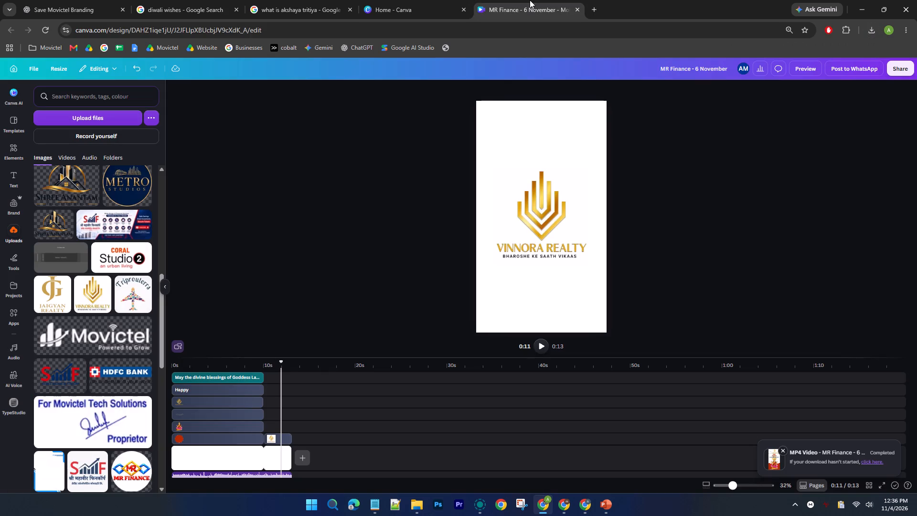
pyautogui.click(608, 500)
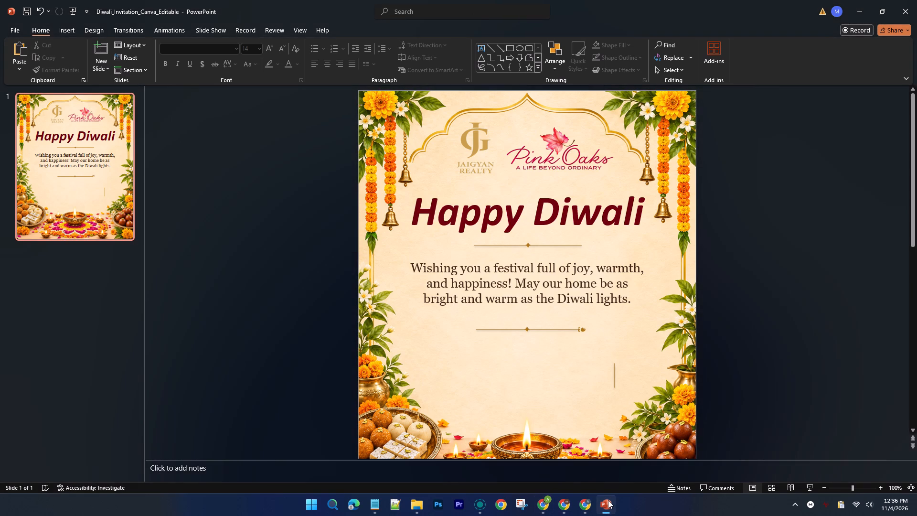
pyautogui.scroll(-2, 630, 219)
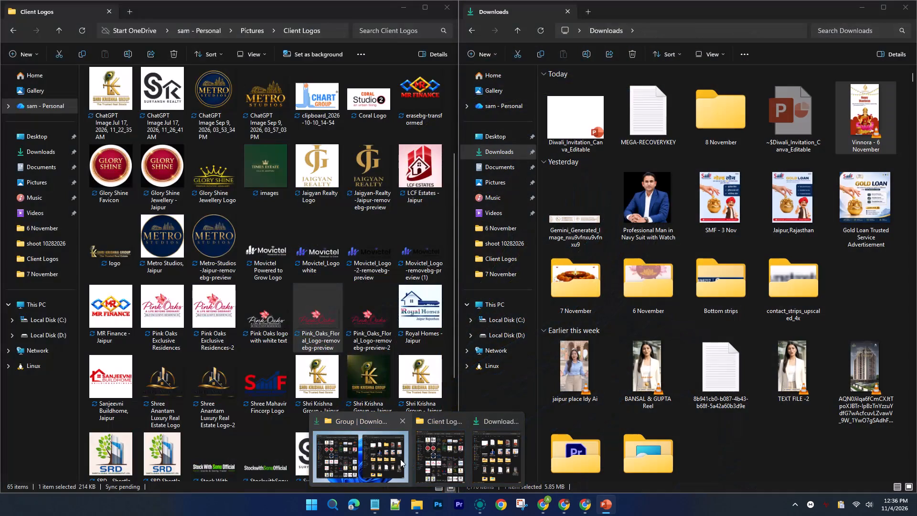
# In File Explorer, look through the Choti Diwali posts in Downloads' 7 November folder and open the Pink Oaks - 7 Nov image in Photos.
pyautogui.click(485, 461)
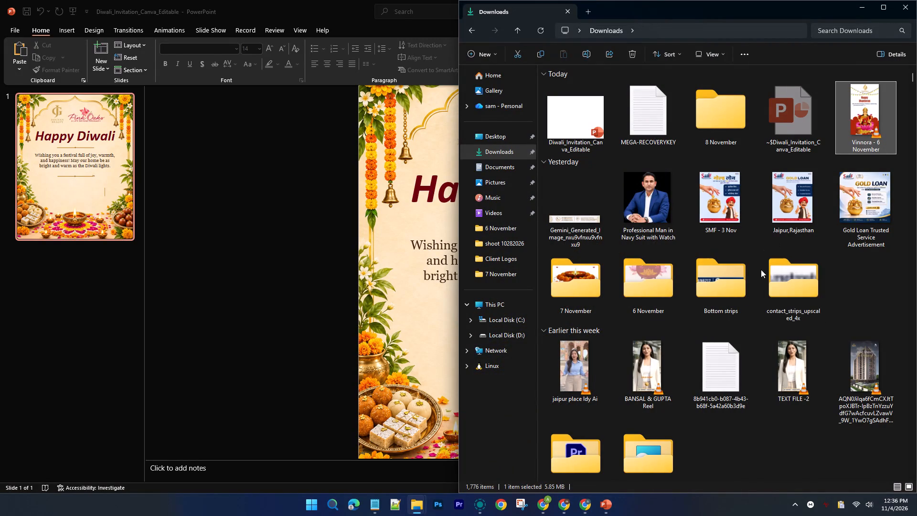
pyautogui.doubleClick(584, 280)
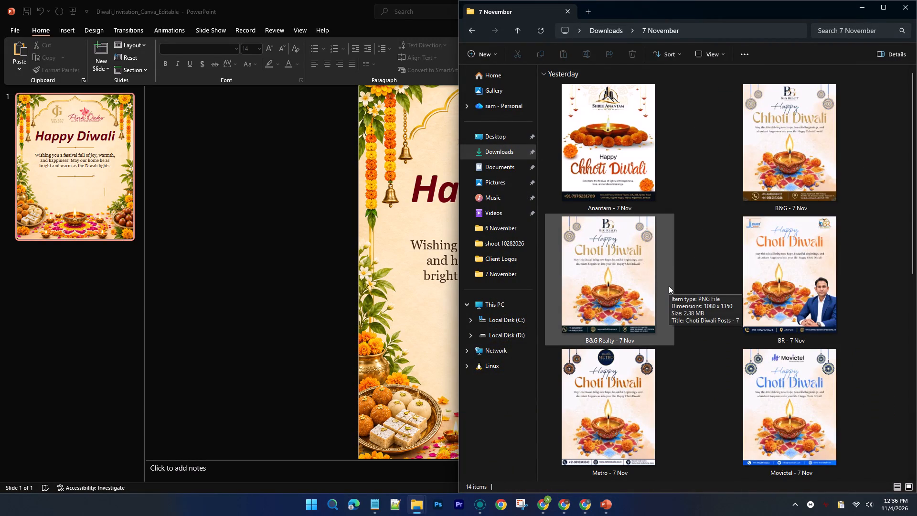
pyautogui.scroll(-5, 669, 286)
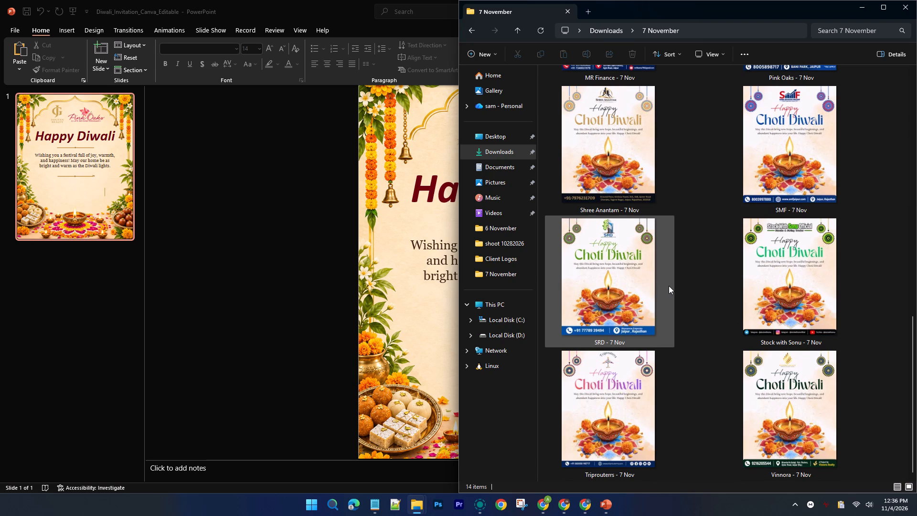
pyautogui.scroll(4, 669, 286)
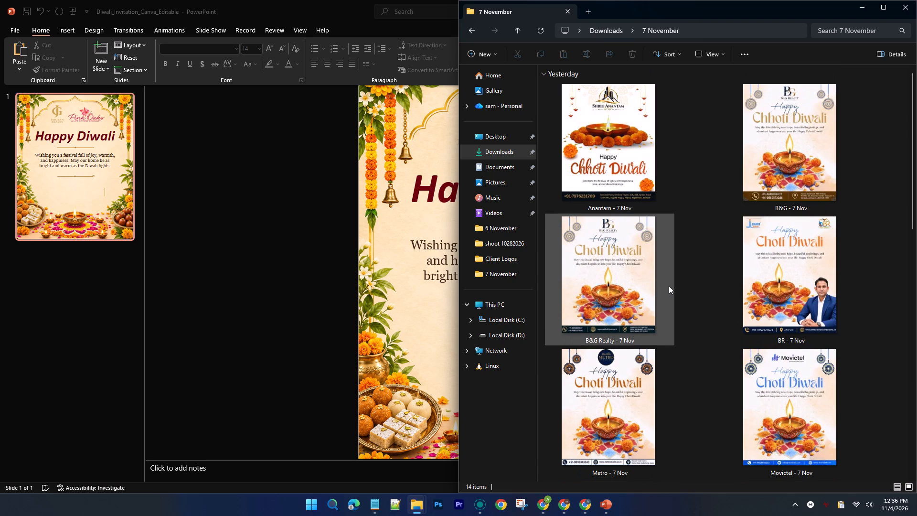
pyautogui.scroll(-1, 669, 286)
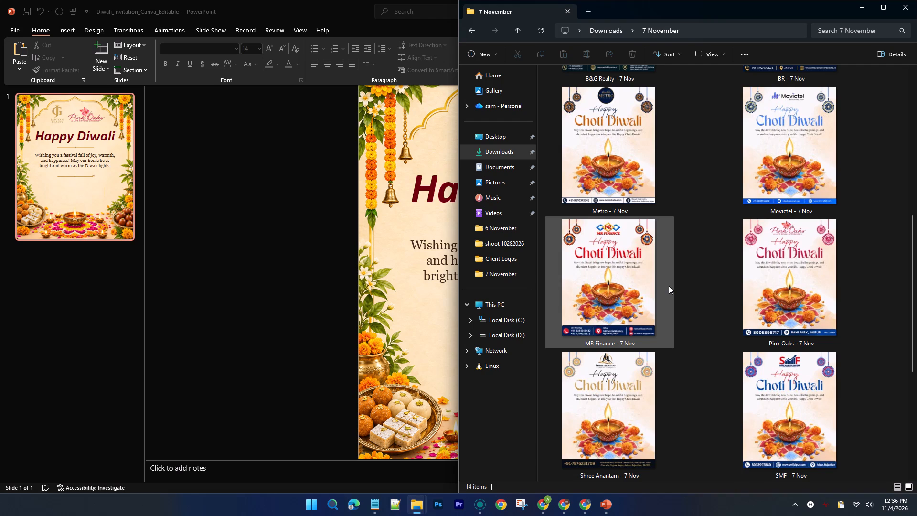
pyautogui.doubleClick(779, 277)
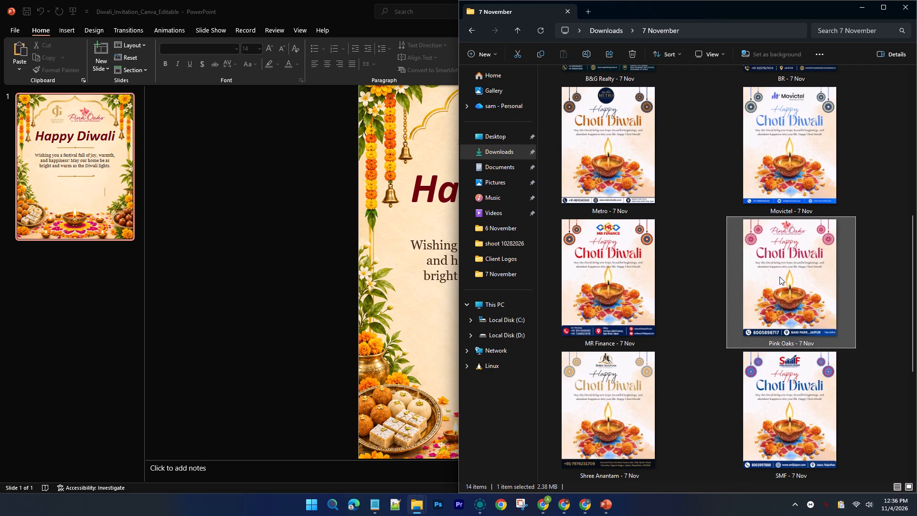
pyautogui.click(757, 118)
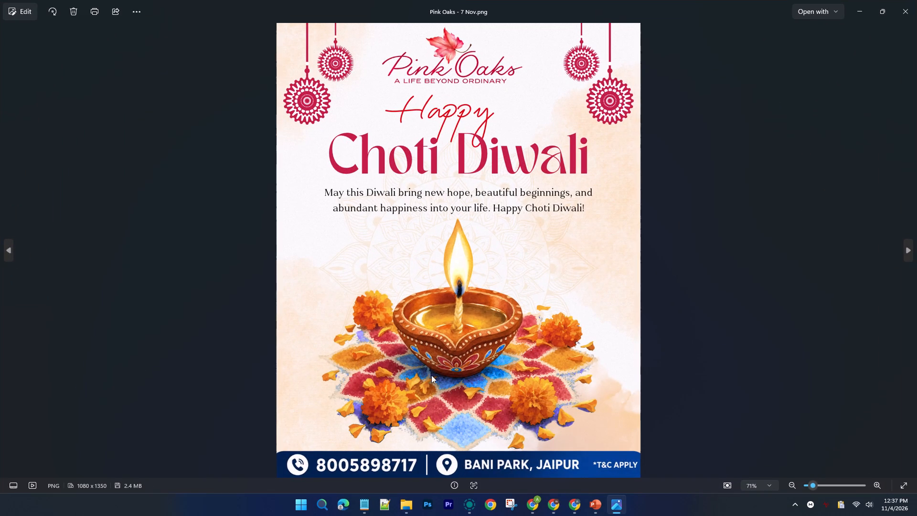
# In Notepad's DHAN note, add the Pink Oaks contact number and the location "Bani Park, Jaipur" on separate lines at the end.
pyautogui.click(369, 508)
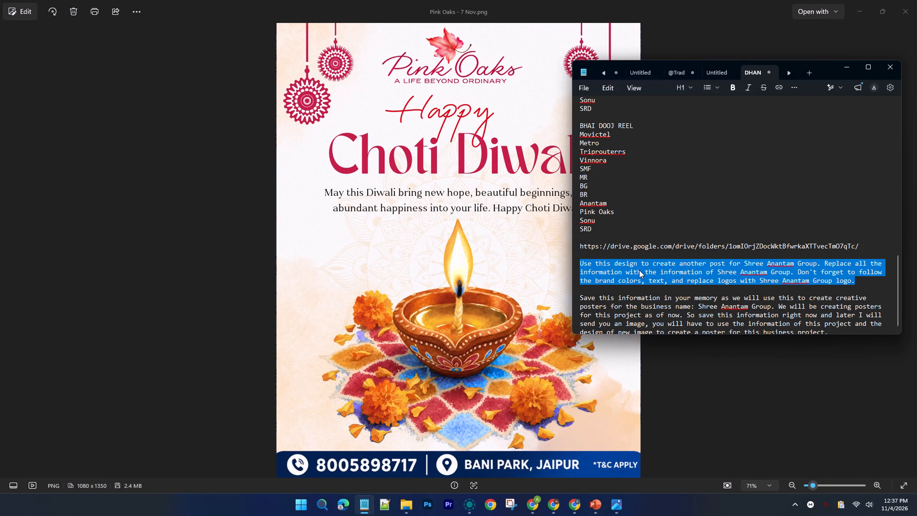
pyautogui.scroll(-5, 639, 270)
pyautogui.click(842, 330)
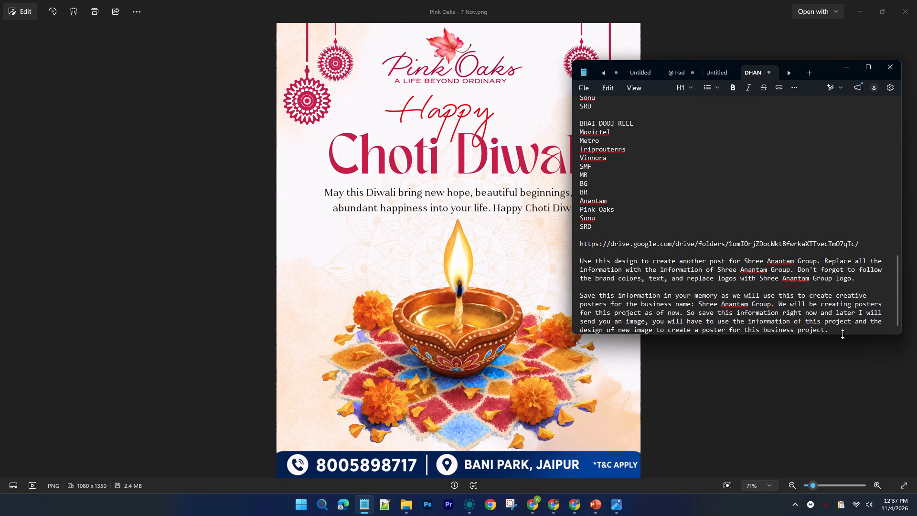
pyautogui.moveTo(842, 334); pyautogui.dragTo(844, 339)
pyautogui.press('Return')
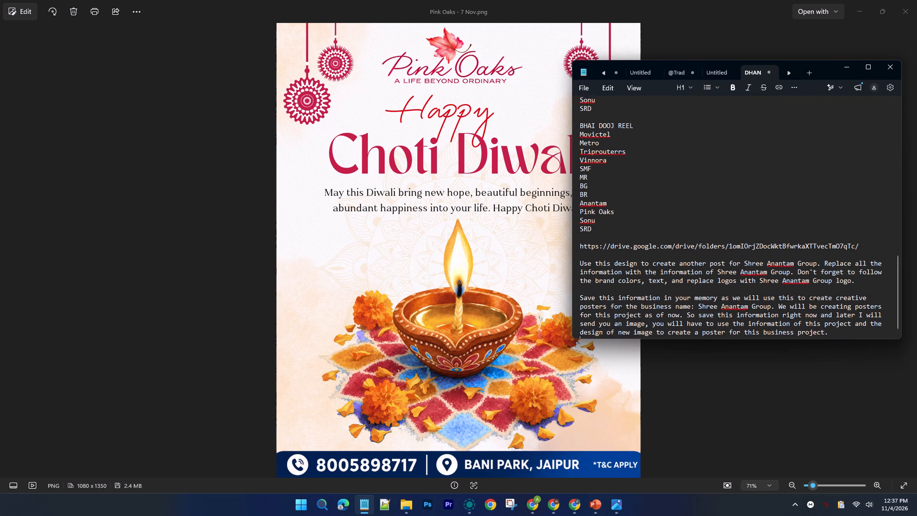
pyautogui.press('Return')
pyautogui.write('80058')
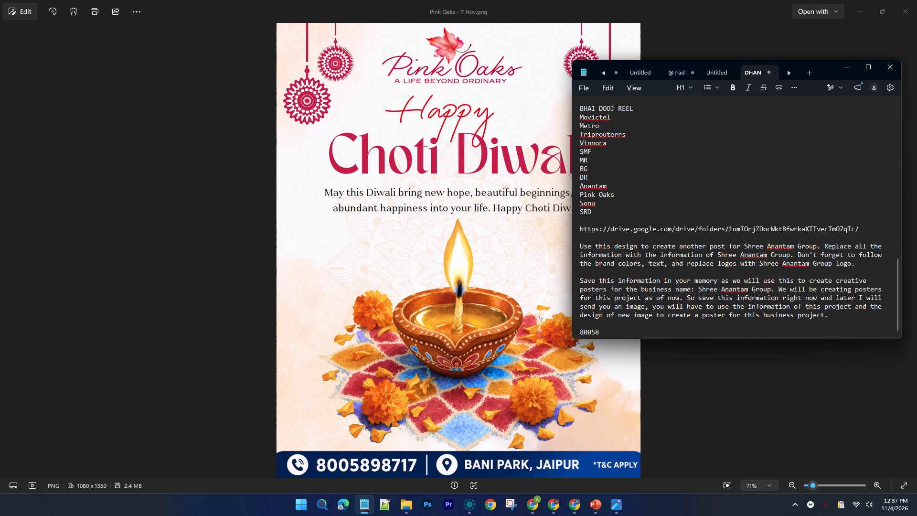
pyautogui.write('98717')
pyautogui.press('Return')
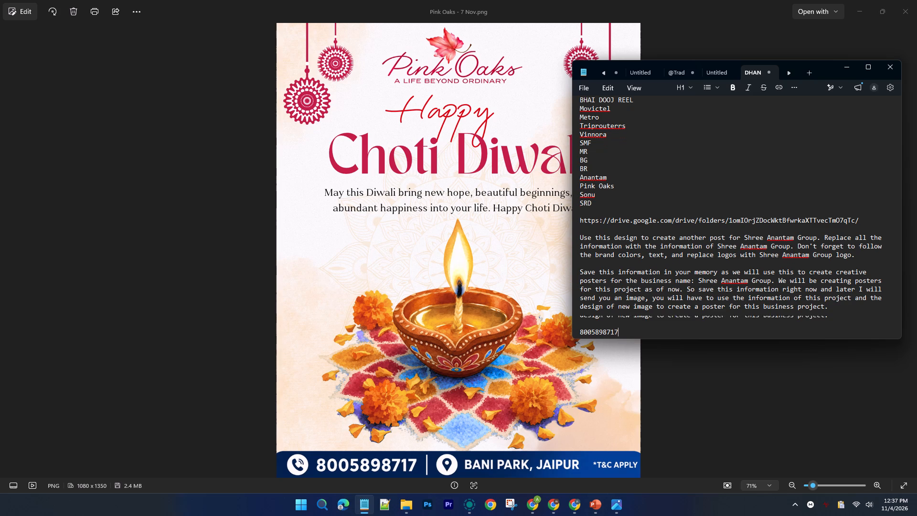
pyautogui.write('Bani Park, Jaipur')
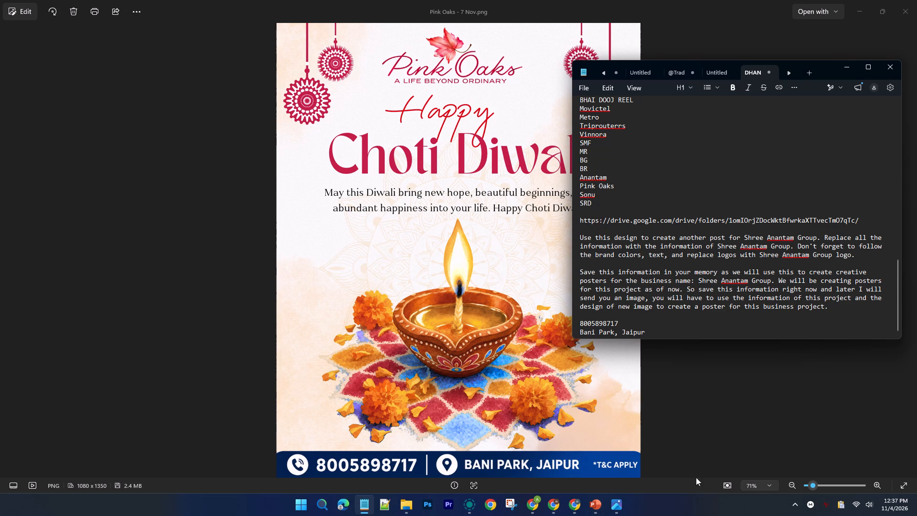
# Switch to the Chrome window with the Pinterest pins and open the bookmarked Jaigyan Instagram profile in a new tab.
pyautogui.click(551, 502)
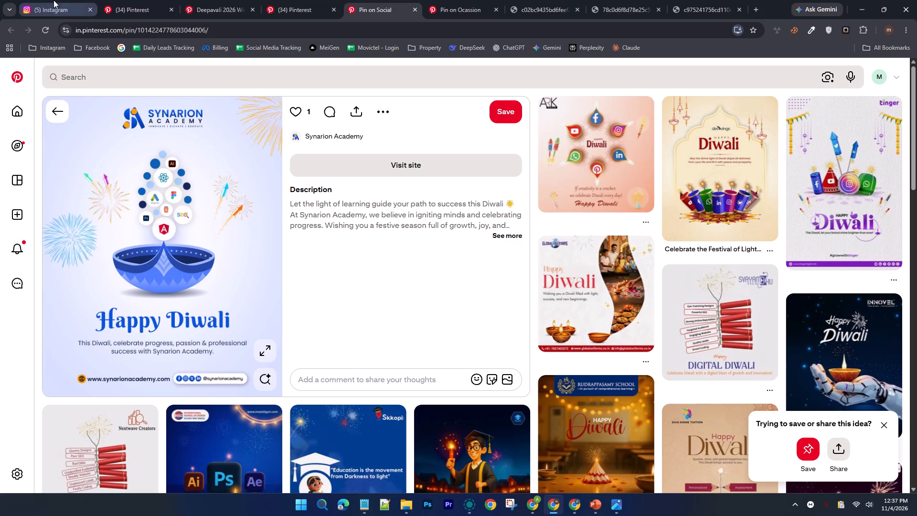
pyautogui.click(757, 6)
pyautogui.click(56, 46)
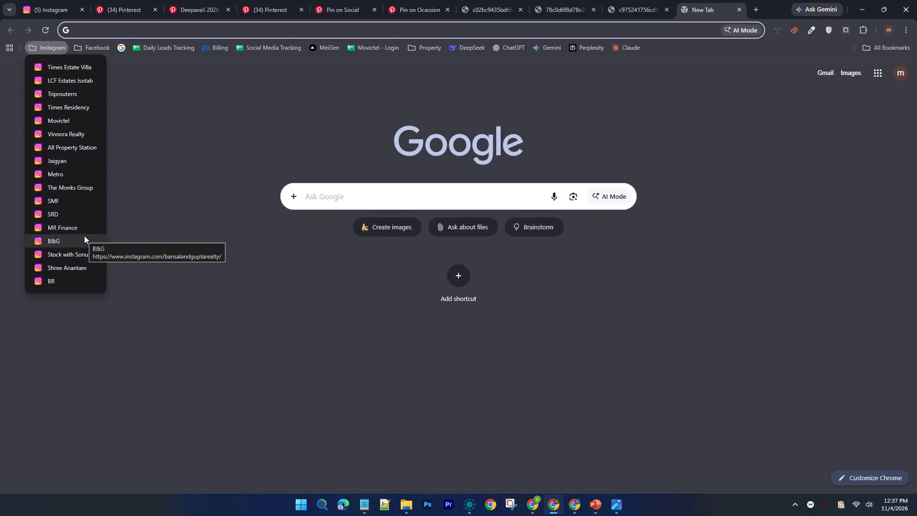
pyautogui.click(83, 159)
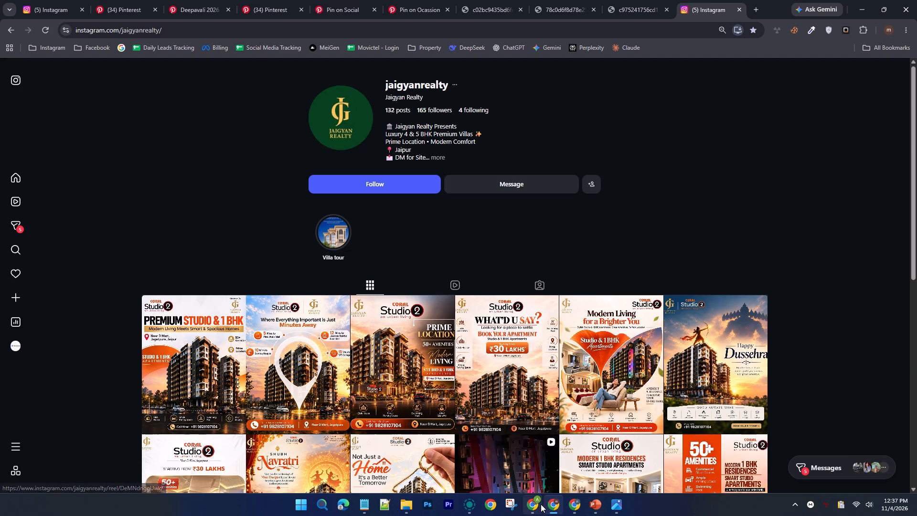
# Switch to the MR Finance - 6 November design in Canva and look through the uploaded images for the brand logos.
pyautogui.click(540, 506)
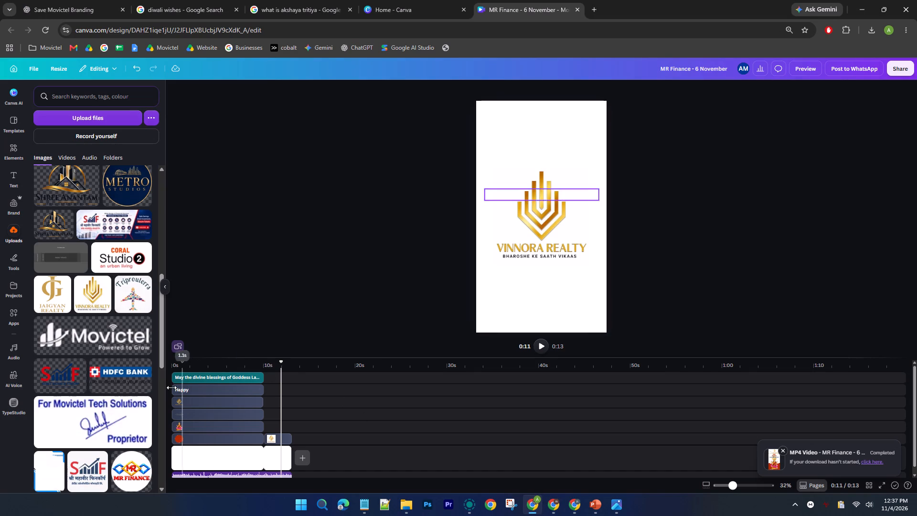
pyautogui.scroll(14, 123, 396)
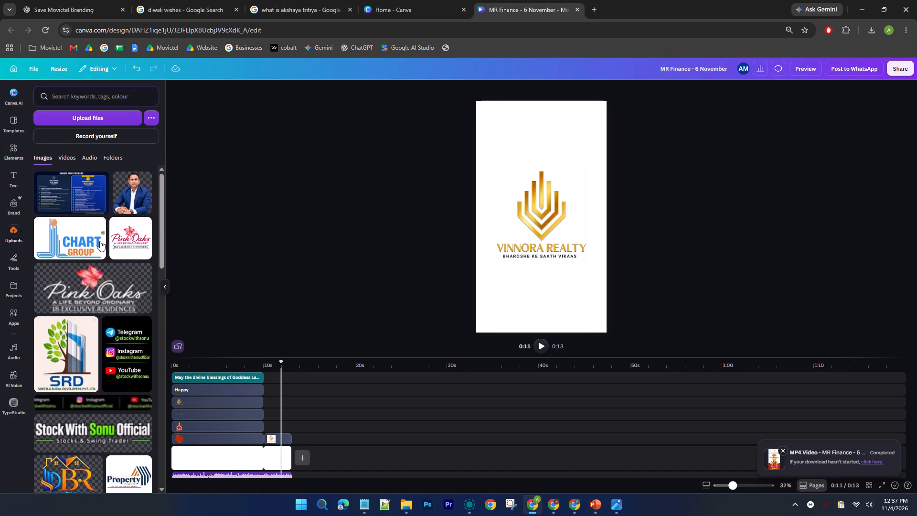
pyautogui.scroll(-9, 92, 217)
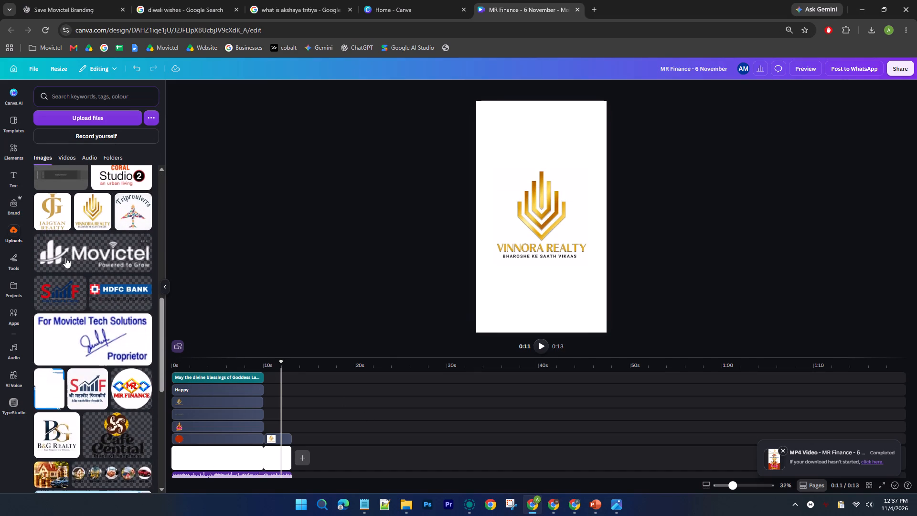
pyautogui.scroll(-3, 65, 258)
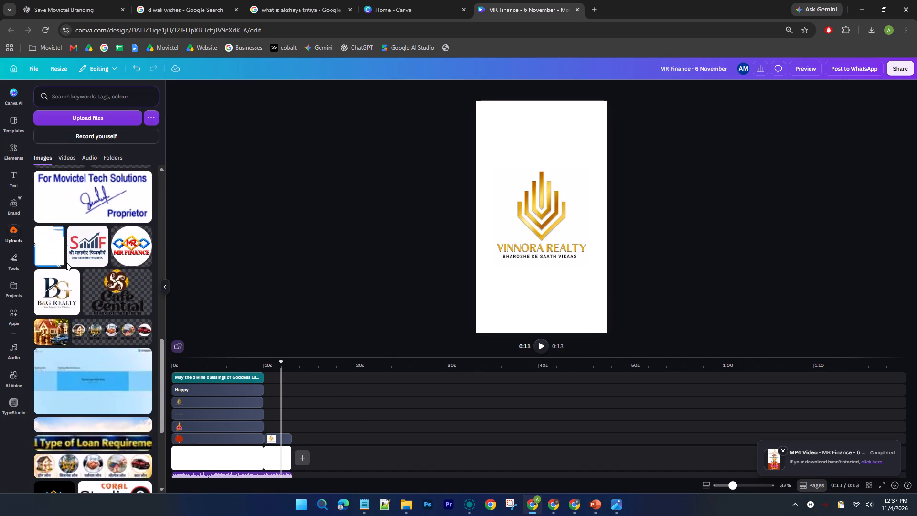
pyautogui.scroll(-1, 66, 262)
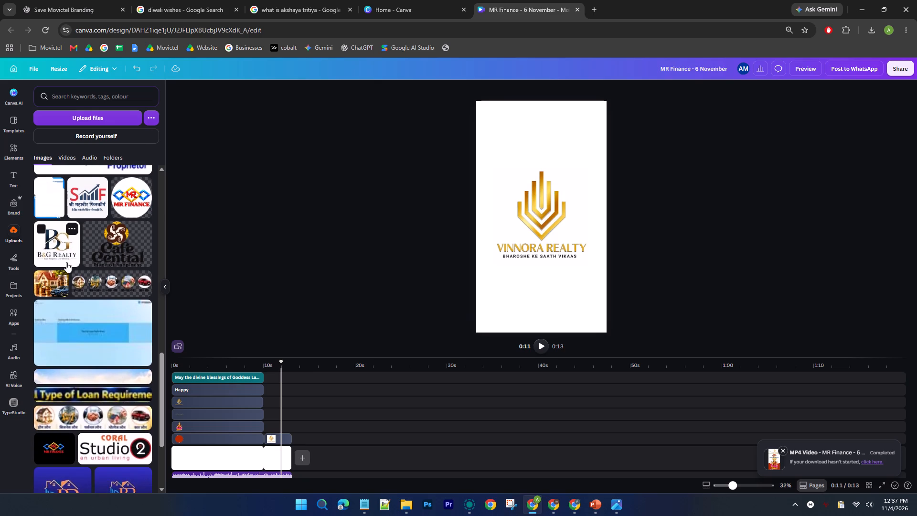
pyautogui.scroll(-8, 66, 262)
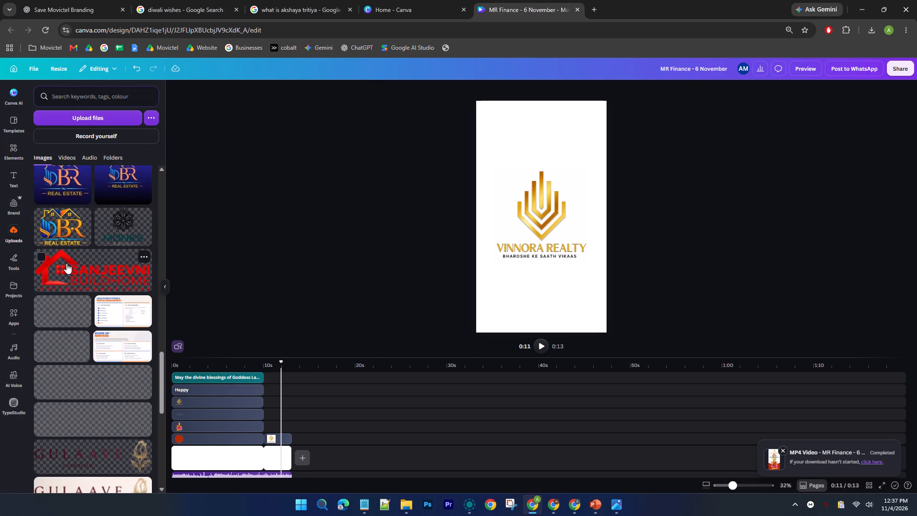
pyautogui.scroll(20, 74, 269)
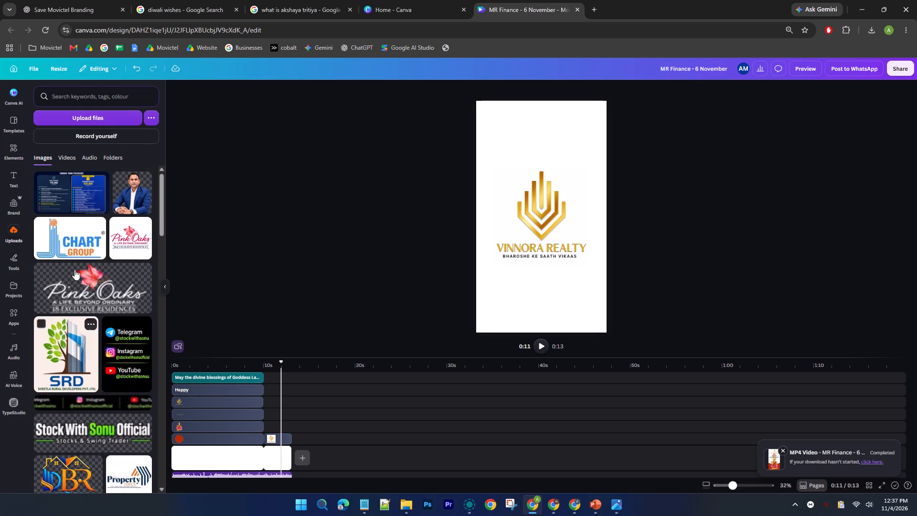
pyautogui.scroll(2, 75, 269)
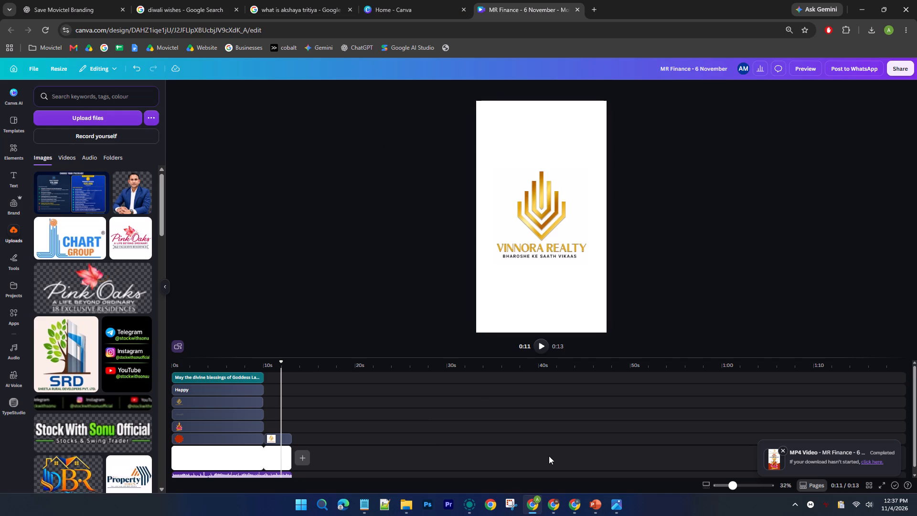
# Back on Instagram, open the pinkoaksbanipark profile from the recent searches and view its newest post.
pyautogui.click(559, 510)
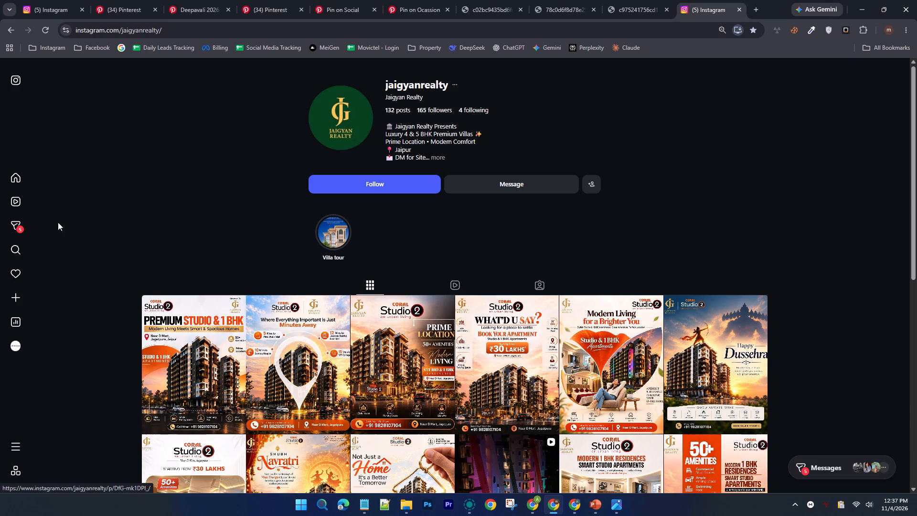
pyautogui.click(26, 252)
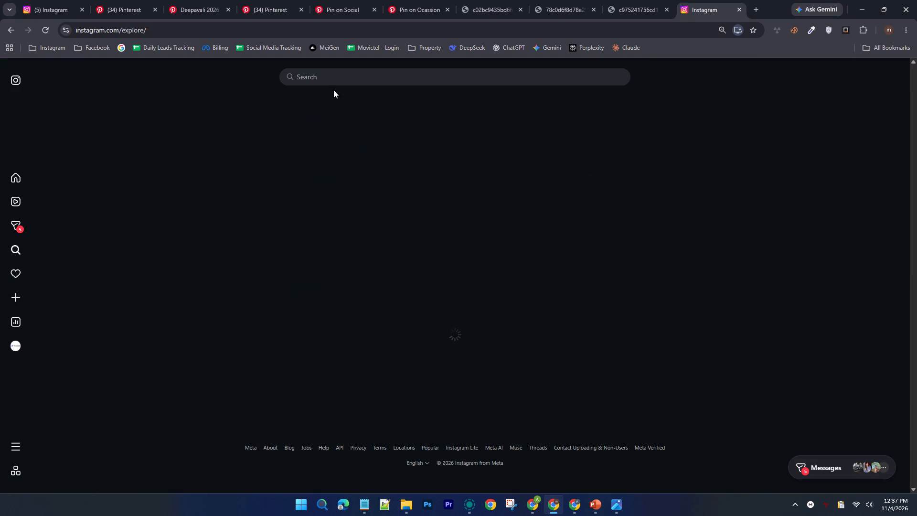
pyautogui.click(351, 81)
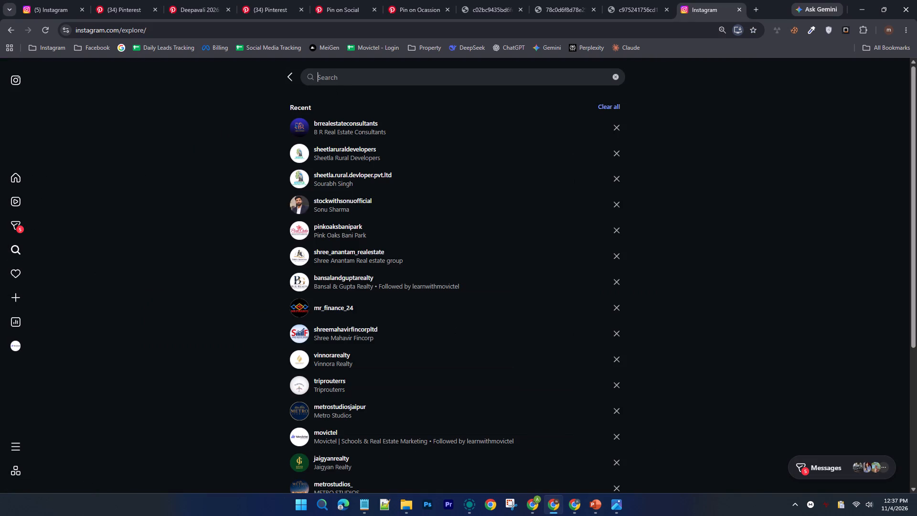
pyautogui.click(346, 231)
pyautogui.click(173, 259)
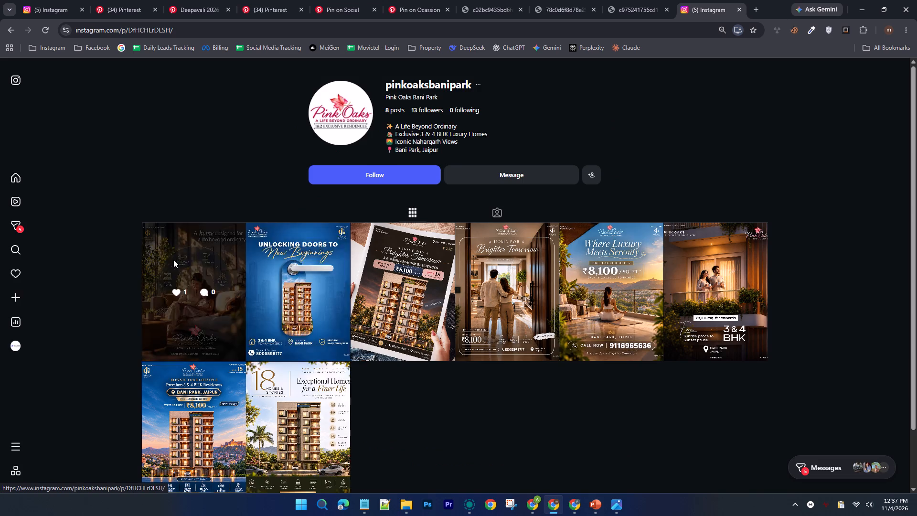
# Switch back to the DHAN note in Notepad.
pyautogui.click(368, 504)
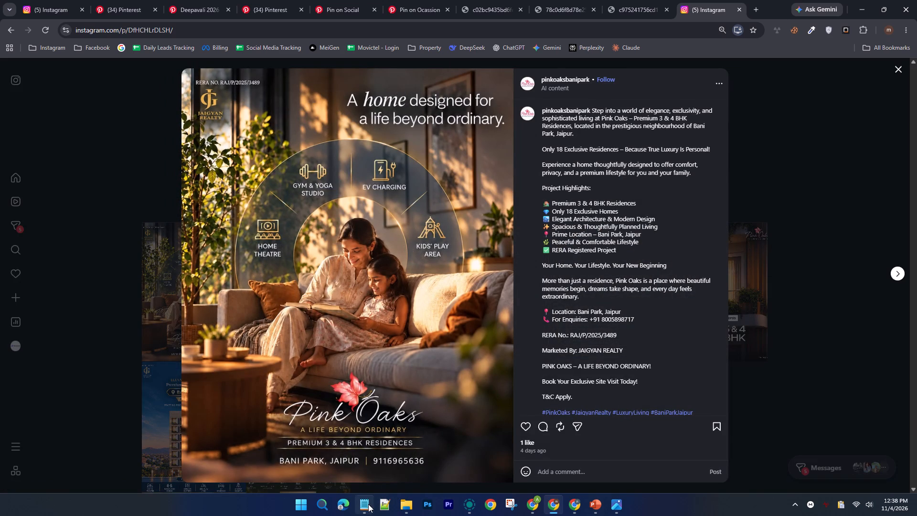
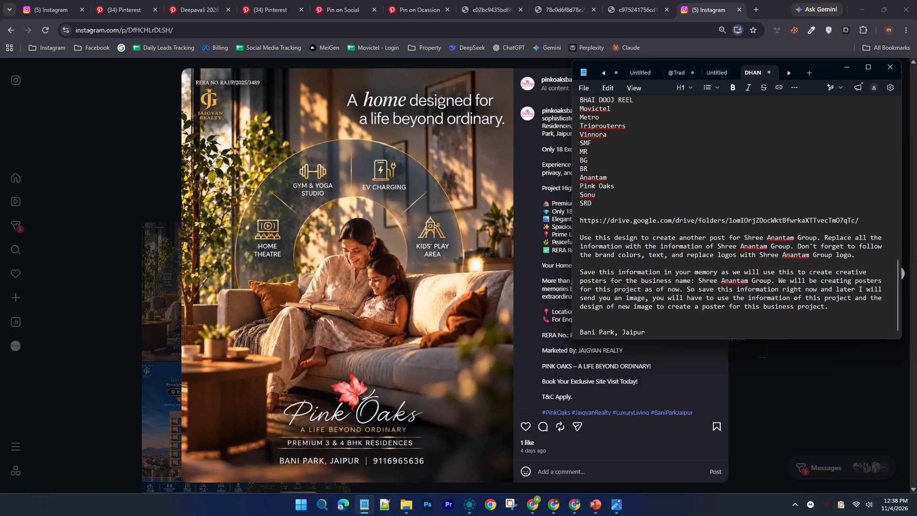
# Paste the copied Pink Oaks detail into the DHAN note, copy it from there, and switch to the Happy Diwali slide in PowerPoint.
pyautogui.hotkey('ctrl', 'v')
pyautogui.moveTo(623, 322); pyautogui.dragTo(578, 320)
pyautogui.hotkey('ctrl', 'c')
pyautogui.click(593, 499)
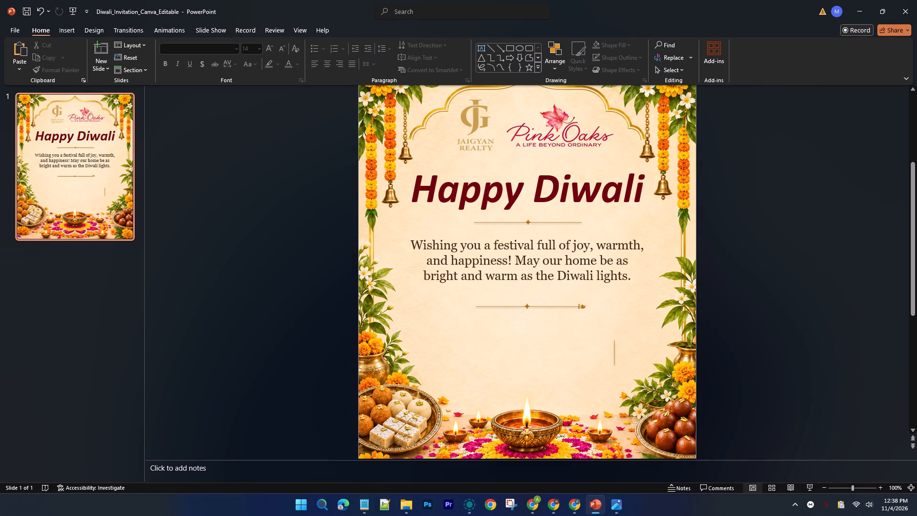
# Duplicate the Diwali wishes message text box on the Happy Diwali slide.
pyautogui.click(481, 259)
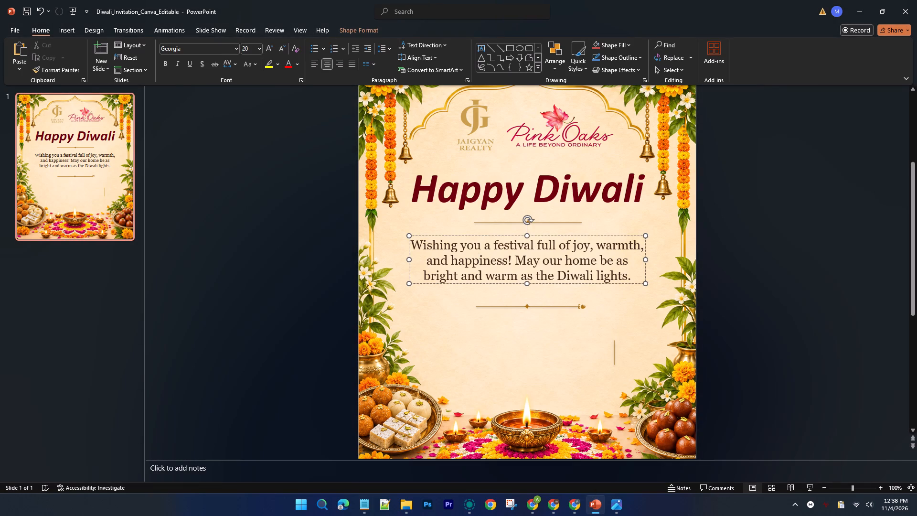
pyautogui.click(573, 233)
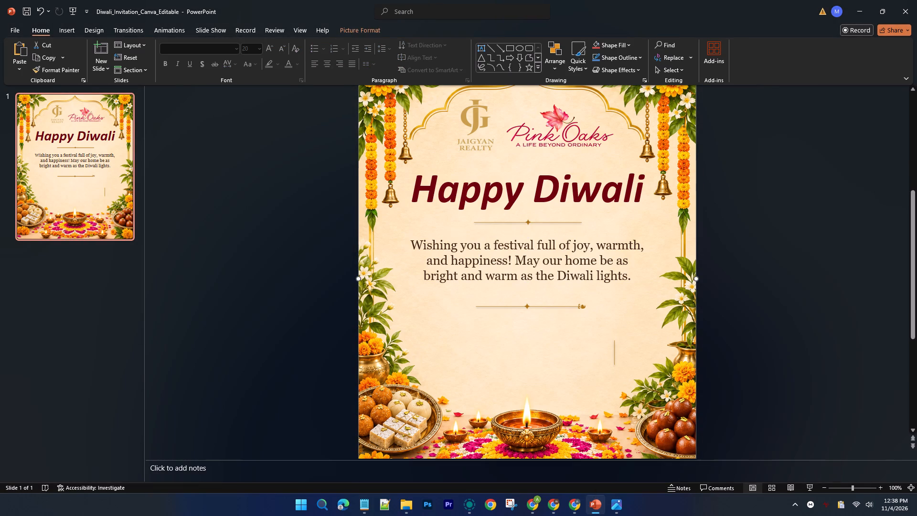
pyautogui.click(571, 241)
pyautogui.rightClick(577, 236)
pyautogui.click(587, 239)
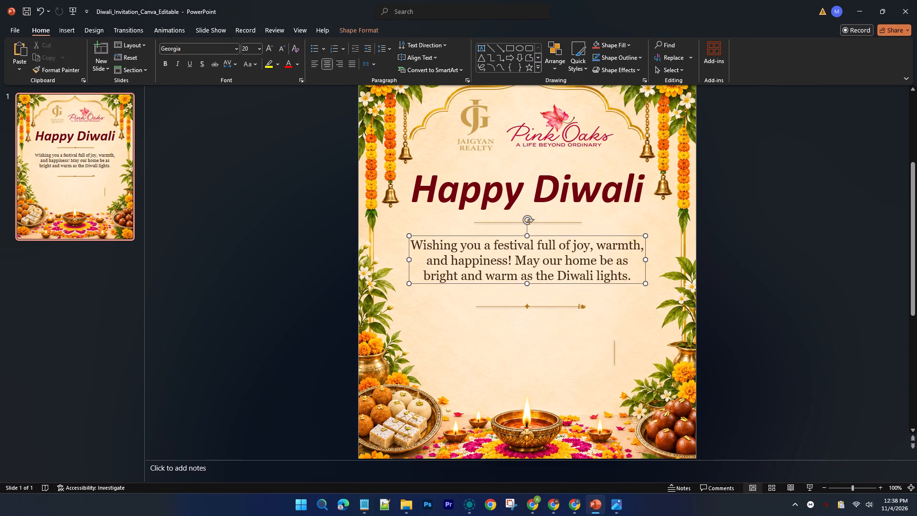
pyautogui.hotkey('ctrl', 'v')
# Copy the contact phone number from the Notepad notes and return to the slide with the duplicate's text selected.
pyautogui.tripleClick(556, 269)
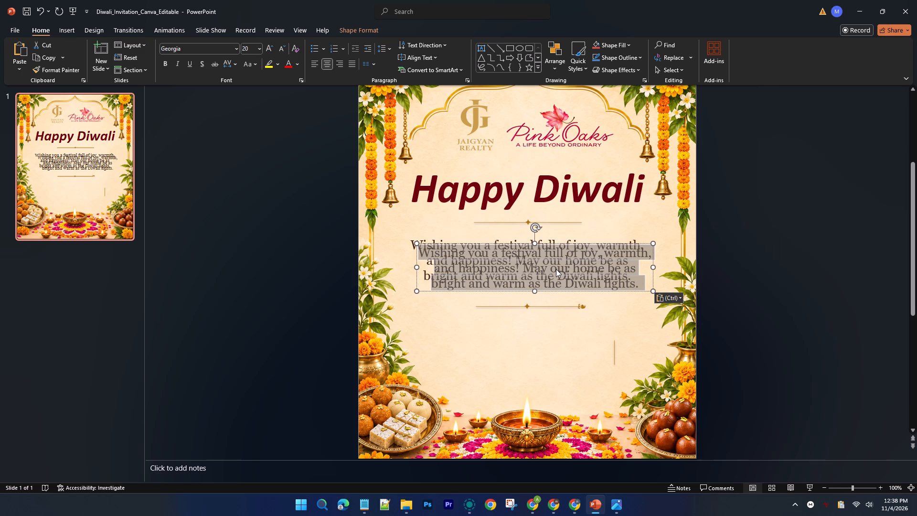
pyautogui.click(371, 500)
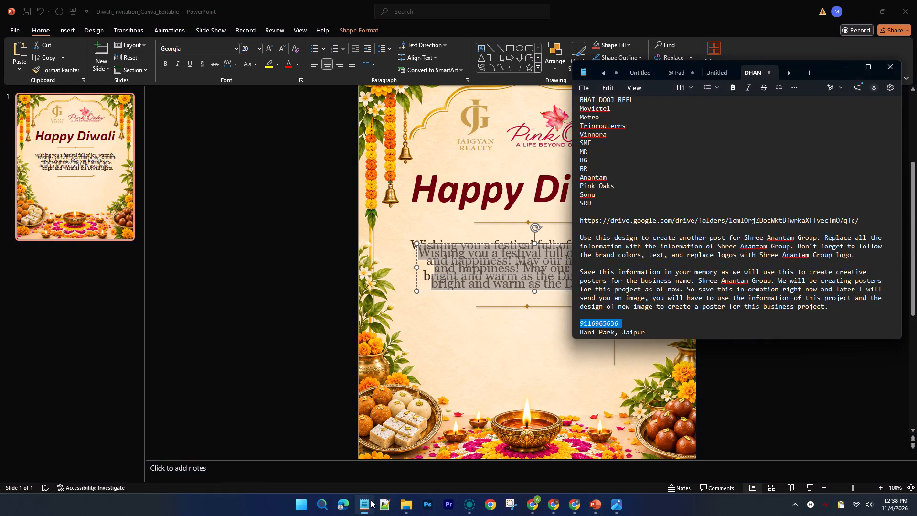
pyautogui.hotkey('ctrl', 'c')
pyautogui.click(371, 500)
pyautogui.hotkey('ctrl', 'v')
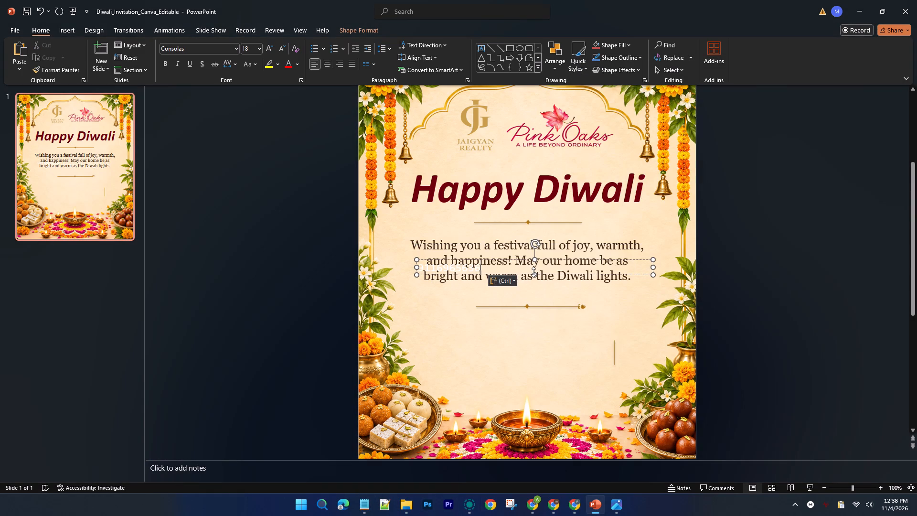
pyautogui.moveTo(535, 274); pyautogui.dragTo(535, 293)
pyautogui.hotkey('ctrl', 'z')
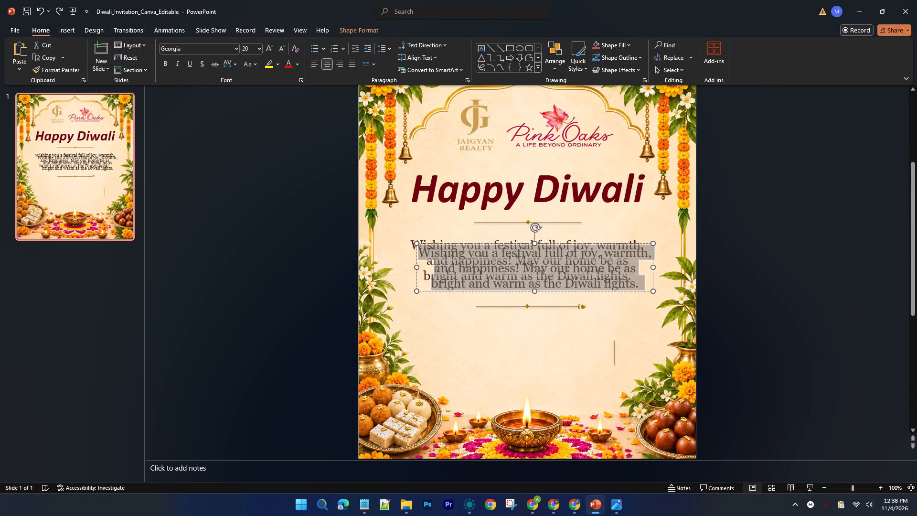
# Move the duplicated message box below the lower divider and replace its text with the copied phone number, keeping the box's formatting.
pyautogui.moveTo(602, 290); pyautogui.dragTo(600, 358)
pyautogui.tripleClick(563, 340)
pyautogui.rightClick(563, 340)
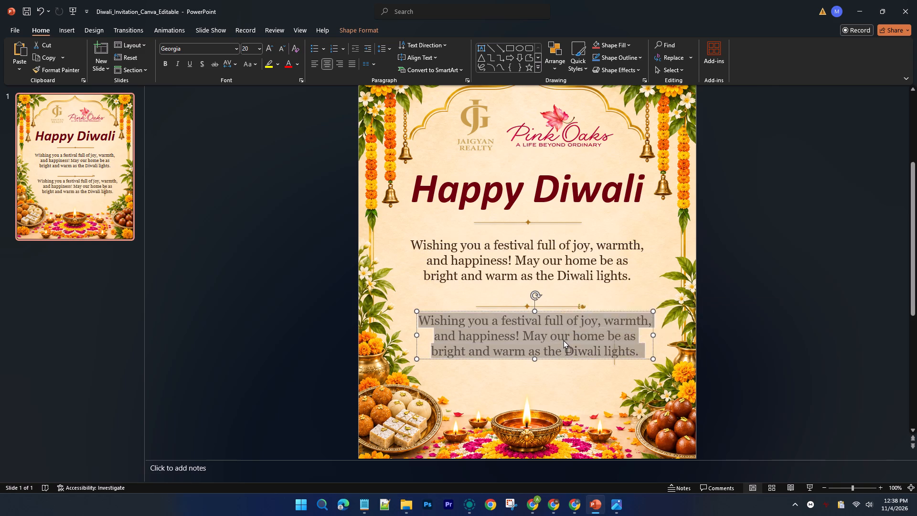
pyautogui.click(610, 133)
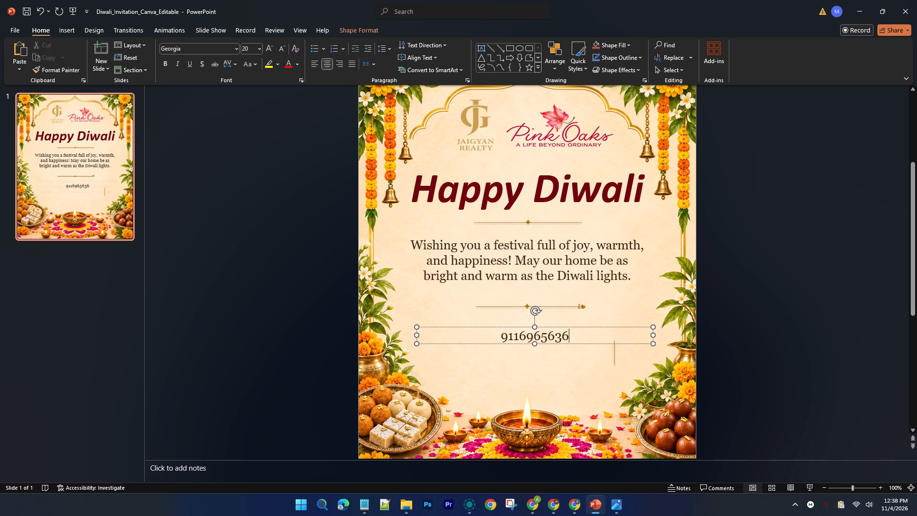
# Make the contact phone number bold.
pyautogui.click(502, 337)
pyautogui.hotkey('ctrl', 'a')
pyautogui.hotkey('ctrl', 'b')
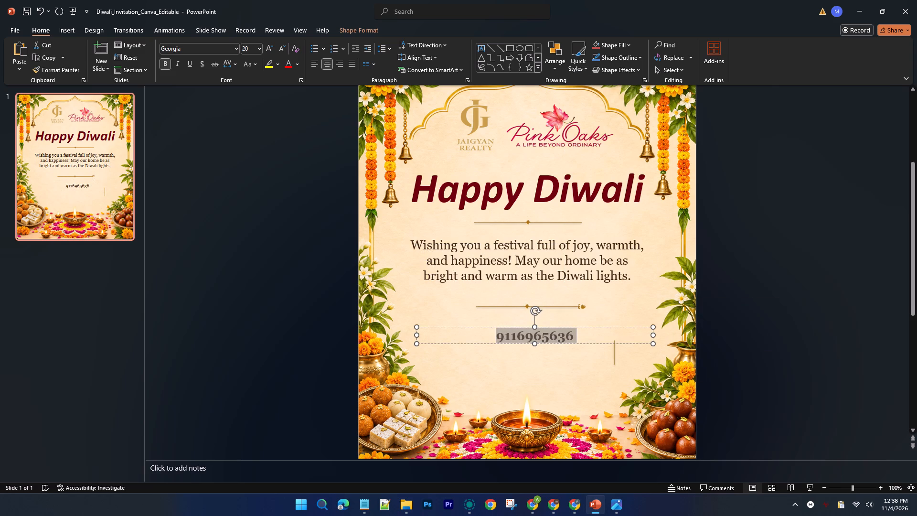
pyautogui.click(502, 354)
pyautogui.click(541, 336)
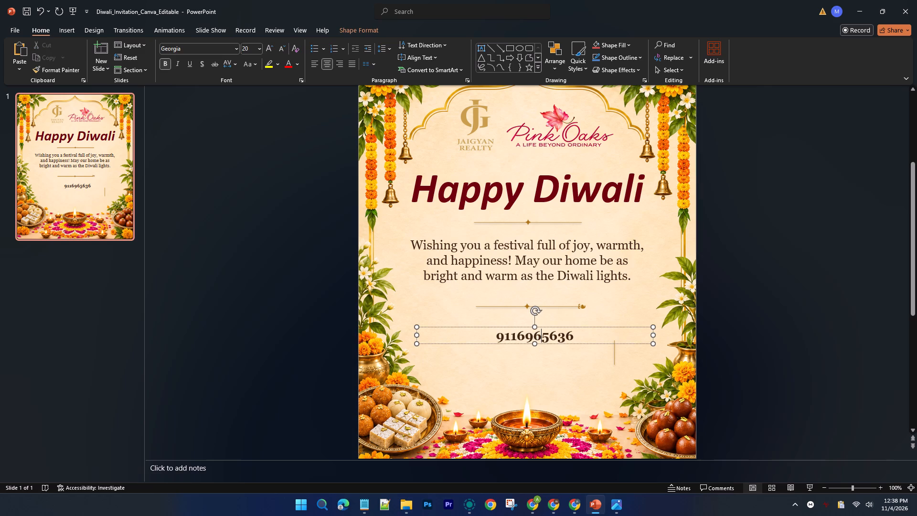
# Narrow the phone number's text box to fit the number and place it left of centre below the lower divider.
pyautogui.moveTo(651, 333); pyautogui.dragTo(518, 341)
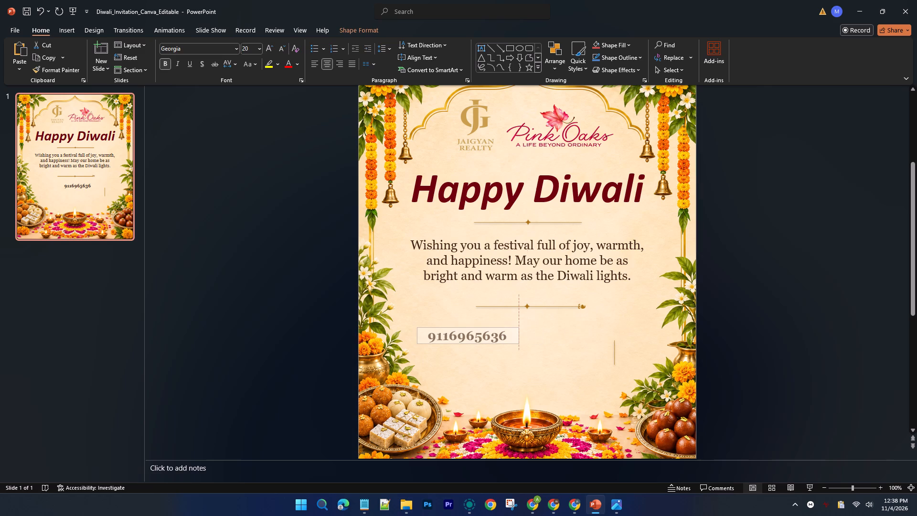
pyautogui.moveTo(518, 341); pyautogui.dragTo(515, 341)
pyautogui.moveTo(501, 343); pyautogui.dragTo(506, 353)
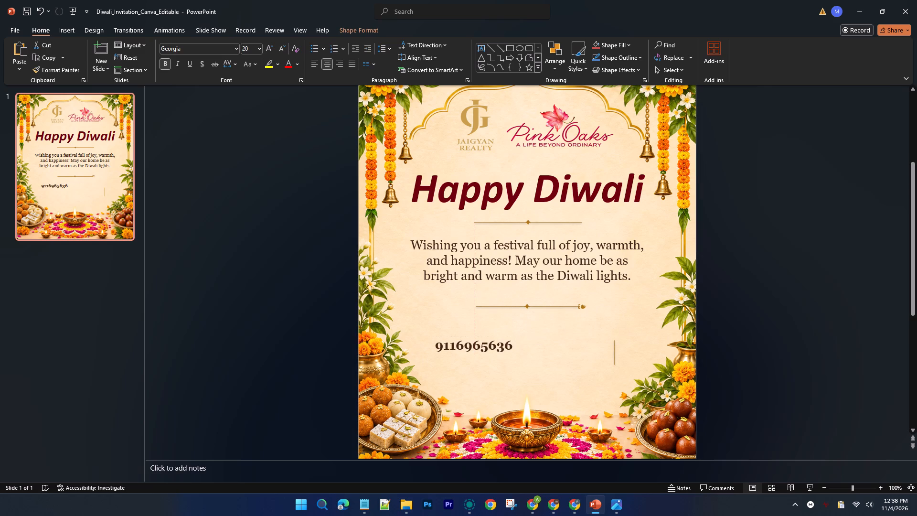
pyautogui.moveTo(506, 353); pyautogui.dragTo(507, 341)
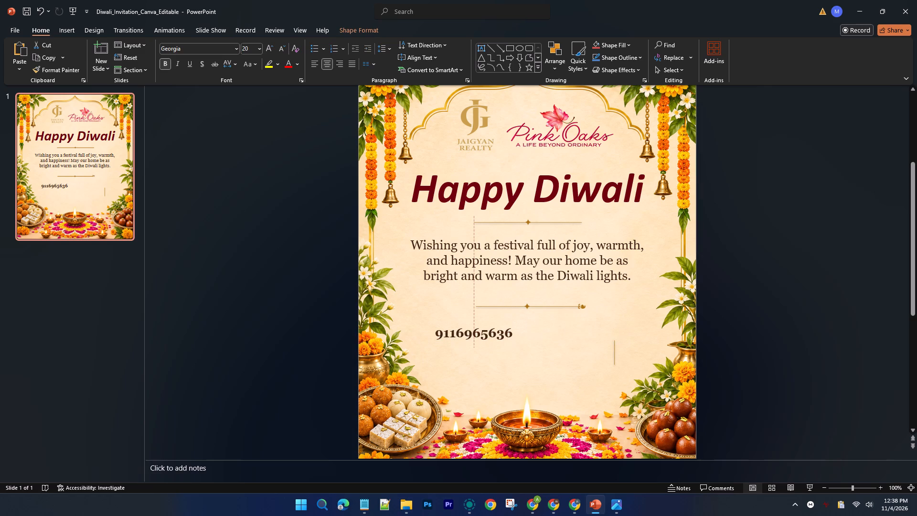
pyautogui.moveTo(507, 341); pyautogui.dragTo(561, 349)
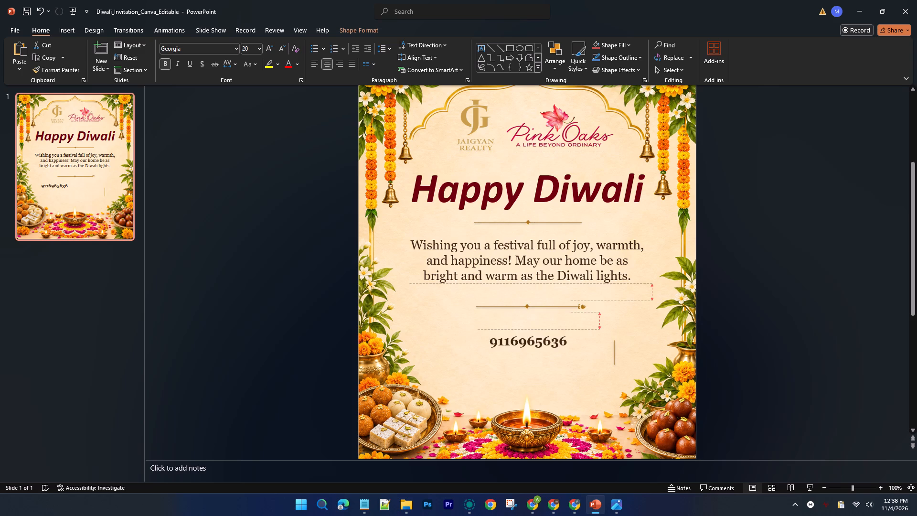
pyautogui.moveTo(561, 349); pyautogui.dragTo(507, 349)
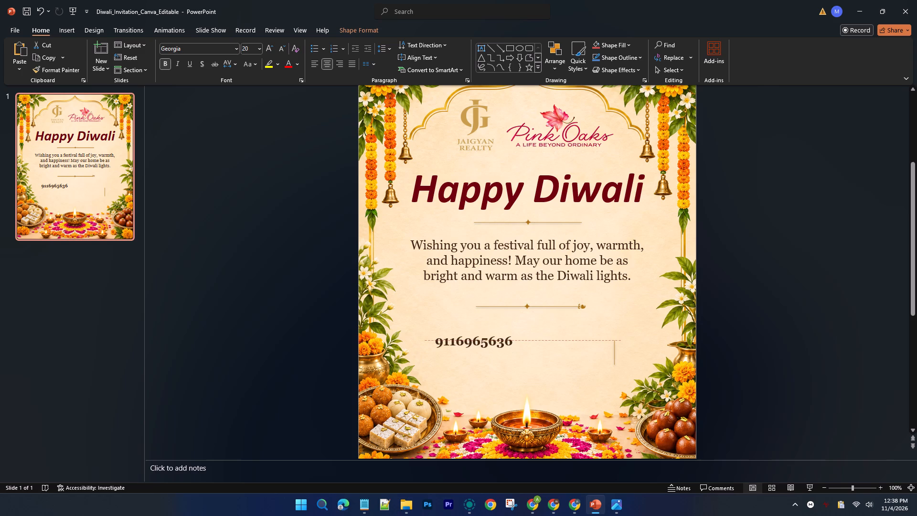
pyautogui.moveTo(507, 349); pyautogui.dragTo(505, 349)
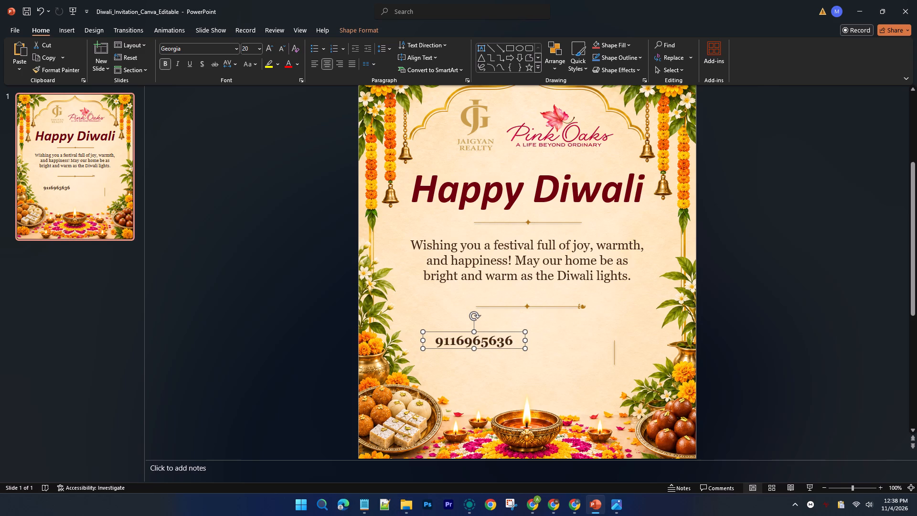
# Duplicate the bold phone number text box.
pyautogui.rightClick(500, 348)
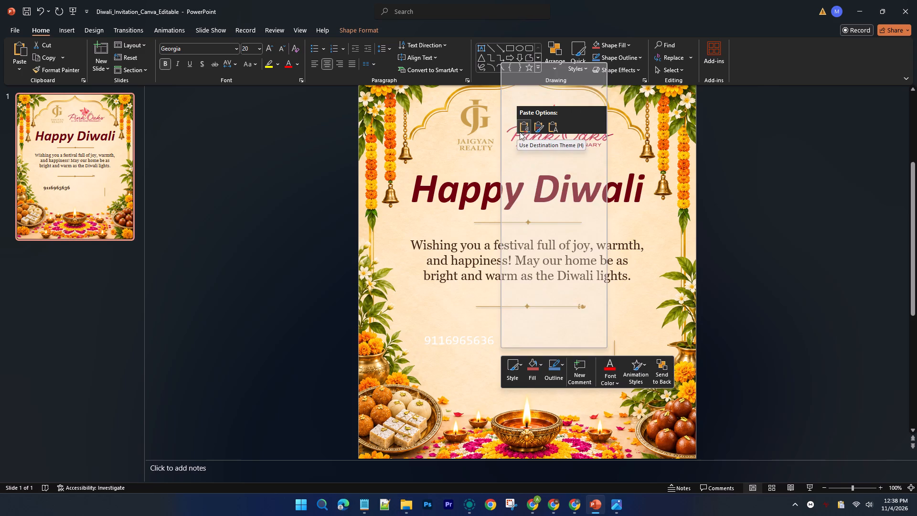
pyautogui.click(541, 96)
pyautogui.hotkey('ctrl', 'c')
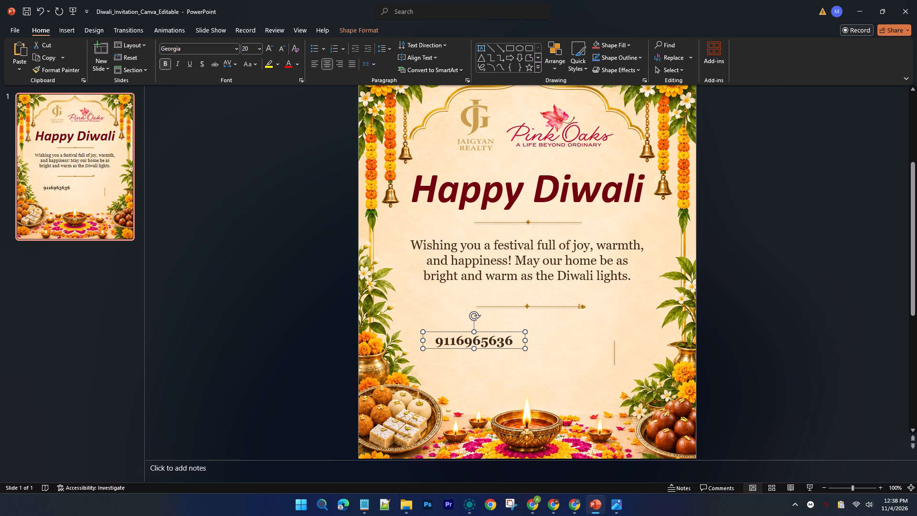
pyautogui.hotkey('ctrl', 'c')
pyautogui.hotkey('ctrl', 'v')
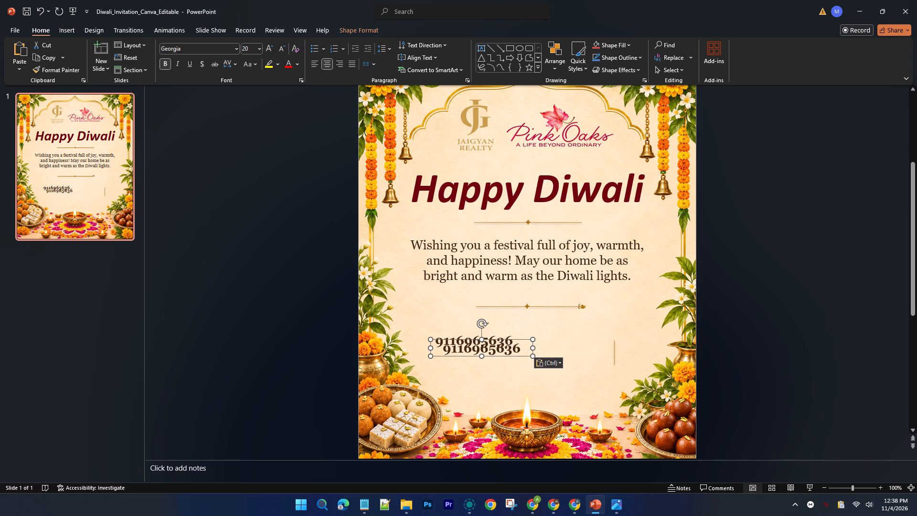
# Delete the phone number line from the Notepad notes and cut the location line below it for use on the slide.
pyautogui.click(368, 503)
pyautogui.press('BackSpace')
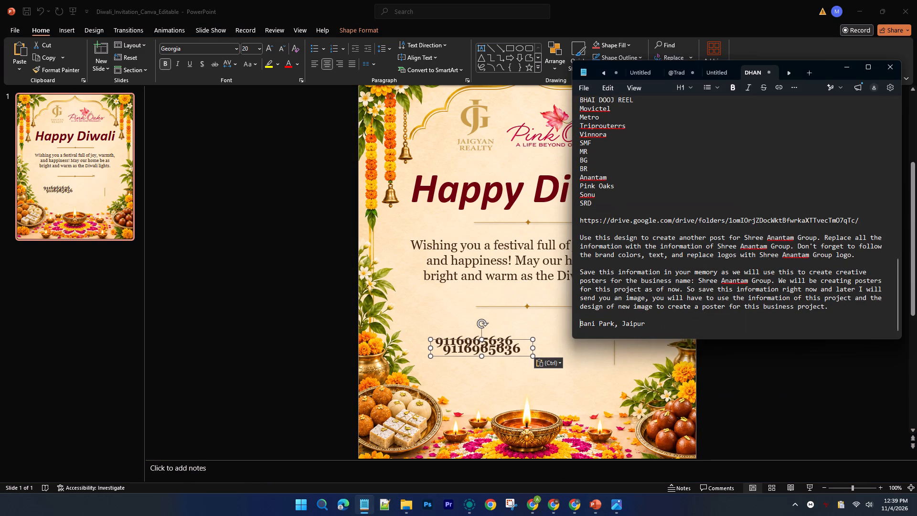
pyautogui.moveTo(653, 320); pyautogui.dragTo(574, 330)
pyautogui.hotkey('ctrl', 'x')
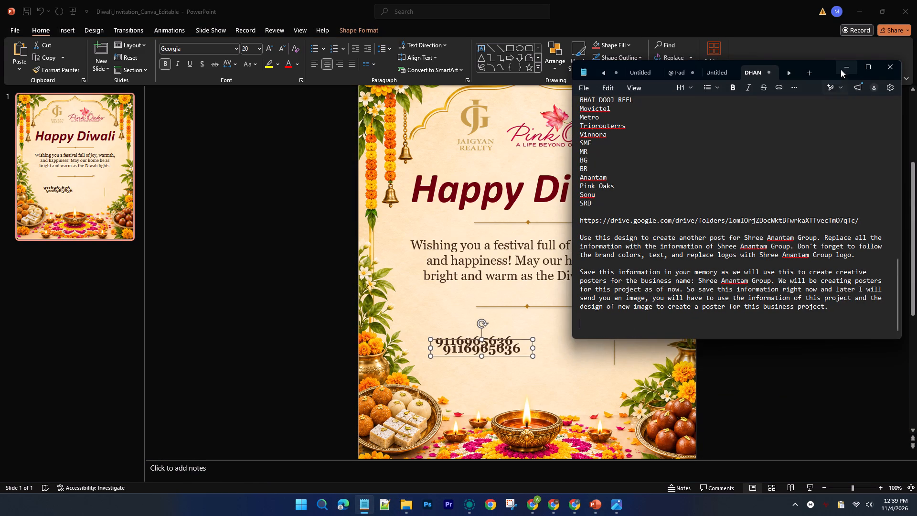
pyautogui.click(843, 66)
# Replace the duplicate's phone number with the location text, keeping the bold formatting, and widen the box so it fits on one line.
pyautogui.tripleClick(479, 353)
pyautogui.rightClick(479, 353)
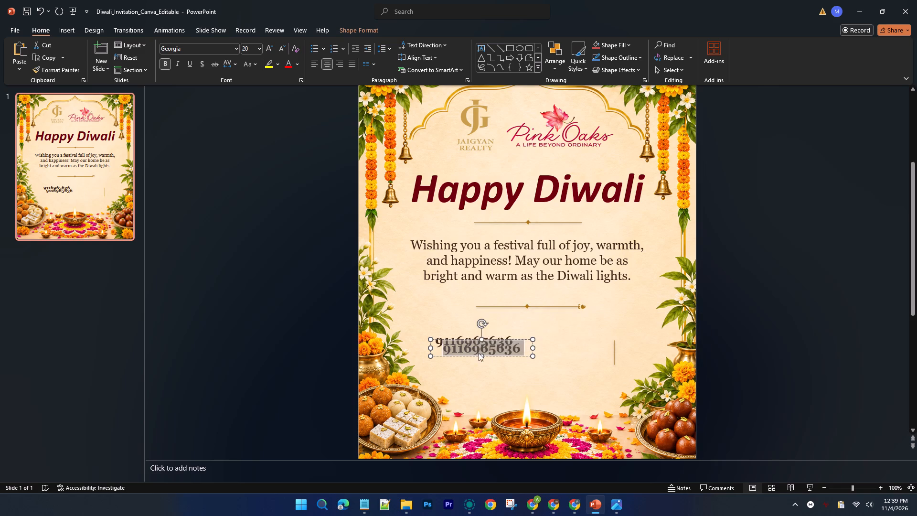
pyautogui.click(532, 145)
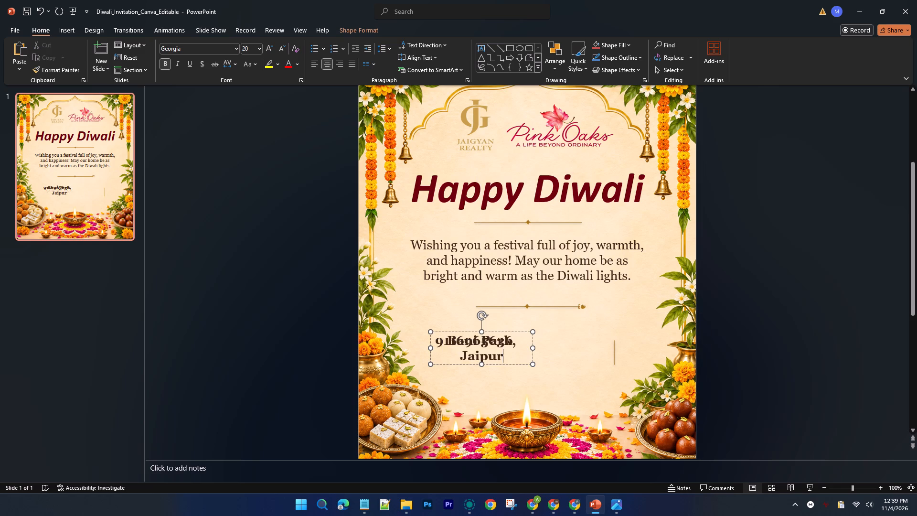
pyautogui.click(463, 355)
pyautogui.press('BackSpace')
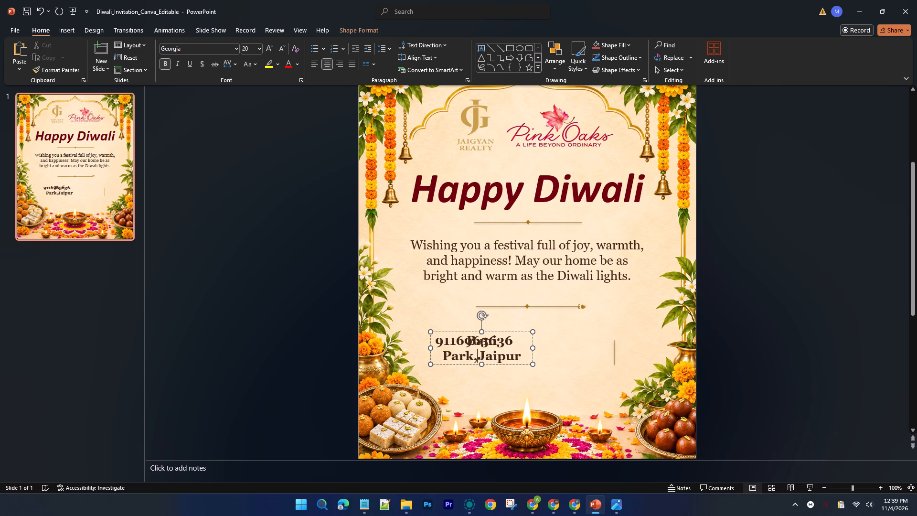
pyautogui.press('space')
pyautogui.moveTo(532, 349); pyautogui.dragTo(553, 349)
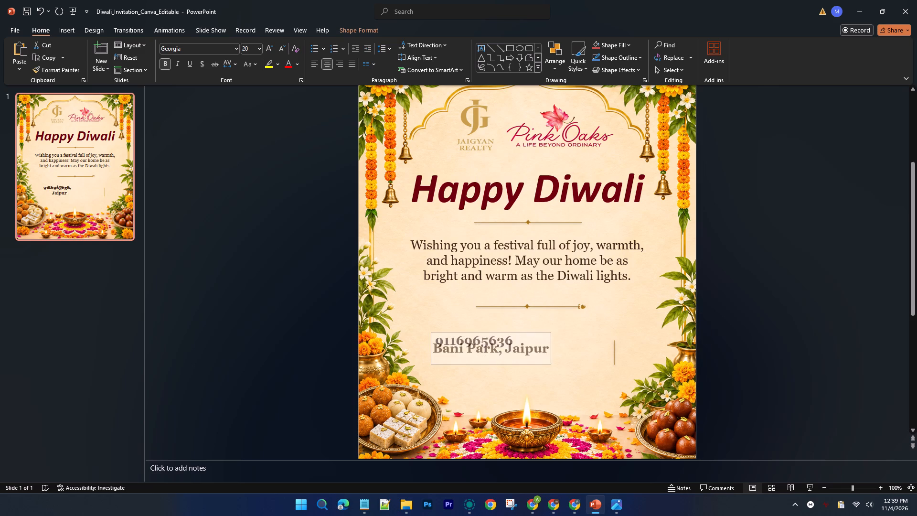
pyautogui.moveTo(553, 349); pyautogui.dragTo(563, 351)
# Place the location text level with the phone number on its right side, and spread the two apart to leave a central gap.
pyautogui.moveTo(543, 357); pyautogui.dragTo(616, 350)
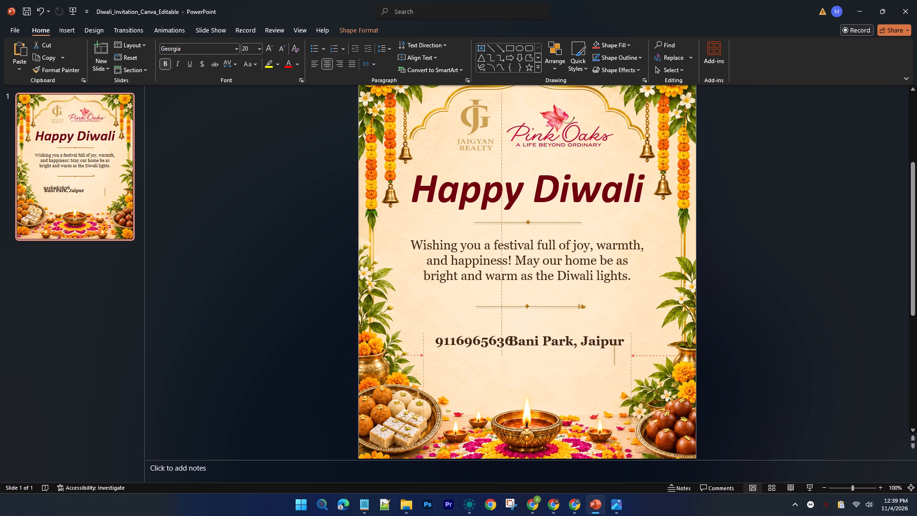
pyautogui.moveTo(616, 350); pyautogui.dragTo(624, 350)
pyautogui.click(481, 340)
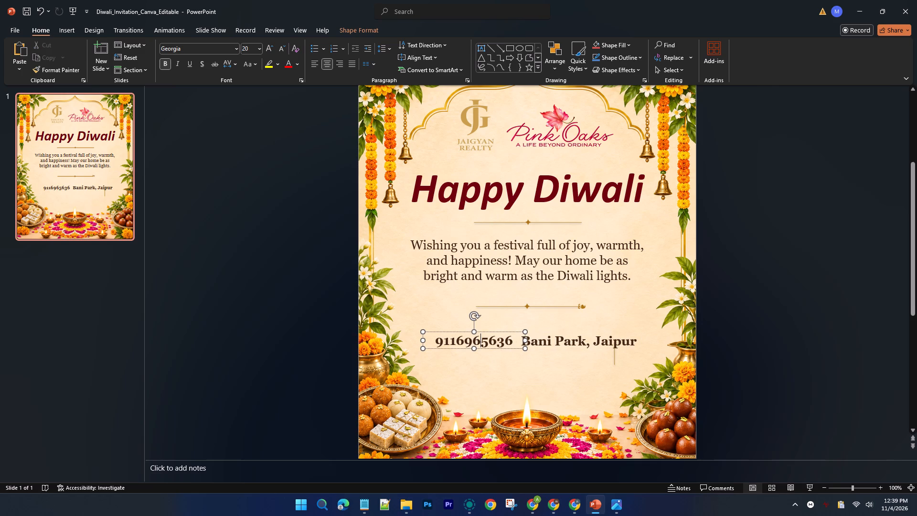
pyautogui.moveTo(487, 346); pyautogui.dragTo(481, 346)
pyautogui.moveTo(488, 349); pyautogui.dragTo(474, 348)
pyautogui.click(604, 341)
pyautogui.moveTo(604, 347); pyautogui.dragTo(614, 347)
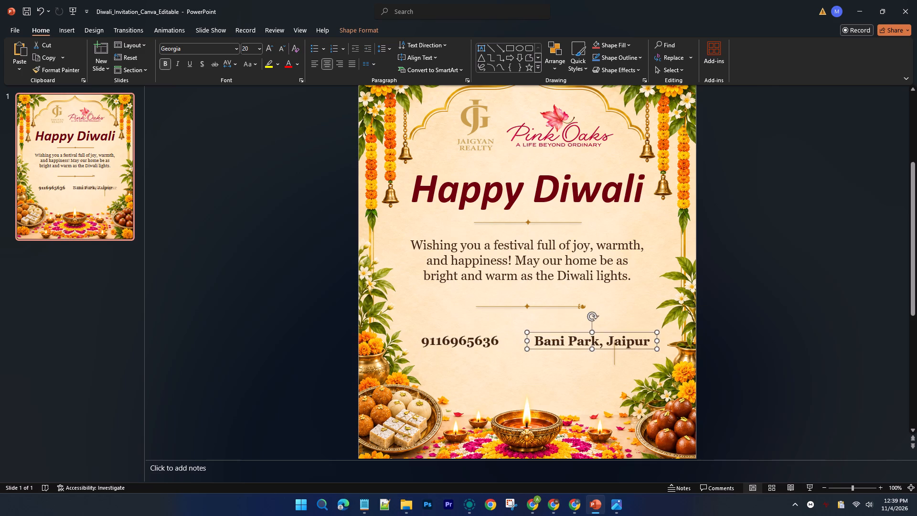
# Move the short vertical separator line into the gap between the phone number and the location.
pyautogui.moveTo(614, 361); pyautogui.dragTo(525, 347)
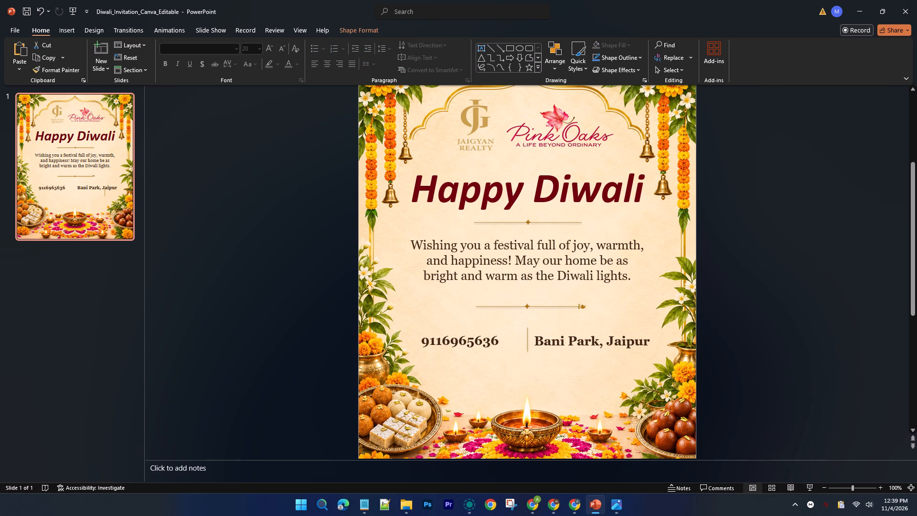
pyautogui.moveTo(525, 347); pyautogui.dragTo(527, 350)
# Shift the location slightly right of the separator and move the phone number closer to it to balance the contact row.
pyautogui.click(576, 342)
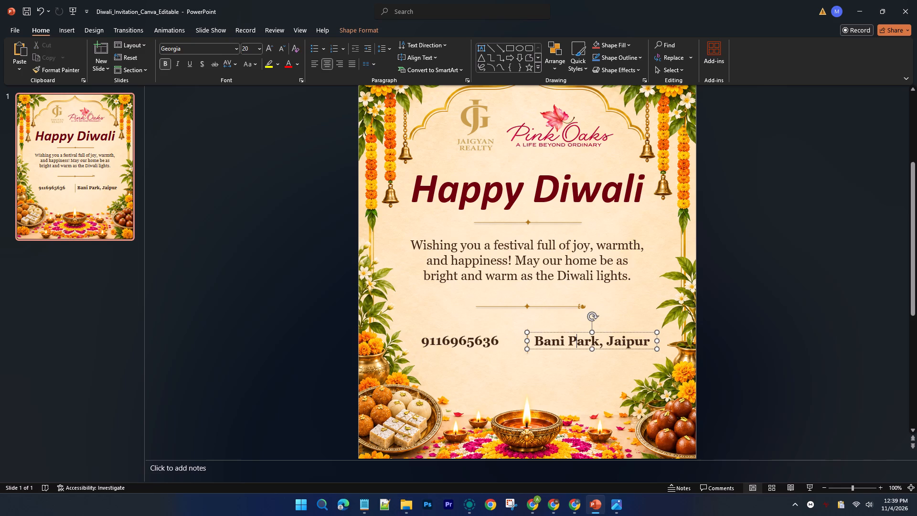
pyautogui.click(609, 349)
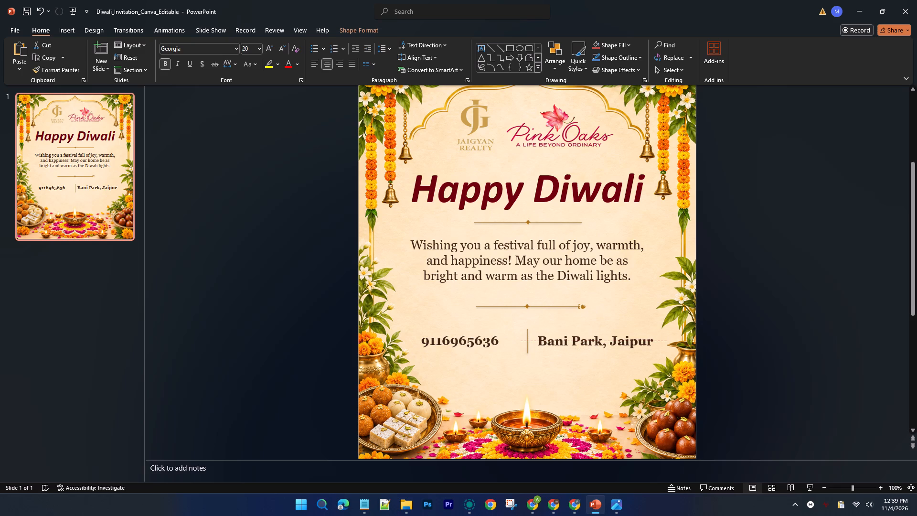
pyautogui.click(481, 348)
pyautogui.click(482, 342)
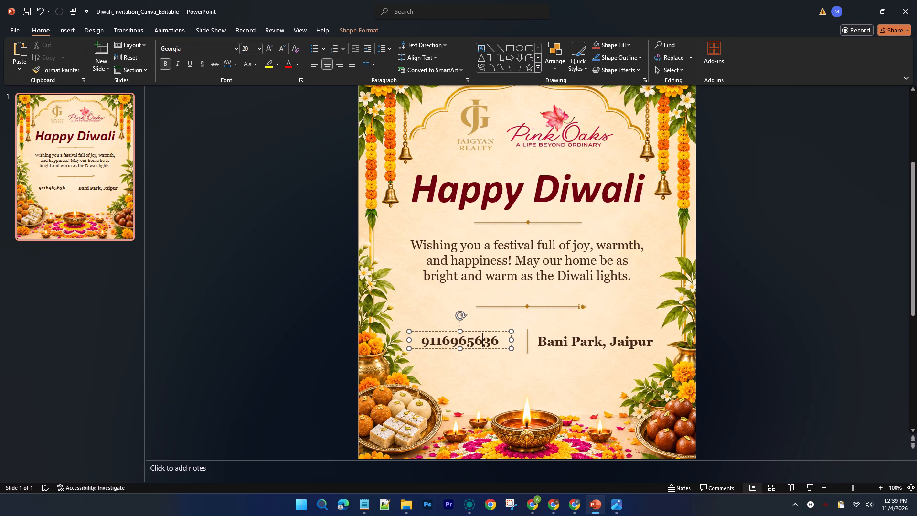
pyautogui.moveTo(484, 349); pyautogui.dragTo(498, 350)
pyautogui.click(588, 366)
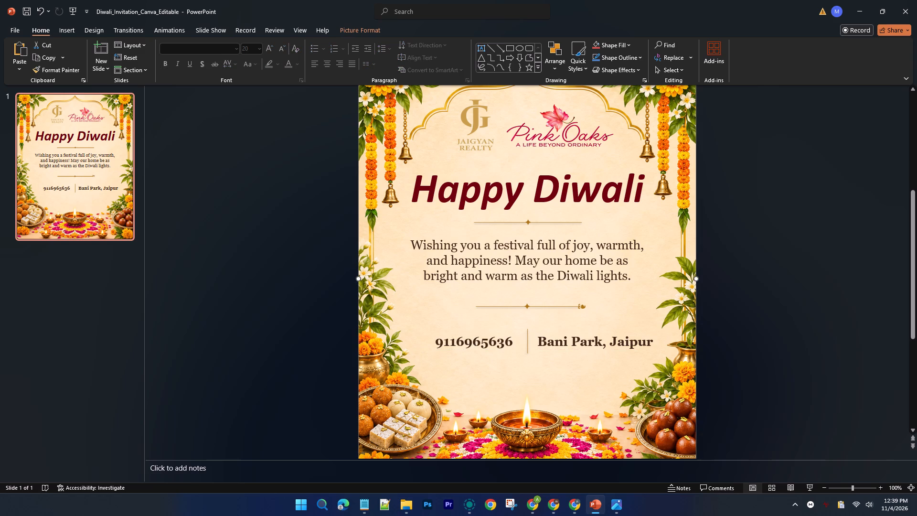
# Widen the phone number and location text boxes together and move both up closer to the lower divider.
pyautogui.click(490, 347)
pyautogui.keyDown('shift'); pyautogui.click(556, 346); pyautogui.keyUp('shift')
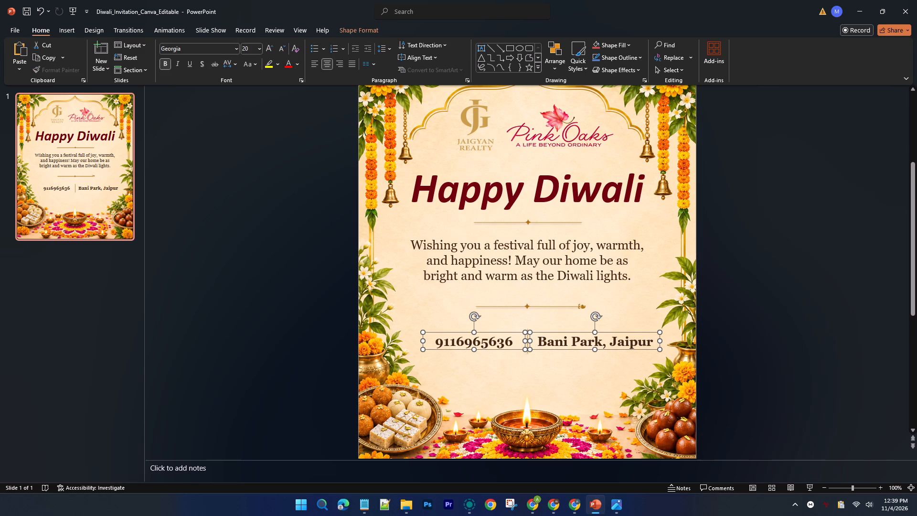
pyautogui.moveTo(422, 351); pyautogui.dragTo(403, 364)
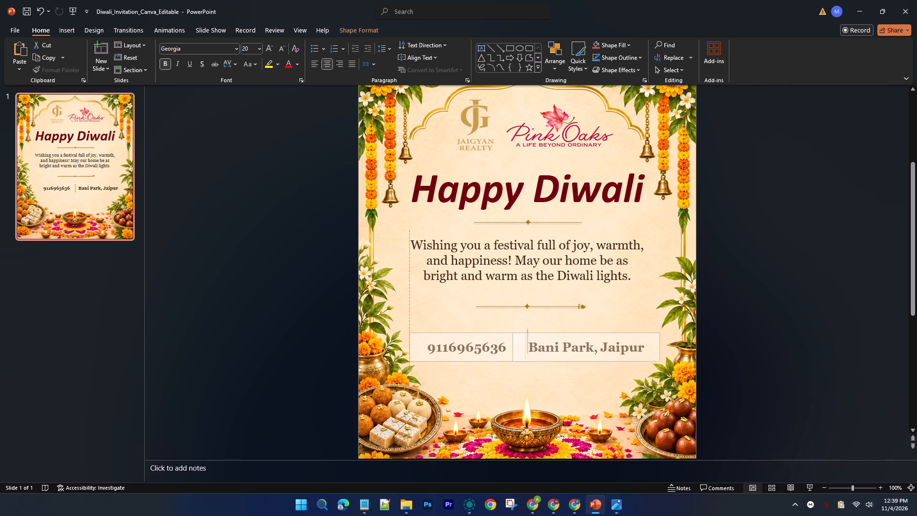
pyautogui.moveTo(403, 364); pyautogui.dragTo(384, 377)
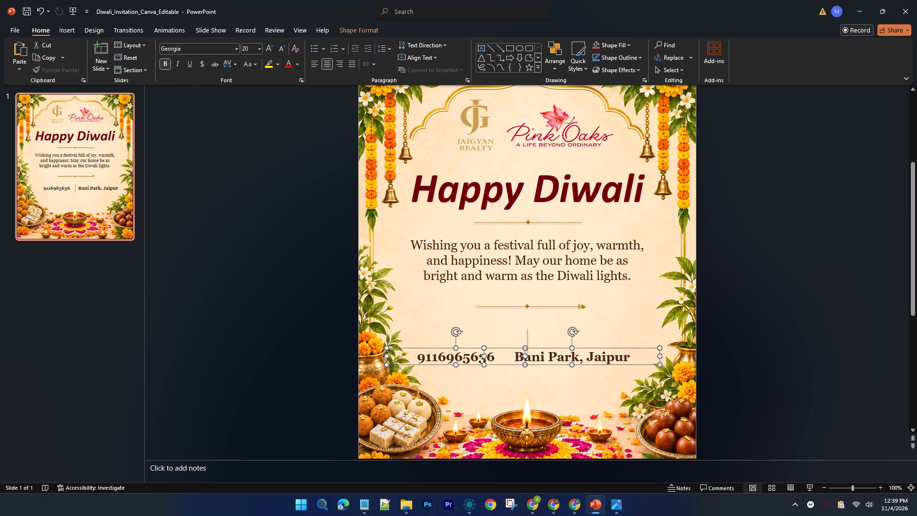
pyautogui.moveTo(592, 366); pyautogui.dragTo(608, 338)
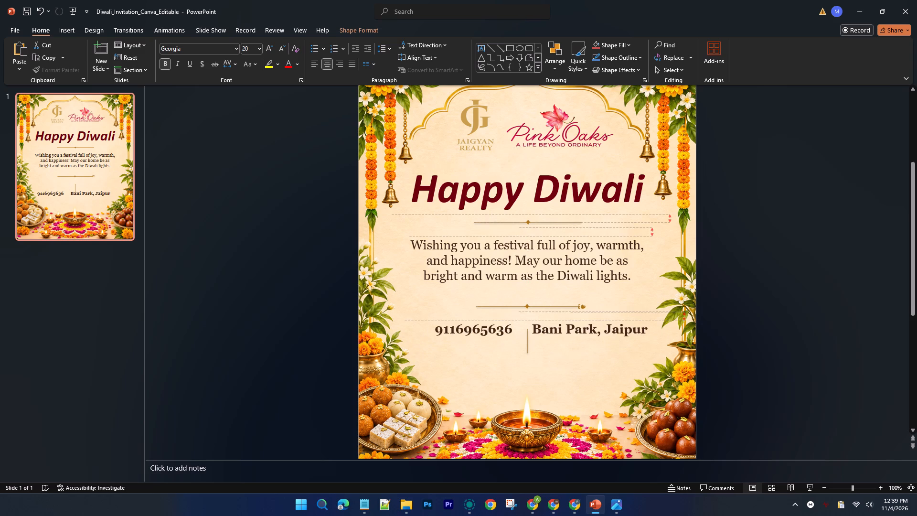
pyautogui.moveTo(608, 338); pyautogui.dragTo(612, 341)
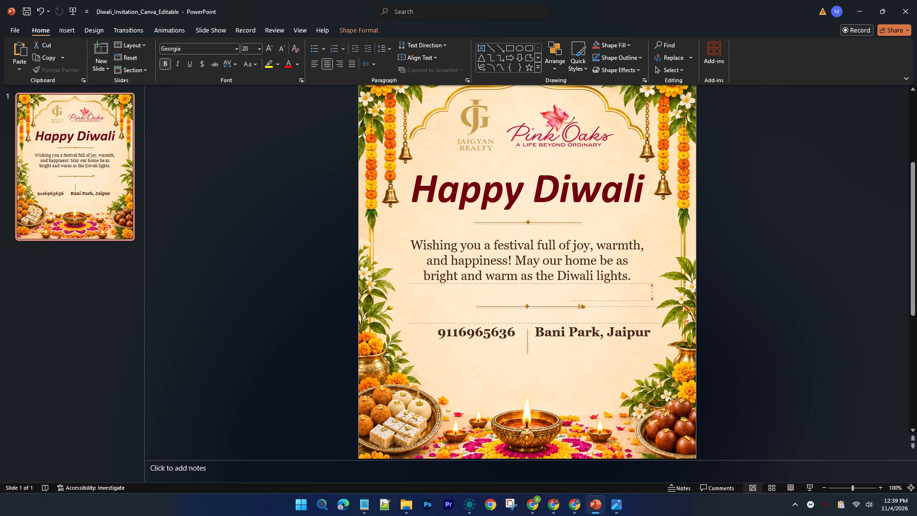
pyautogui.moveTo(612, 341); pyautogui.dragTo(611, 340)
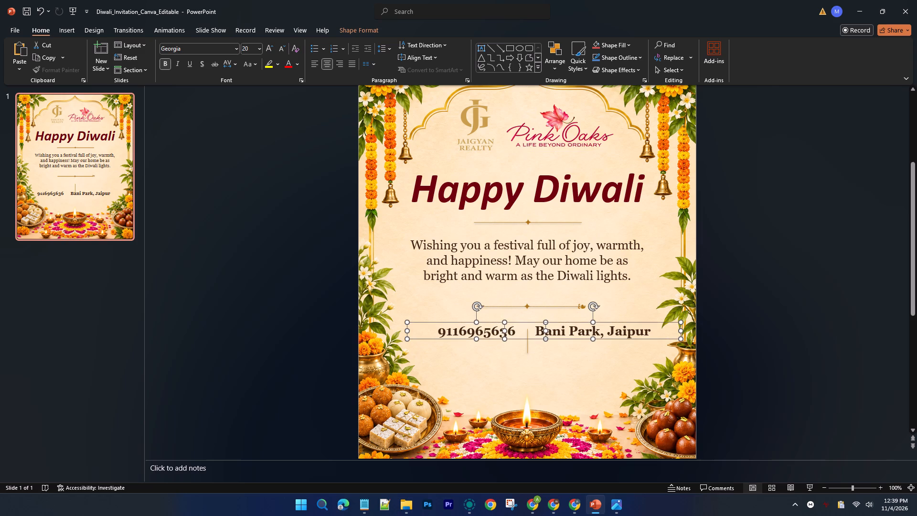
# Raise the vertical separator level with the contact text and shift the location slightly to the right of it.
pyautogui.moveTo(527, 351); pyautogui.dragTo(528, 341)
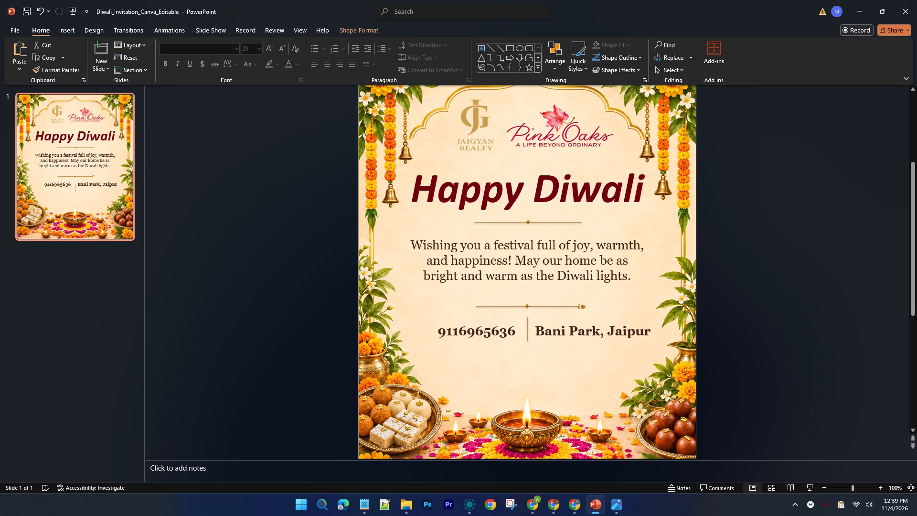
pyautogui.moveTo(528, 341); pyautogui.dragTo(527, 343)
pyautogui.click(581, 366)
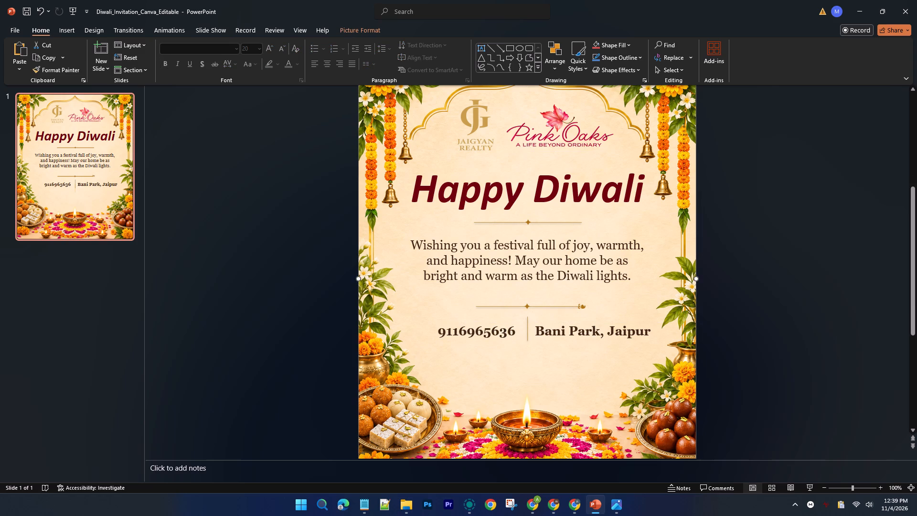
pyautogui.click(581, 336)
pyautogui.click(584, 338)
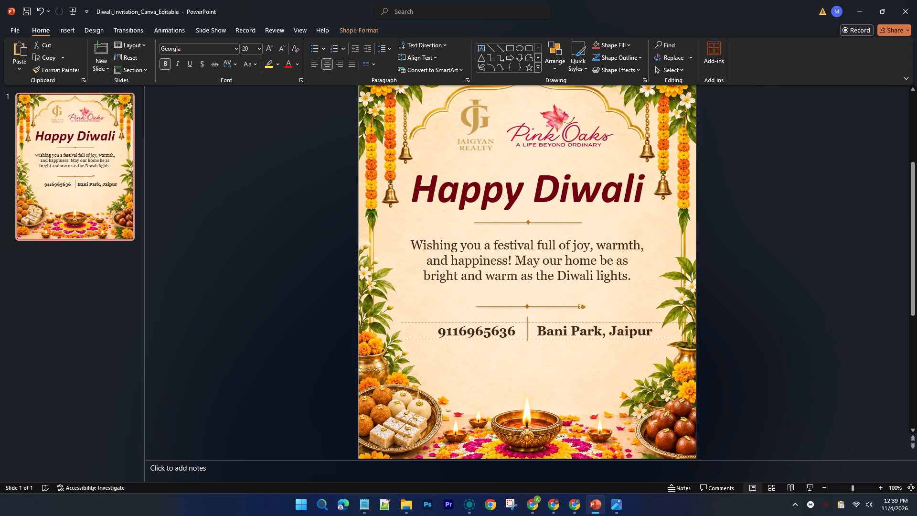
pyautogui.click(787, 308)
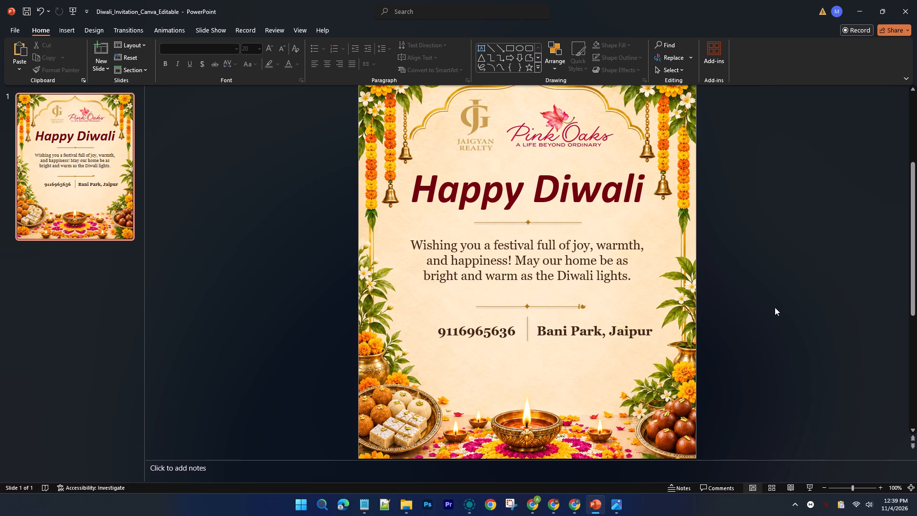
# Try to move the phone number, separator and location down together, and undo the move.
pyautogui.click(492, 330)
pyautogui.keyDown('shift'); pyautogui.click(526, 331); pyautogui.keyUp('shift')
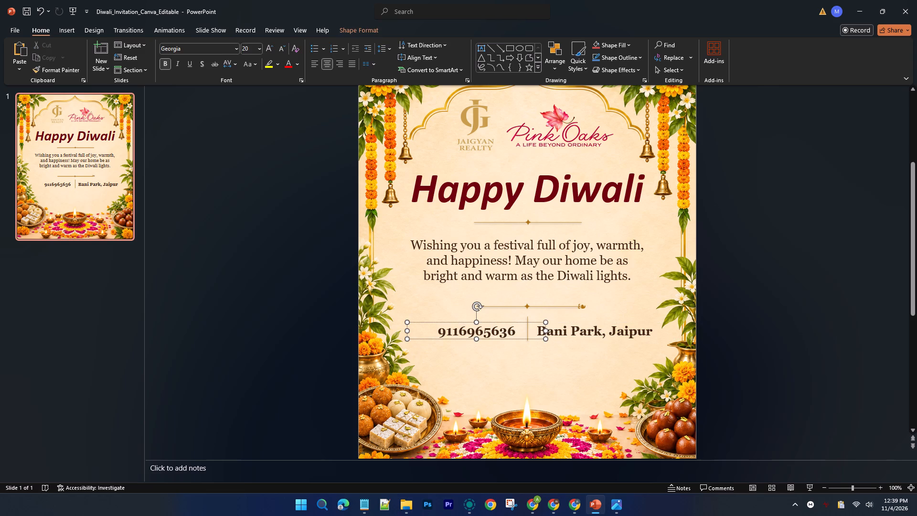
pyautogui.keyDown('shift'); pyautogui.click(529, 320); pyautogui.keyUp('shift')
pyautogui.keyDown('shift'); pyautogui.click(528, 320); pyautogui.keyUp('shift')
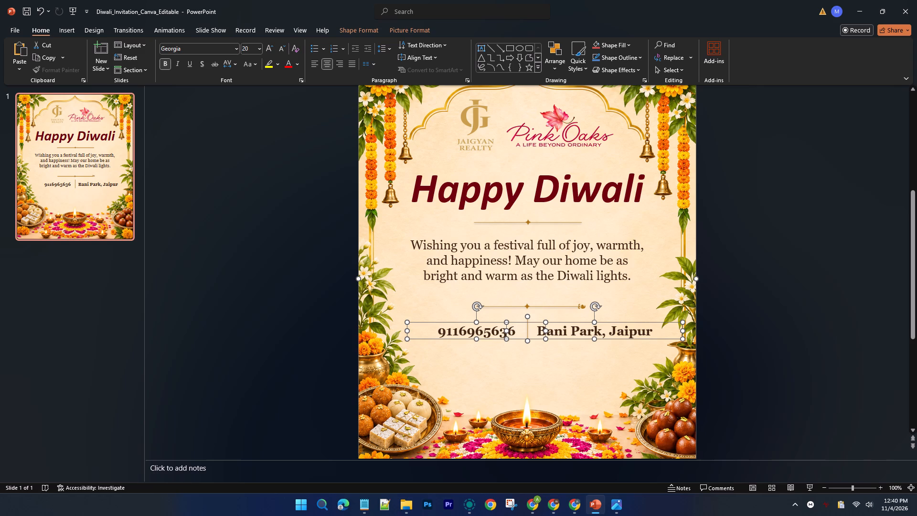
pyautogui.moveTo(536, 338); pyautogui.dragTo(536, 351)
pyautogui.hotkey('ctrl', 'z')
# Lower the location text and bring the phone number down level with it, undoing any accidental moves of the background picture.
pyautogui.click(586, 333)
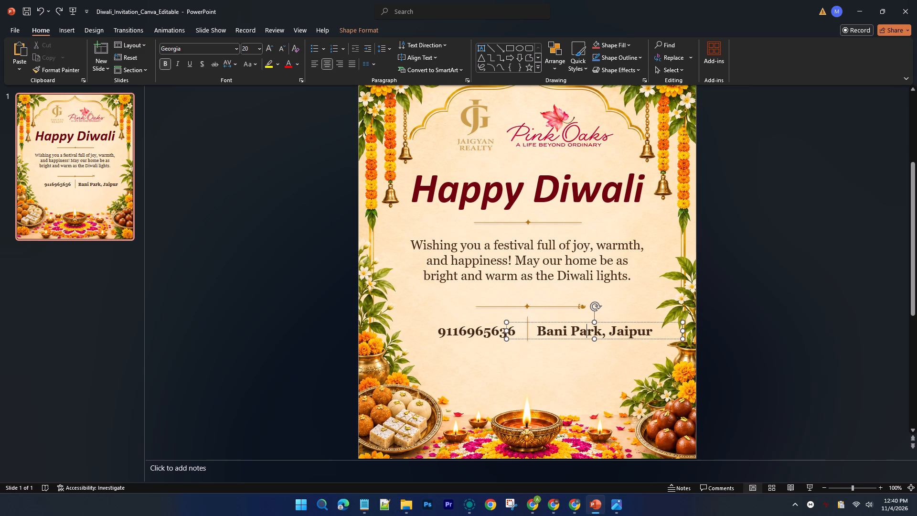
pyautogui.moveTo(564, 338); pyautogui.dragTo(563, 352)
pyautogui.click(469, 333)
pyautogui.moveTo(463, 341); pyautogui.dragTo(463, 354)
pyautogui.hotkey('ctrl', 'z')
pyautogui.click(456, 332)
pyautogui.moveTo(463, 341); pyautogui.dragTo(463, 345)
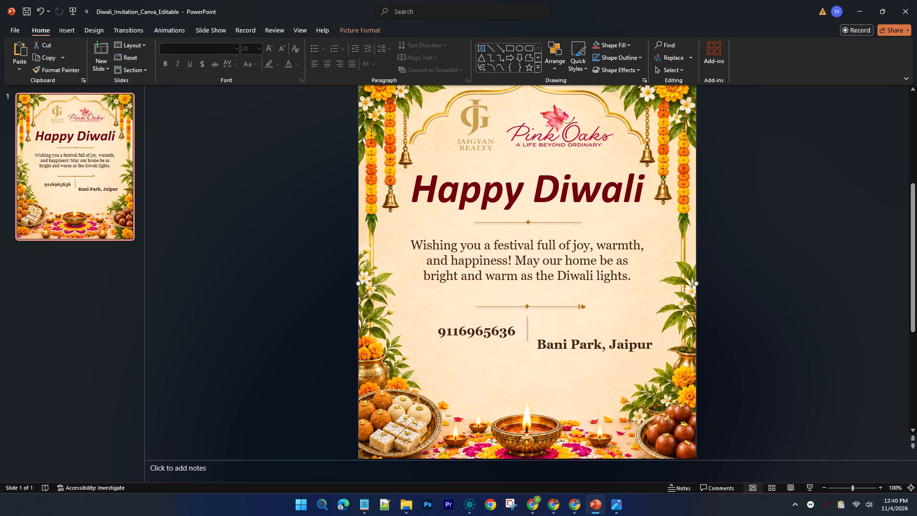
pyautogui.hotkey('ctrl', 'z')
pyautogui.click(459, 327)
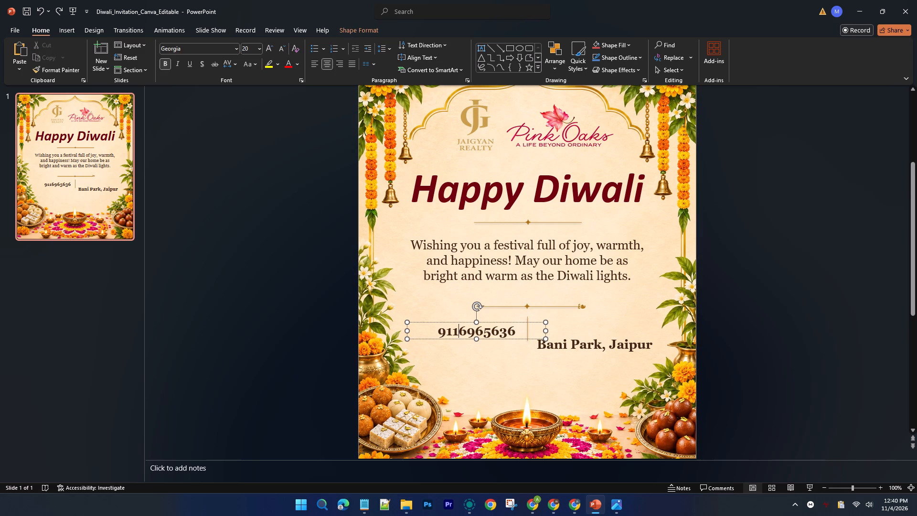
pyautogui.moveTo(456, 322); pyautogui.dragTo(456, 334)
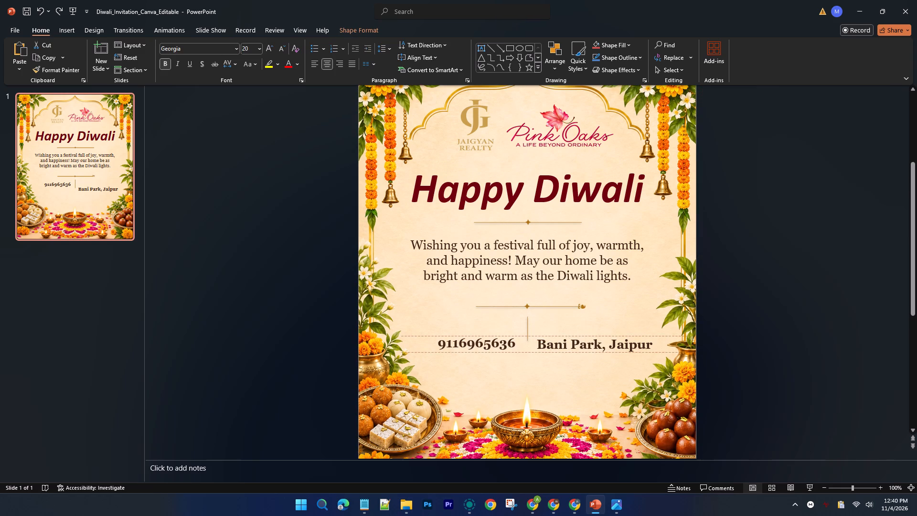
pyautogui.moveTo(456, 334); pyautogui.dragTo(456, 335)
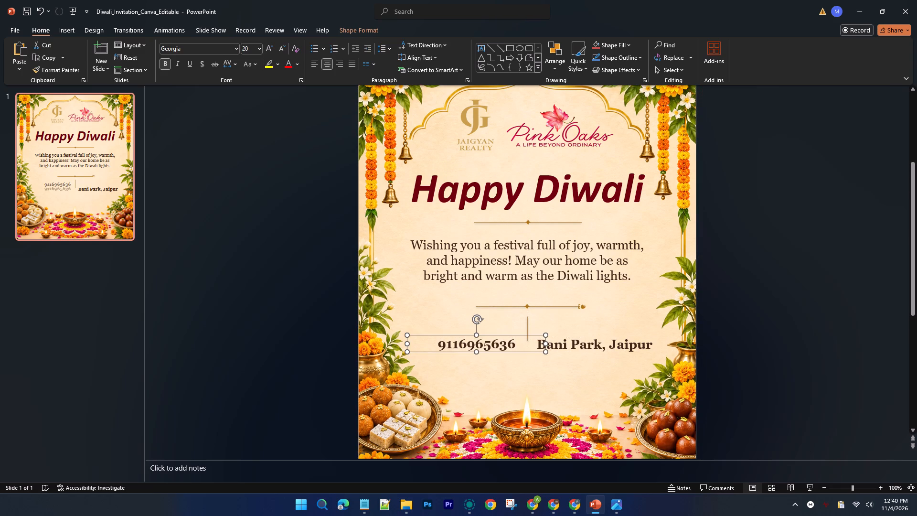
# Shift the phone number slightly left and lower the vertical separator into the gap between the number and the location.
pyautogui.moveTo(500, 350); pyautogui.dragTo(496, 350)
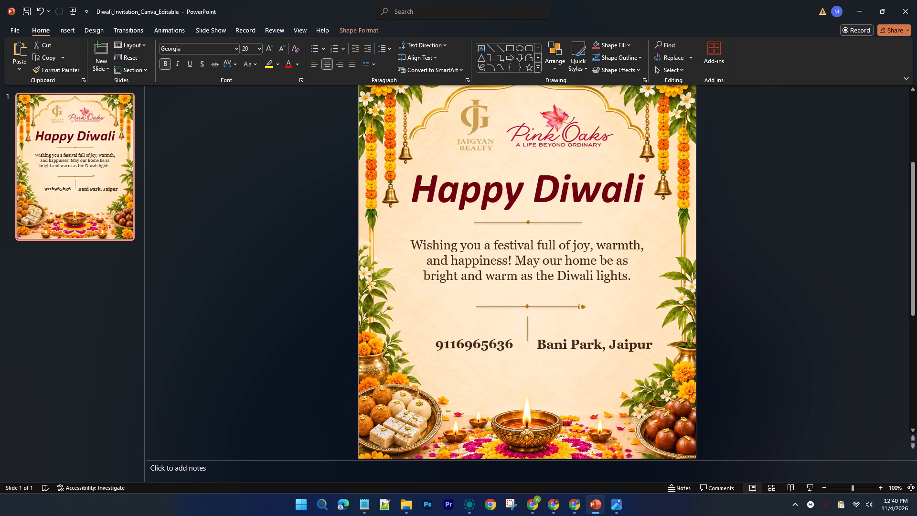
pyautogui.moveTo(496, 350); pyautogui.dragTo(493, 350)
pyautogui.moveTo(528, 324); pyautogui.dragTo(527, 340)
pyautogui.click(625, 343)
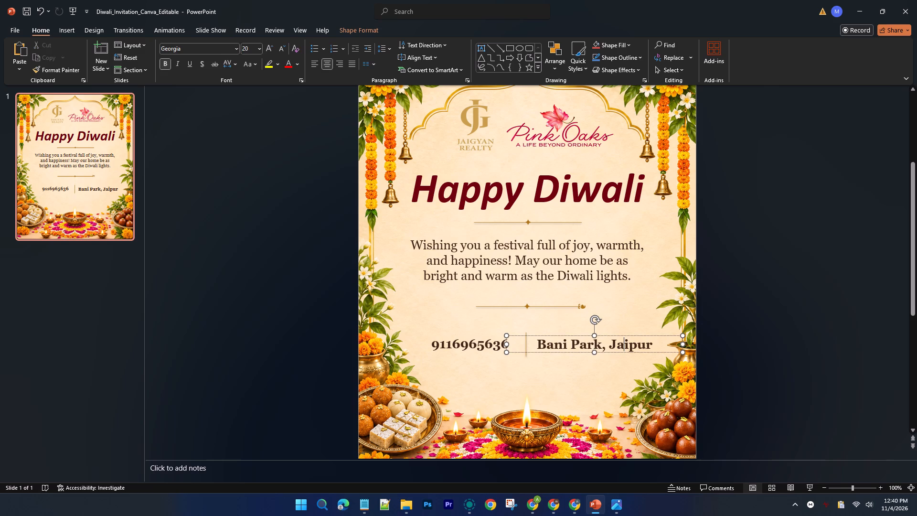
pyautogui.click(484, 346)
pyautogui.click(484, 351)
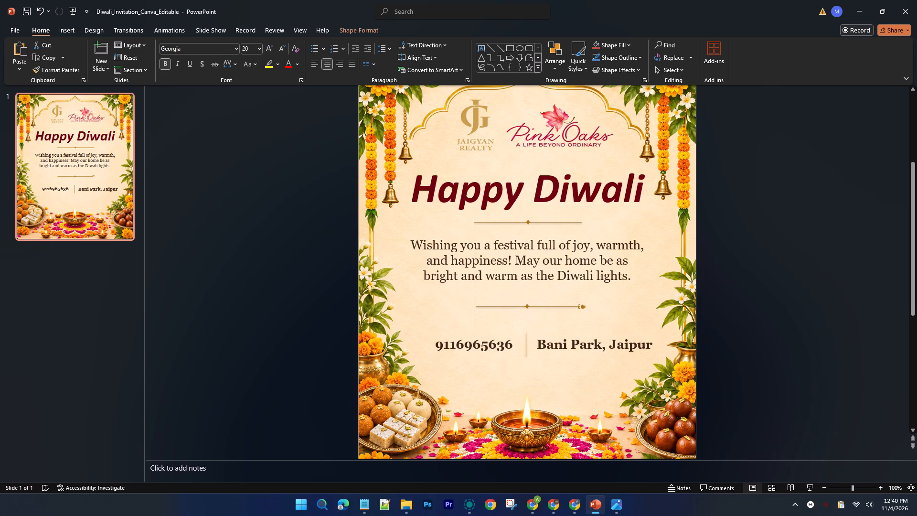
pyautogui.click(768, 325)
# Raise the lower horizontal divider line closer to the greeting message and centre its diamond ornament on it.
pyautogui.scroll(1, 783, 324)
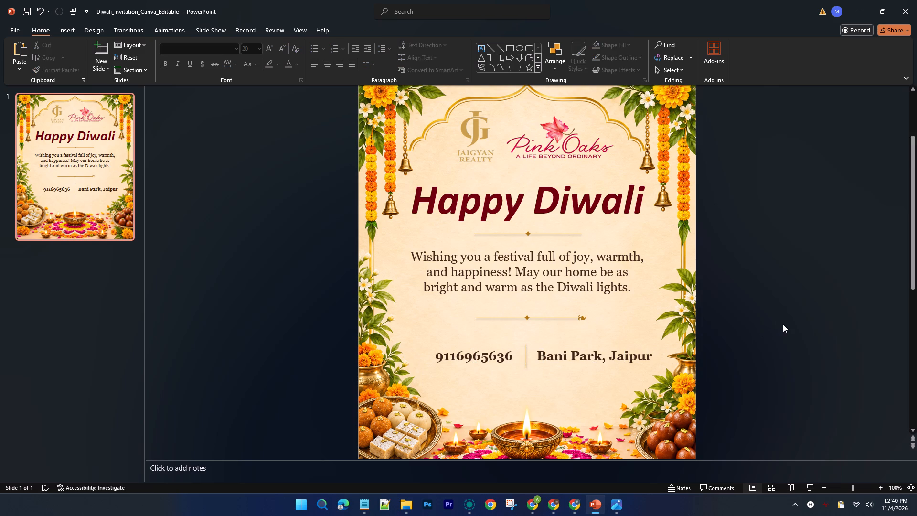
pyautogui.scroll(1, 783, 324)
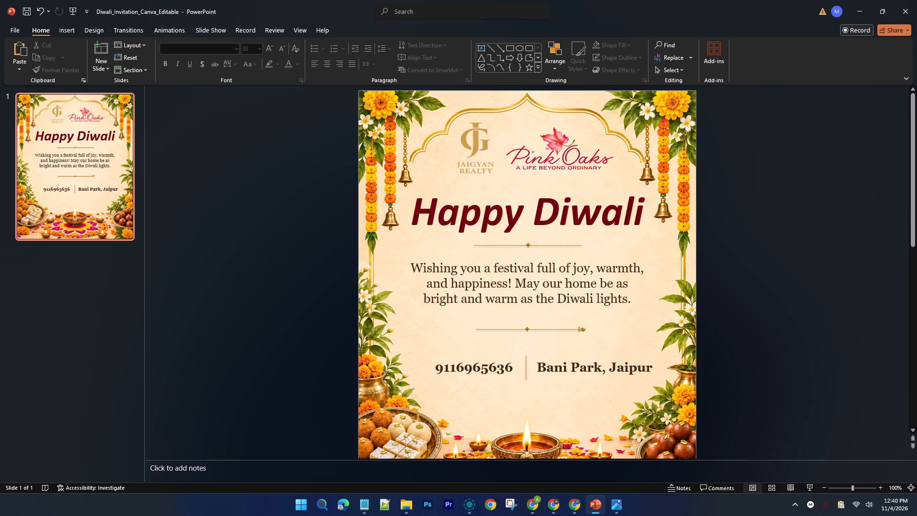
pyautogui.moveTo(555, 331); pyautogui.dragTo(555, 325)
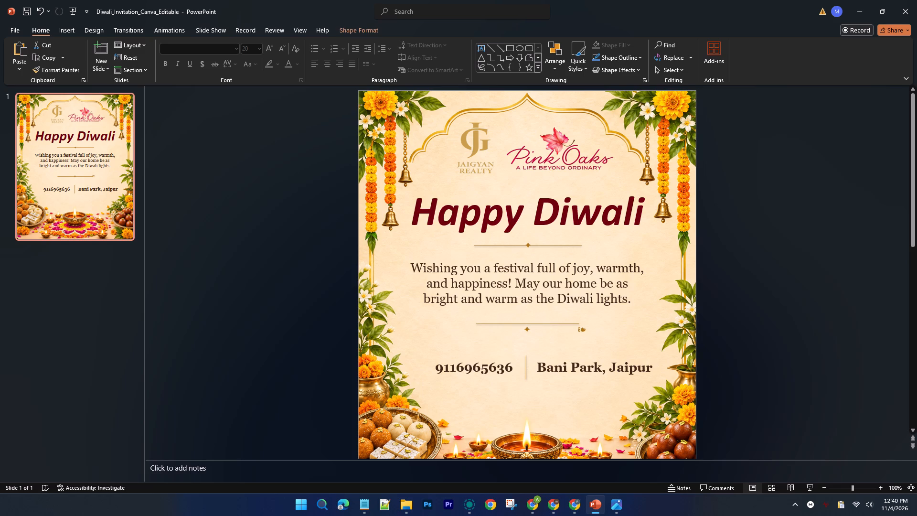
pyautogui.moveTo(555, 325); pyautogui.dragTo(555, 321)
pyautogui.click(528, 329)
pyautogui.moveTo(526, 353); pyautogui.dragTo(526, 345)
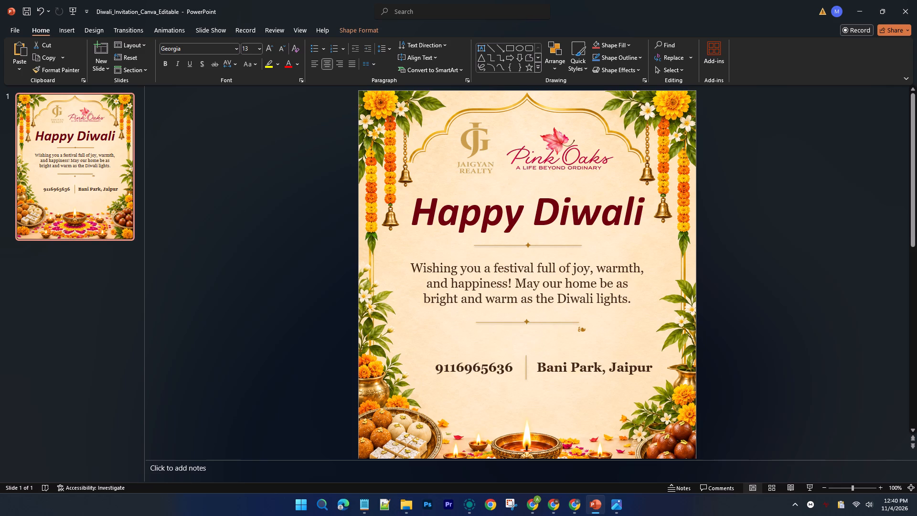
pyautogui.moveTo(526, 345); pyautogui.dragTo(528, 345)
pyautogui.moveTo(528, 345); pyautogui.dragTo(529, 347)
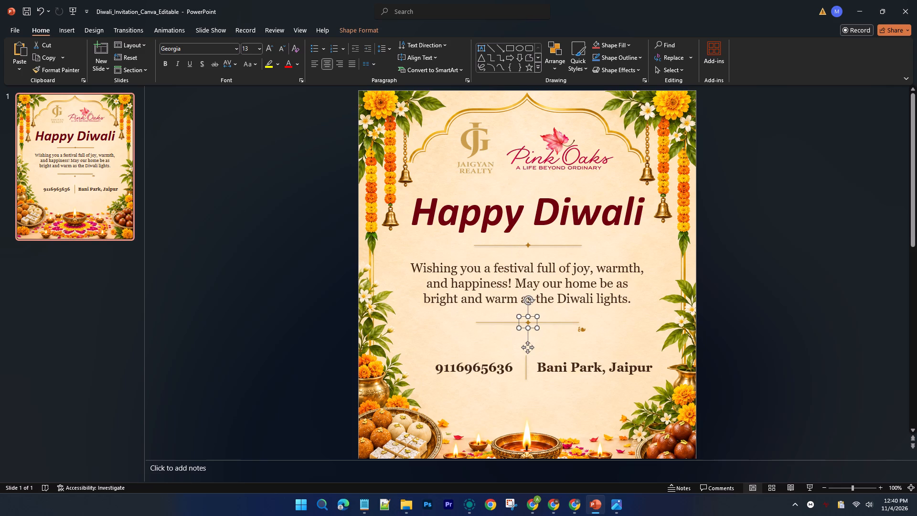
pyautogui.click(742, 333)
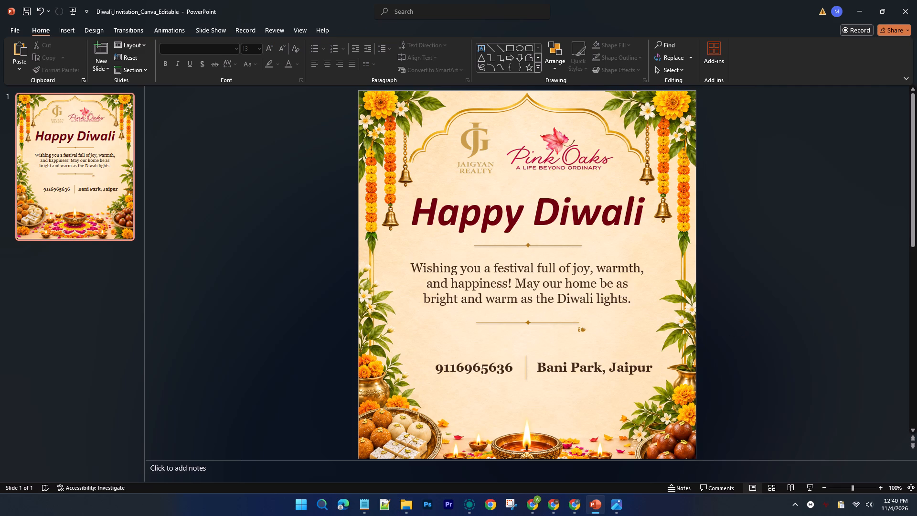
# Move the small leaf ornament up onto the right end of the lower divider line.
pyautogui.click(580, 330)
pyautogui.keyDown('ctrl'); pyautogui.scroll(4, 583, 331); pyautogui.keyUp('ctrl')
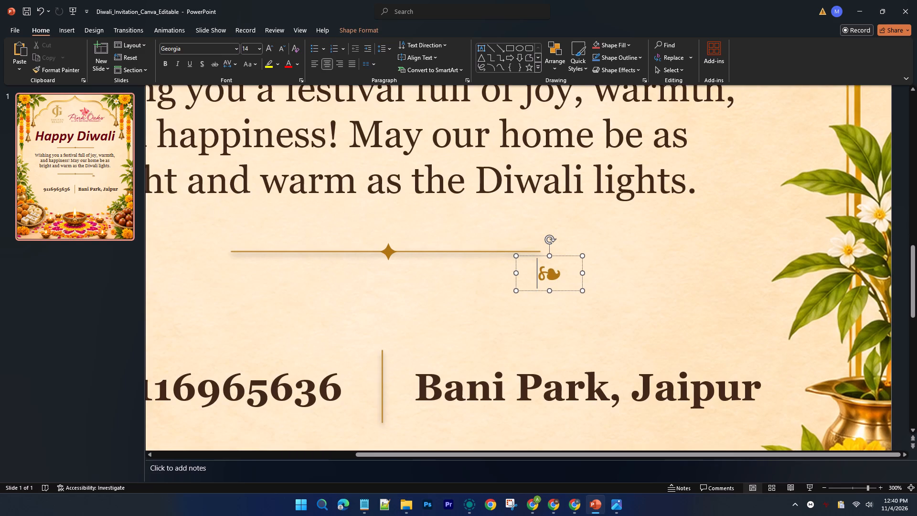
pyautogui.moveTo(568, 285); pyautogui.dragTo(568, 263)
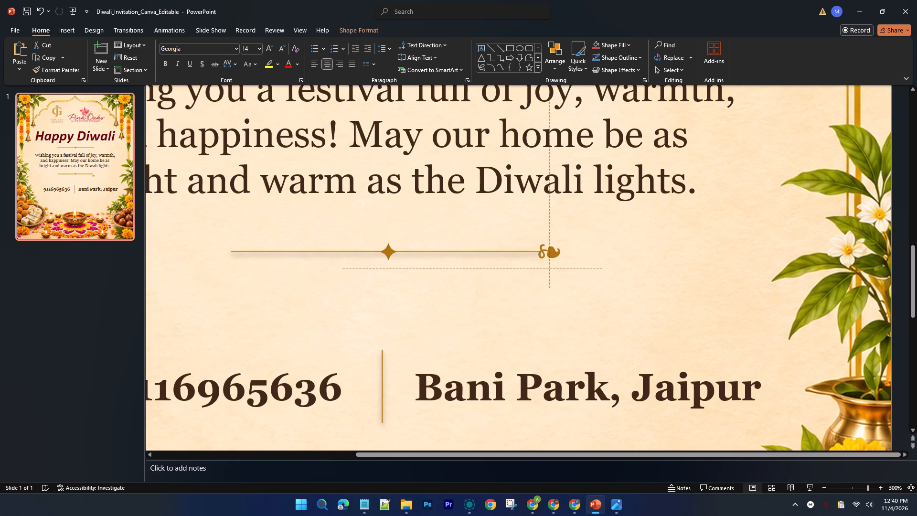
pyautogui.moveTo(568, 263); pyautogui.dragTo(568, 264)
pyautogui.rightClick(568, 264)
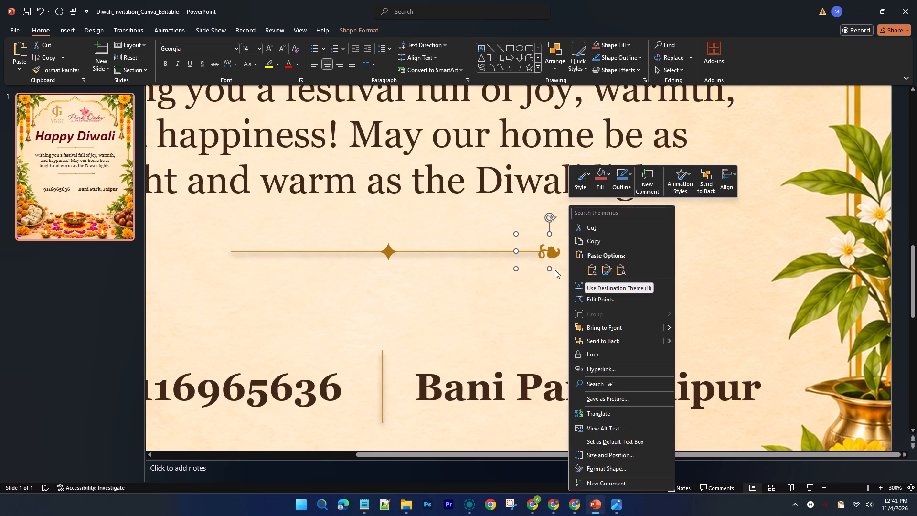
pyautogui.click(551, 252)
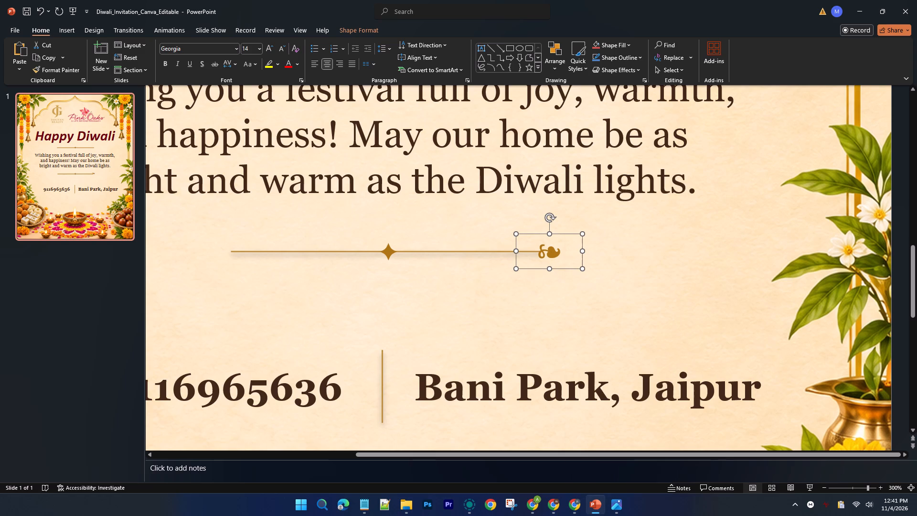
pyautogui.click(646, 253)
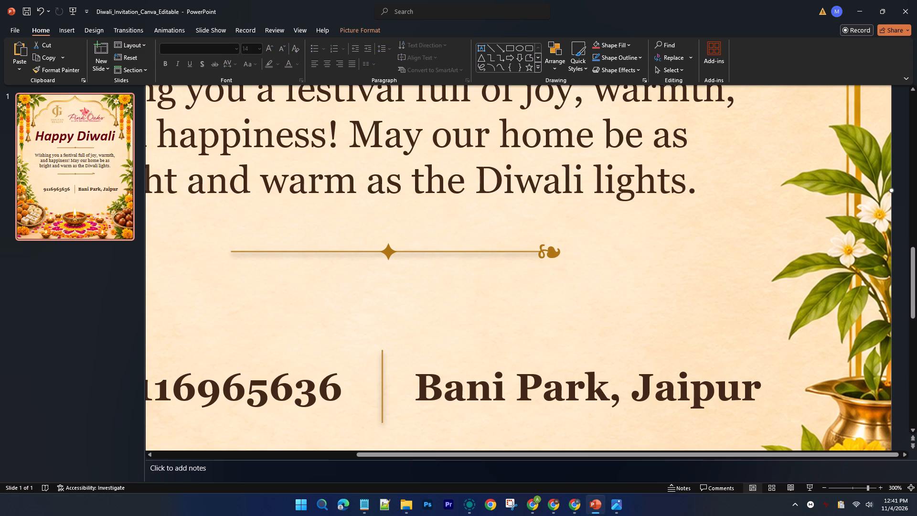
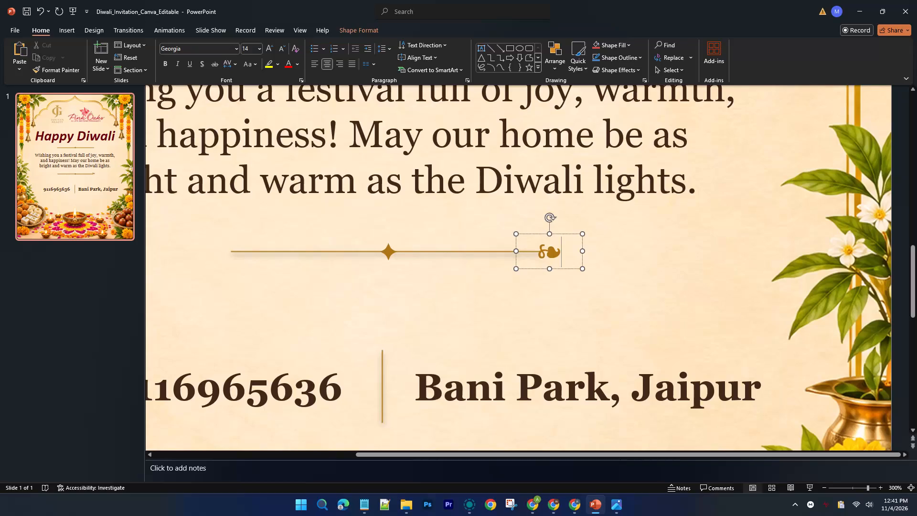
# Duplicate the leaf ornament, rotate the copy 180 degrees and place it on the left end of the lower divider line.
pyautogui.hotkey('ctrl', 'v')
pyautogui.hotkey('ctrl', 'z')
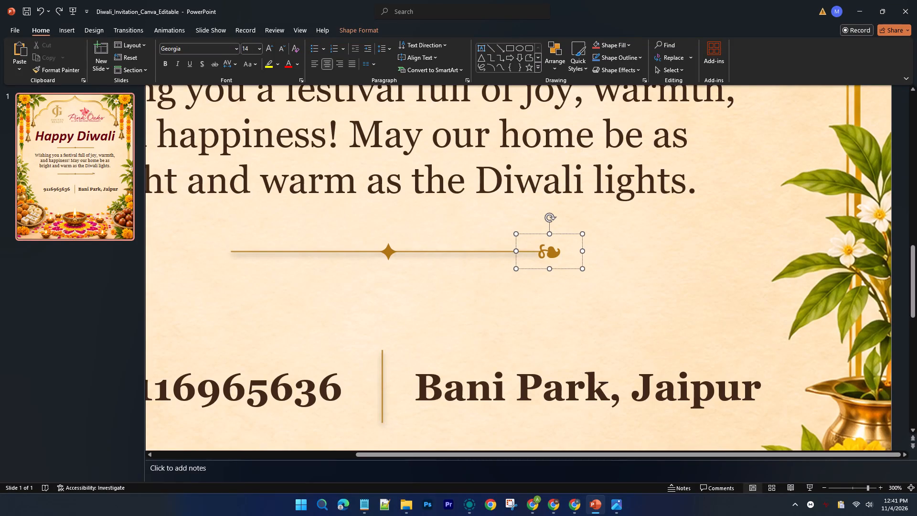
pyautogui.click(535, 231)
pyautogui.click(533, 236)
pyautogui.hotkey('ctrl', 'c')
pyautogui.hotkey('ctrl', 'v')
pyautogui.moveTo(576, 243); pyautogui.dragTo(595, 254)
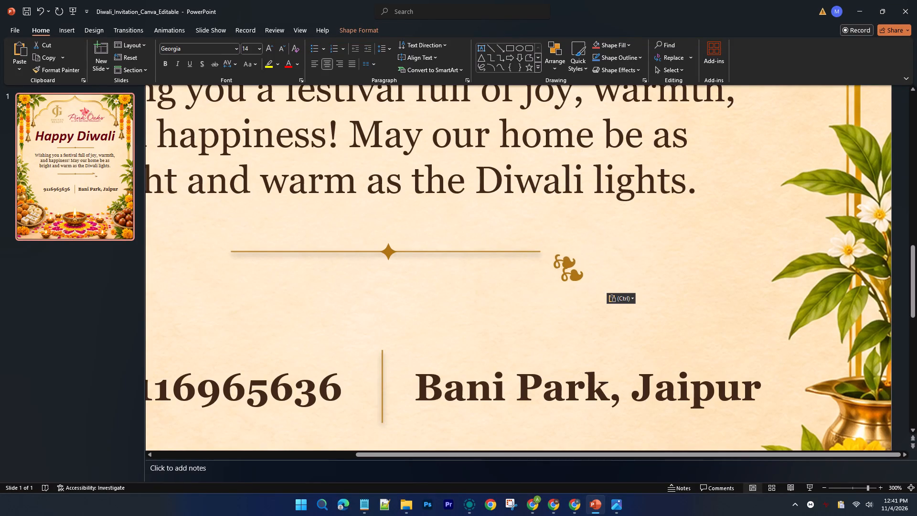
pyautogui.moveTo(595, 254); pyautogui.dragTo(597, 271)
pyautogui.hotkey('ctrl', 'z')
pyautogui.click(585, 283)
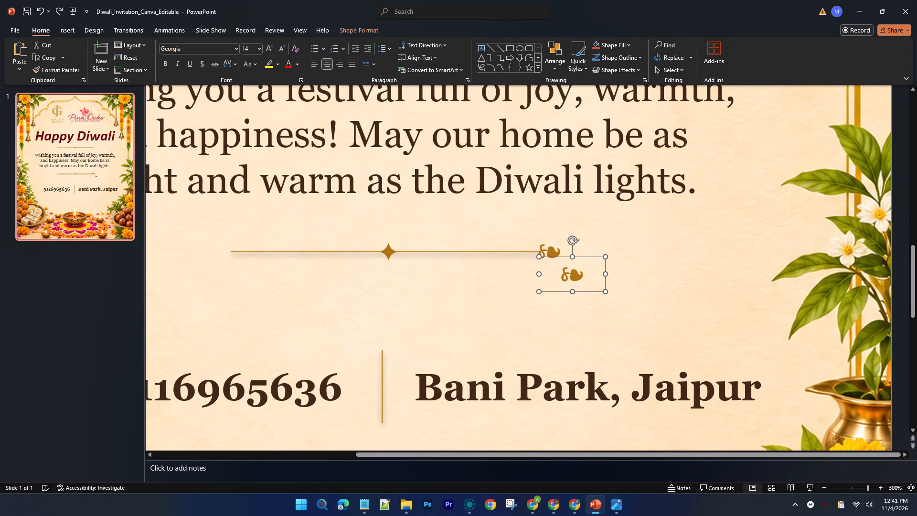
pyautogui.moveTo(575, 240); pyautogui.dragTo(570, 291)
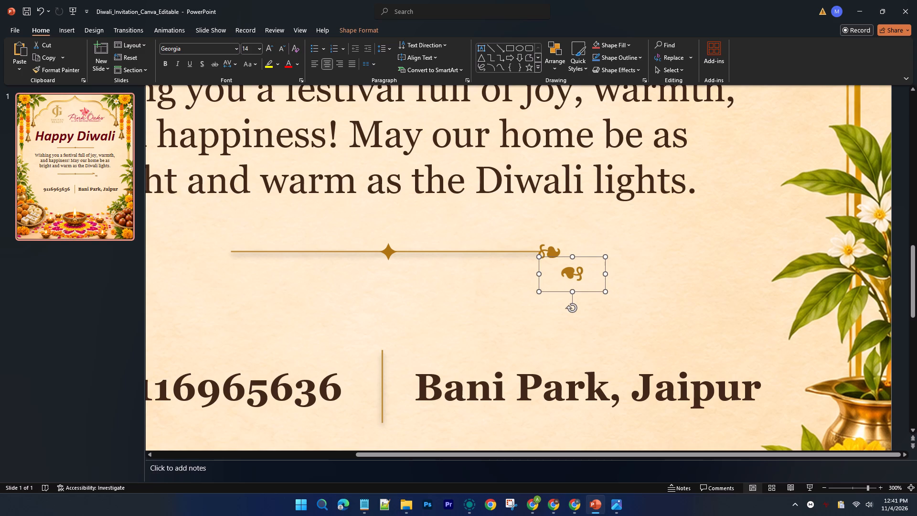
pyautogui.moveTo(586, 283); pyautogui.dragTo(233, 260)
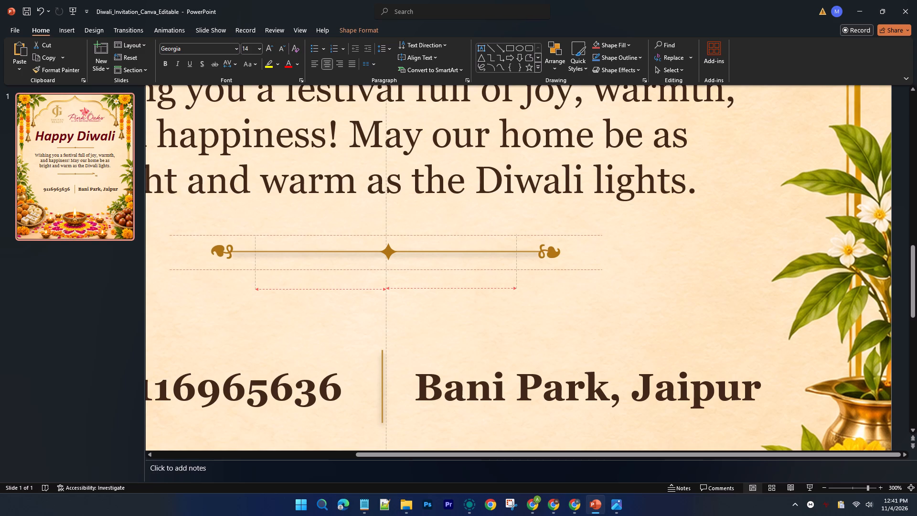
pyautogui.moveTo(233, 260); pyautogui.dragTo(235, 260)
pyautogui.click(512, 285)
pyautogui.keyDown('ctrl'); pyautogui.scroll(-3, 512, 285); pyautogui.keyUp('ctrl')
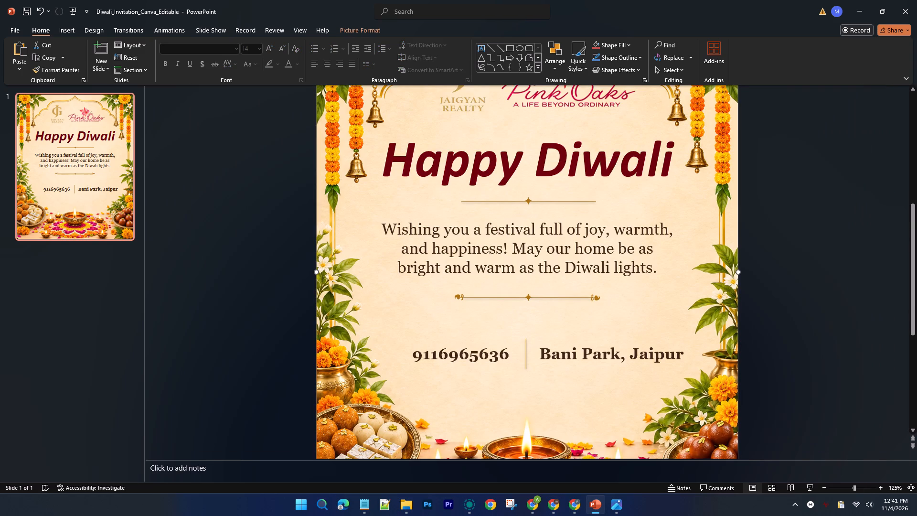
# Shift the location text right and move the vertical separator right and slightly up, under the divider's diamond ornament.
pyautogui.scroll(1, 505, 312)
pyautogui.keyDown('ctrl'); pyautogui.scroll(5, 560, 320); pyautogui.keyUp('ctrl')
pyautogui.scroll(-3, 587, 352)
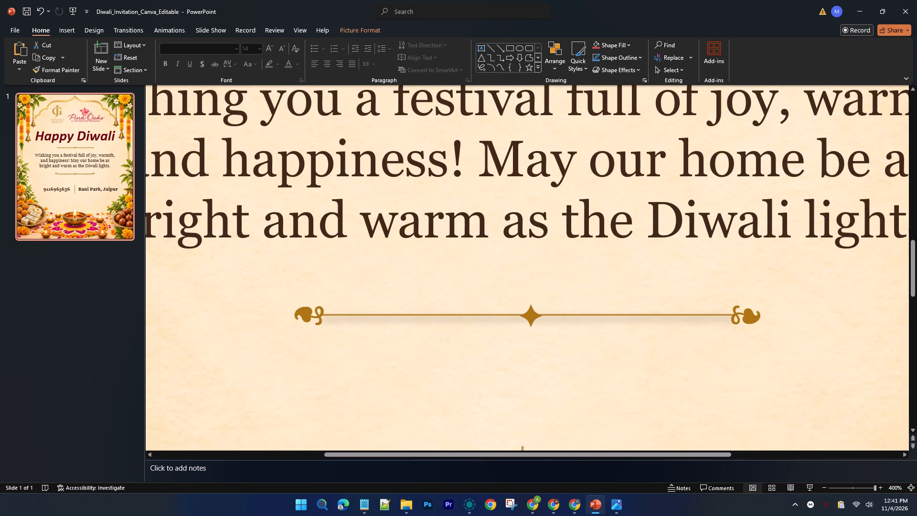
pyautogui.scroll(-7, 706, 319)
pyautogui.scroll(1, 707, 318)
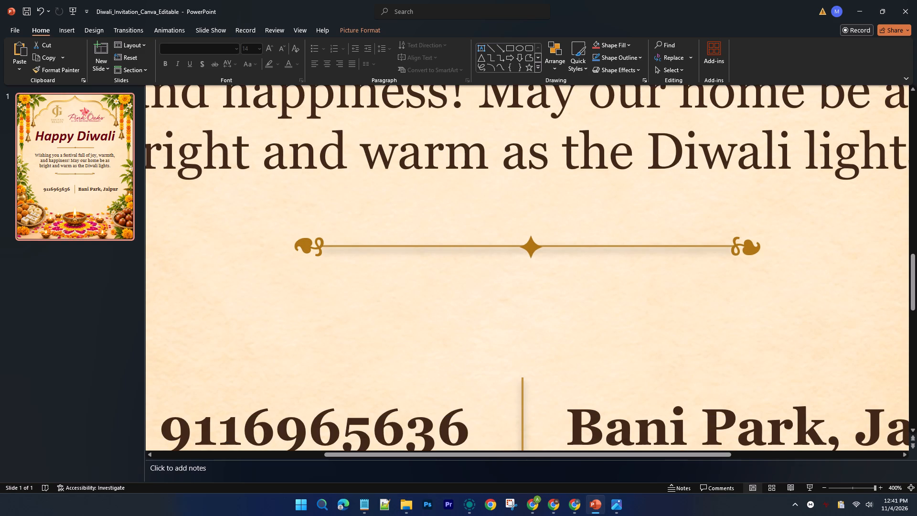
pyautogui.moveTo(523, 395); pyautogui.dragTo(528, 396)
pyautogui.hotkey('ctrl', 'z')
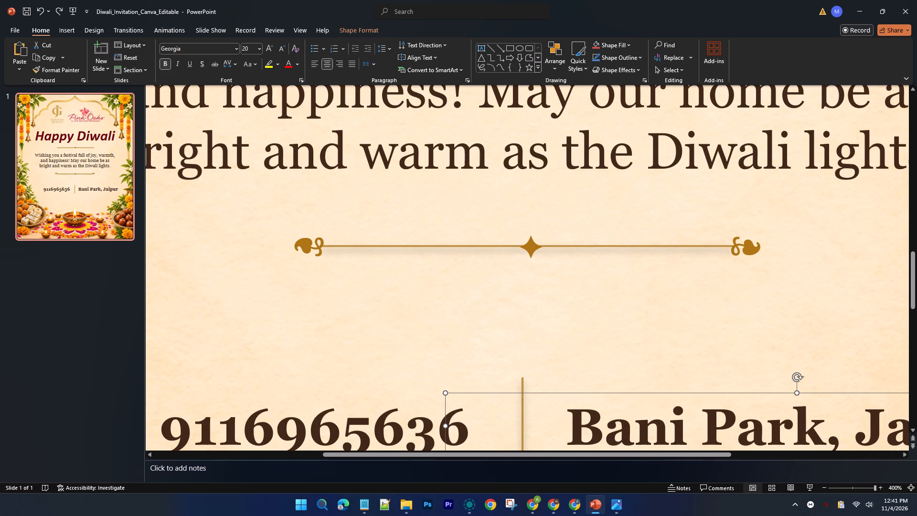
pyautogui.moveTo(529, 396); pyautogui.dragTo(565, 398)
pyautogui.moveTo(520, 379); pyautogui.dragTo(526, 376)
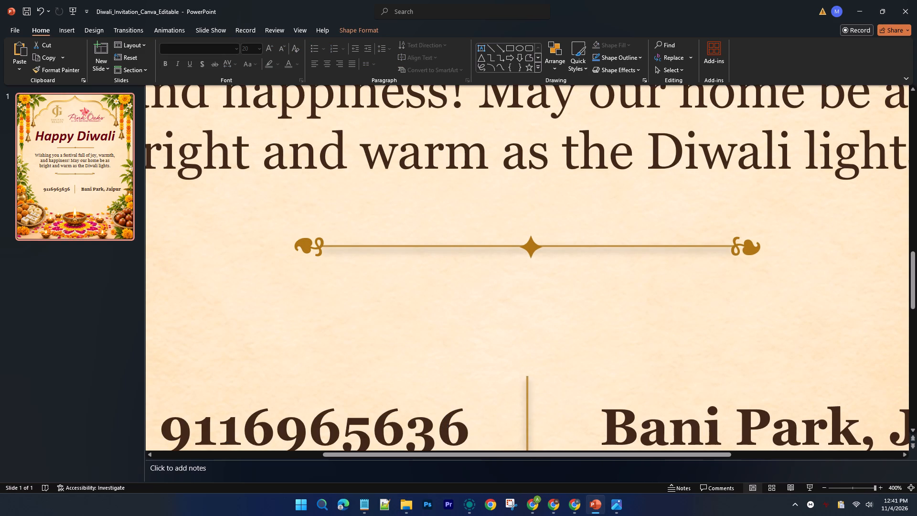
pyautogui.moveTo(526, 376); pyautogui.dragTo(532, 367)
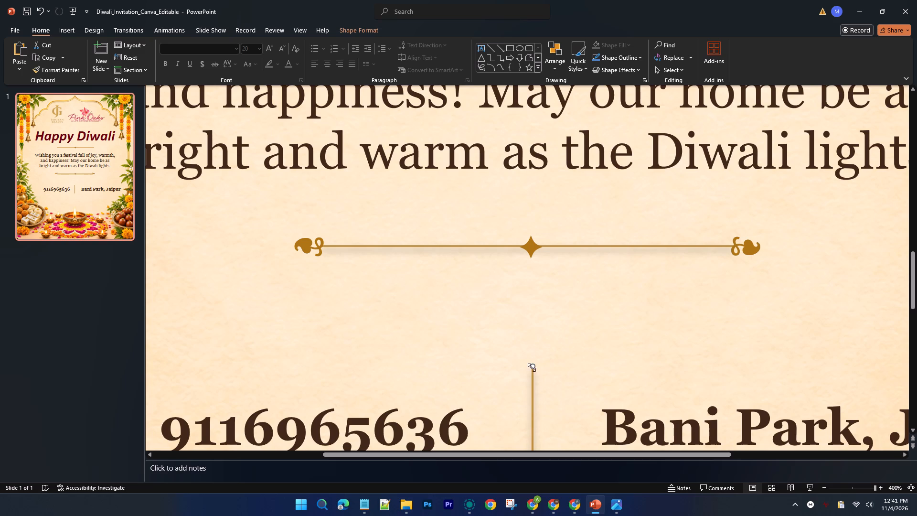
pyautogui.keyDown('ctrl'); pyautogui.scroll(-1, 589, 335); pyautogui.keyUp('ctrl')
pyautogui.click(628, 308)
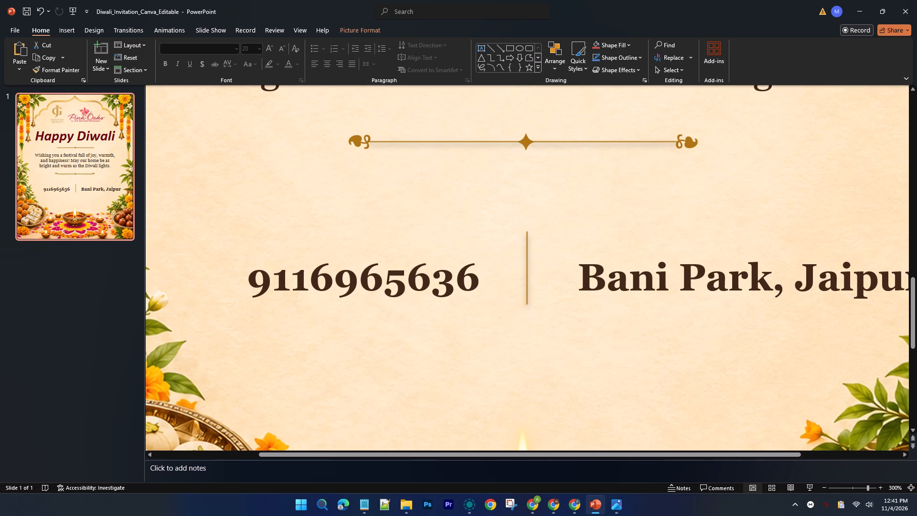
# Adjust the location text's position beside the separator and prefix the phone number with +91-.
pyautogui.click(642, 279)
pyautogui.moveTo(654, 301); pyautogui.dragTo(654, 293)
pyautogui.click(453, 287)
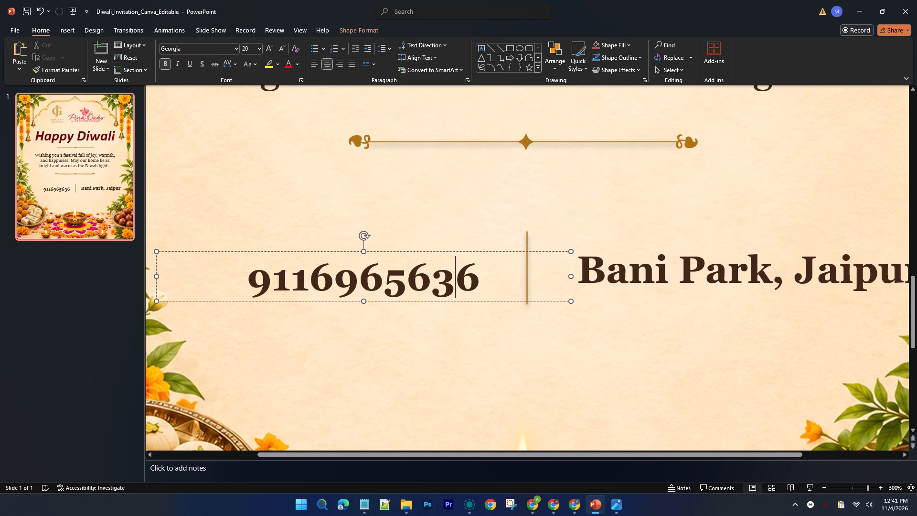
# Nudge the phone number text up so it lines up with the location text across the separator.
pyautogui.moveTo(451, 301); pyautogui.dragTo(452, 296)
pyautogui.click(481, 327)
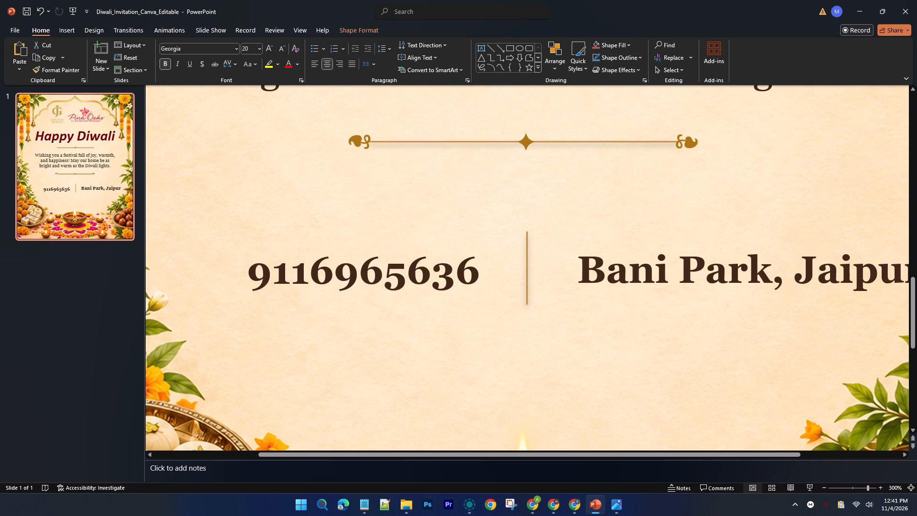
# Prefix the phone number with +91- and shift it left so it sits clear of the vertical separator.
pyautogui.keyDown('ctrl'); pyautogui.scroll(-4, 495, 326); pyautogui.keyUp('ctrl')
pyautogui.click(793, 273)
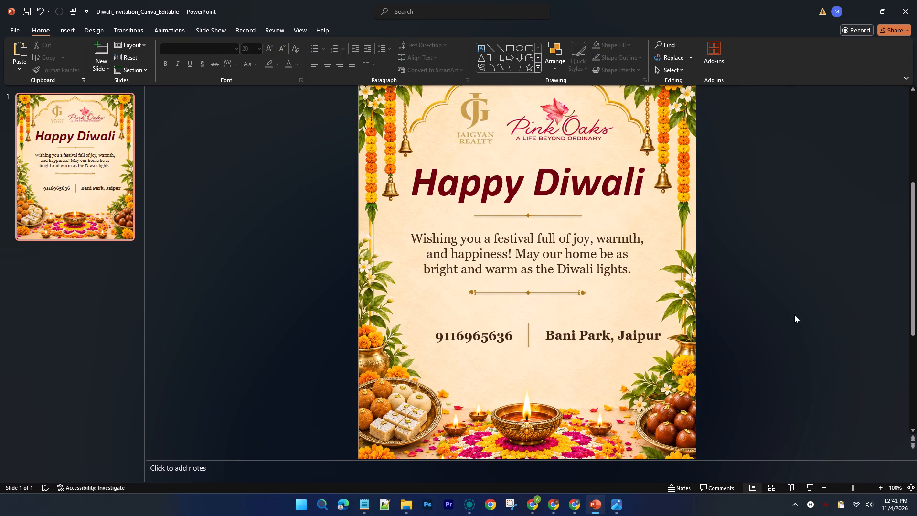
pyautogui.click(437, 334)
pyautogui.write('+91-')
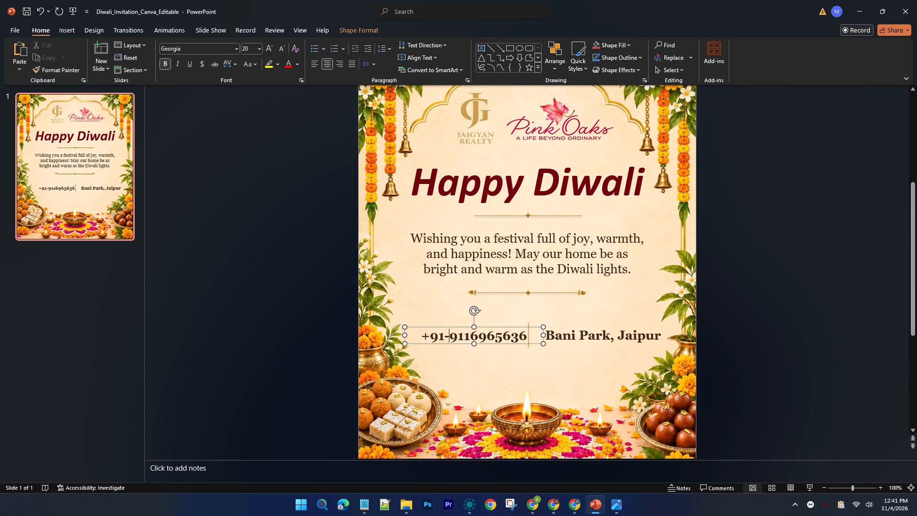
pyautogui.click(451, 369)
pyautogui.click(484, 331)
pyautogui.moveTo(498, 344); pyautogui.dragTo(494, 344)
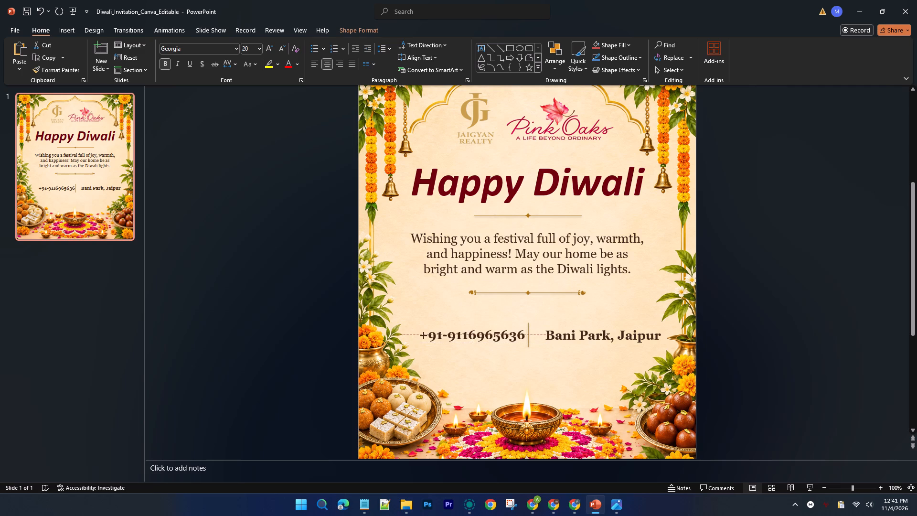
pyautogui.moveTo(494, 344); pyautogui.dragTo(491, 344)
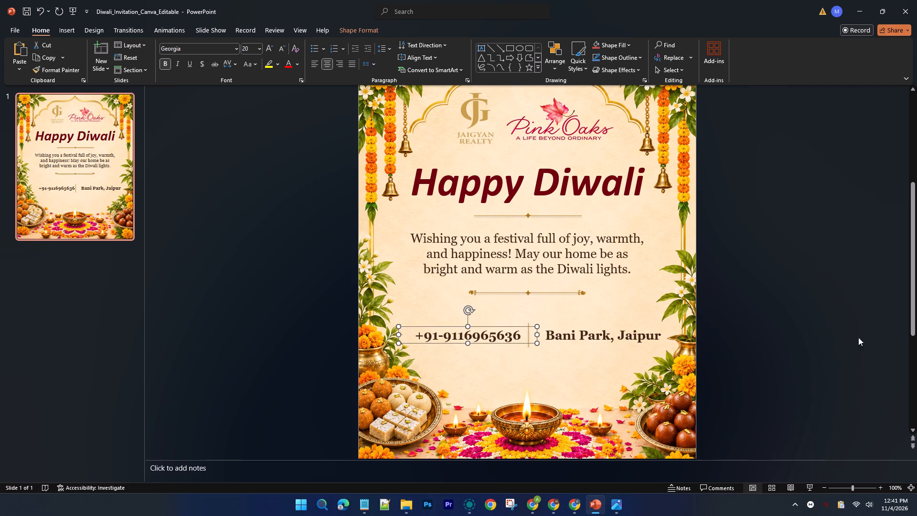
pyautogui.click(900, 329)
# Move the "Bani Park, Jaipur" text left, closer to the separator, keeping it level with the phone number.
pyautogui.keyDown('ctrl'); pyautogui.scroll(1, 574, 330); pyautogui.keyUp('ctrl')
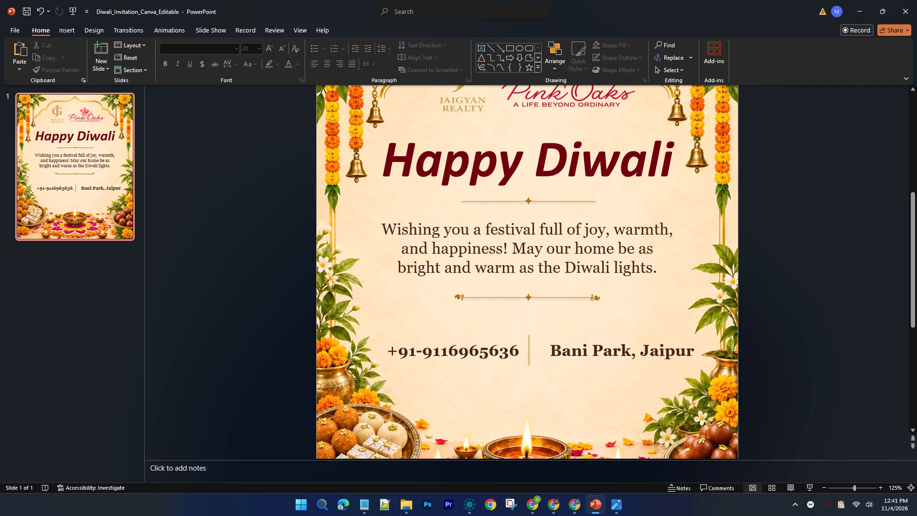
pyautogui.click(559, 351)
pyautogui.click(570, 358)
pyautogui.moveTo(570, 360); pyautogui.dragTo(568, 360)
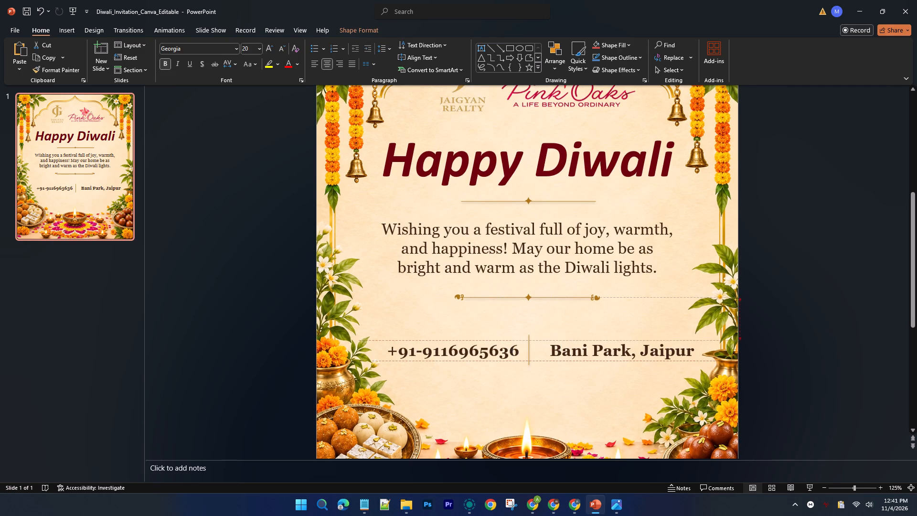
pyautogui.moveTo(568, 360); pyautogui.dragTo(561, 360)
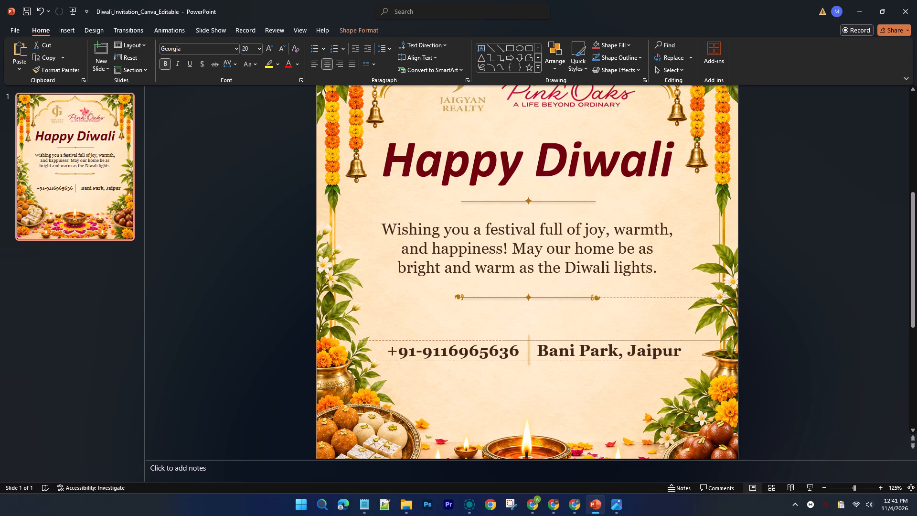
pyautogui.moveTo(561, 360); pyautogui.dragTo(562, 361)
pyautogui.click(857, 302)
pyautogui.keyDown('ctrl'); pyautogui.scroll(-1, 814, 270); pyautogui.keyUp('ctrl')
pyautogui.scroll(1, 814, 272)
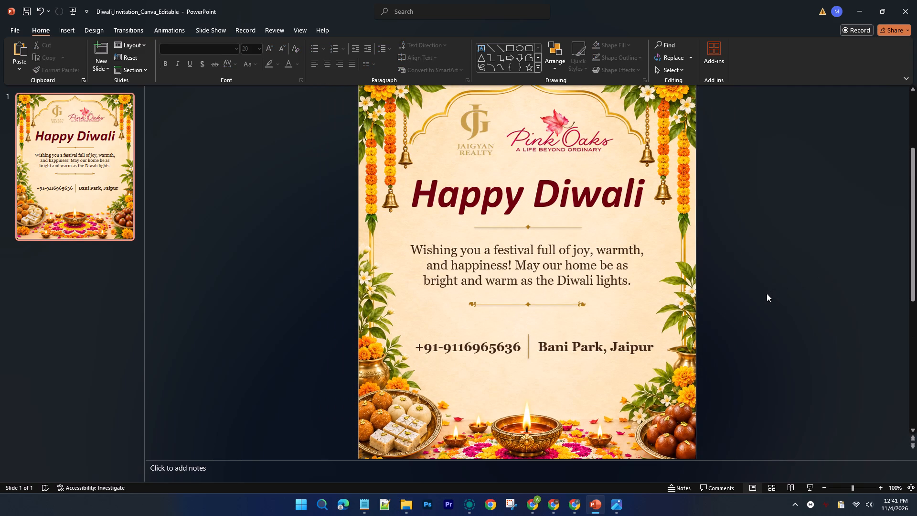
pyautogui.scroll(1, 767, 293)
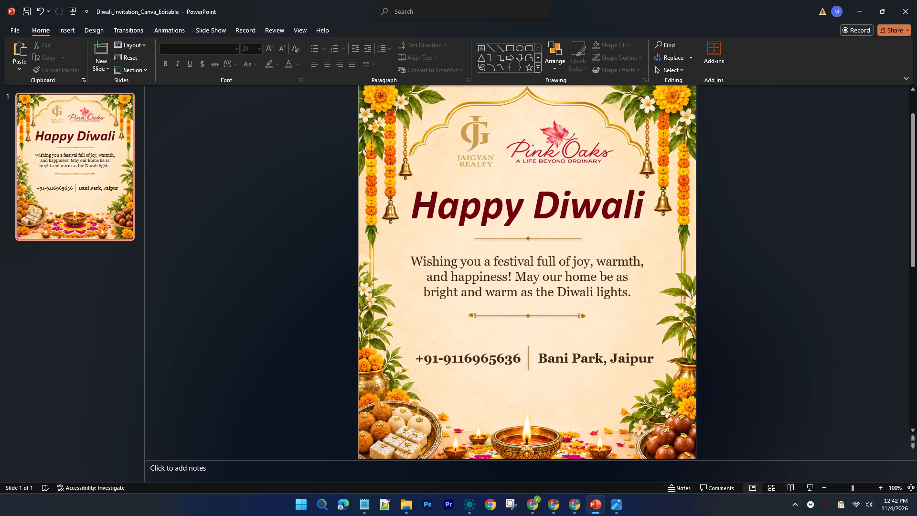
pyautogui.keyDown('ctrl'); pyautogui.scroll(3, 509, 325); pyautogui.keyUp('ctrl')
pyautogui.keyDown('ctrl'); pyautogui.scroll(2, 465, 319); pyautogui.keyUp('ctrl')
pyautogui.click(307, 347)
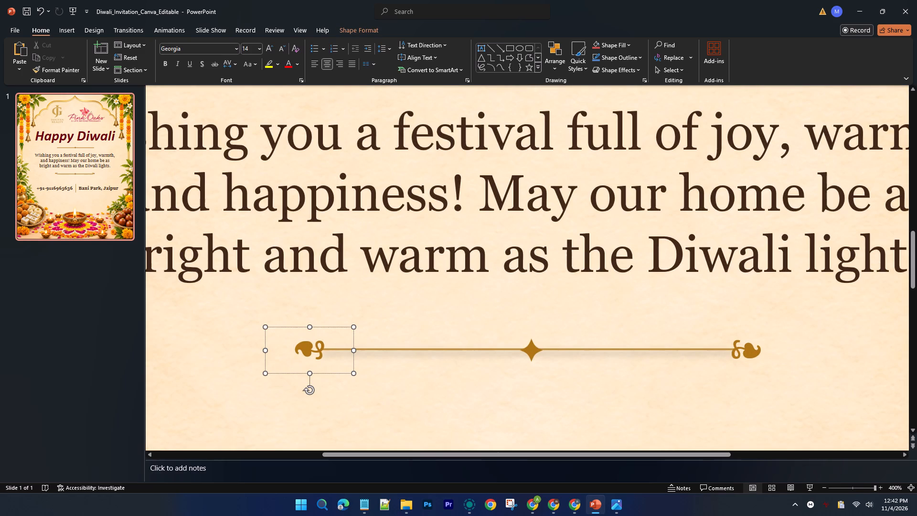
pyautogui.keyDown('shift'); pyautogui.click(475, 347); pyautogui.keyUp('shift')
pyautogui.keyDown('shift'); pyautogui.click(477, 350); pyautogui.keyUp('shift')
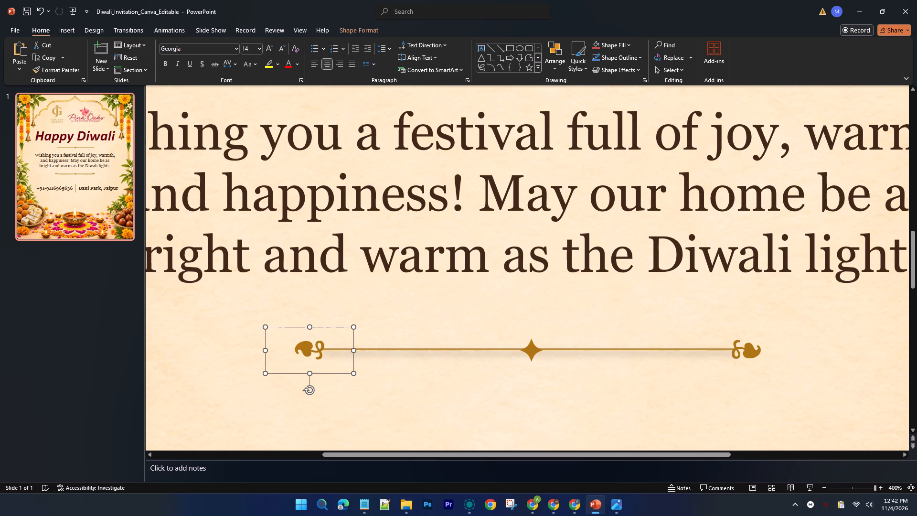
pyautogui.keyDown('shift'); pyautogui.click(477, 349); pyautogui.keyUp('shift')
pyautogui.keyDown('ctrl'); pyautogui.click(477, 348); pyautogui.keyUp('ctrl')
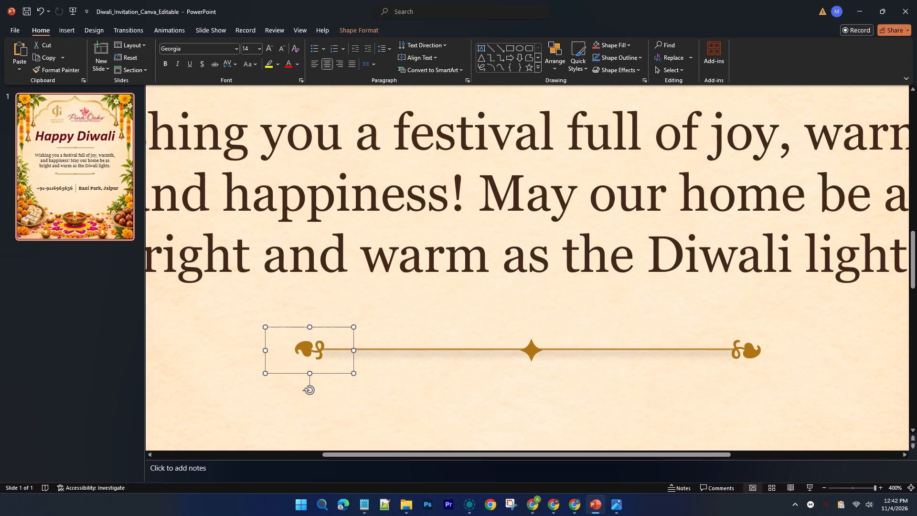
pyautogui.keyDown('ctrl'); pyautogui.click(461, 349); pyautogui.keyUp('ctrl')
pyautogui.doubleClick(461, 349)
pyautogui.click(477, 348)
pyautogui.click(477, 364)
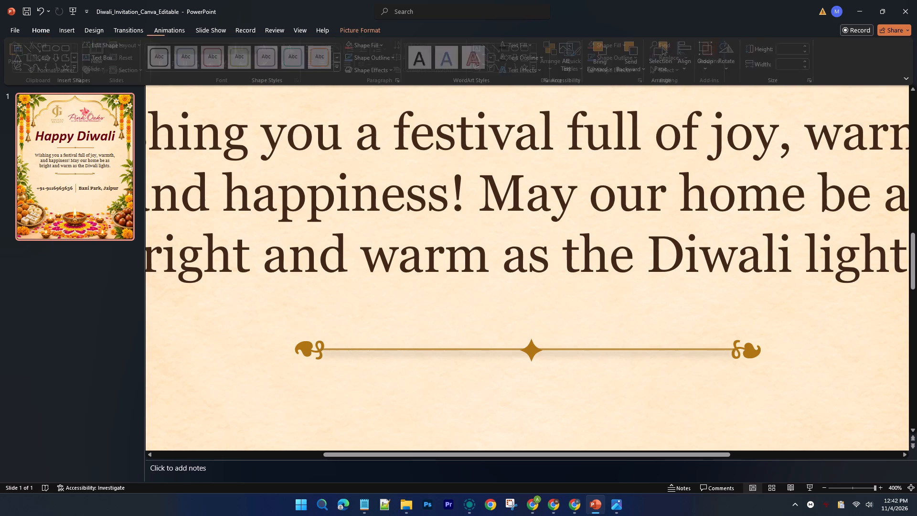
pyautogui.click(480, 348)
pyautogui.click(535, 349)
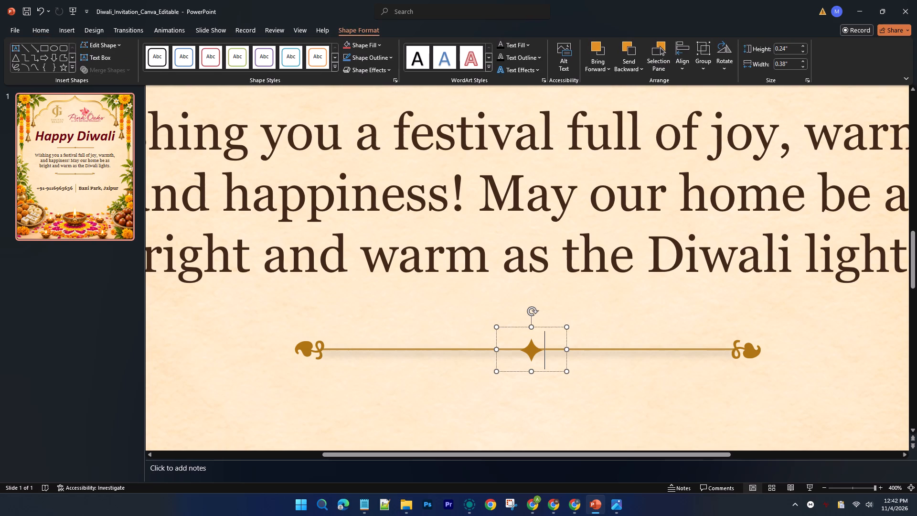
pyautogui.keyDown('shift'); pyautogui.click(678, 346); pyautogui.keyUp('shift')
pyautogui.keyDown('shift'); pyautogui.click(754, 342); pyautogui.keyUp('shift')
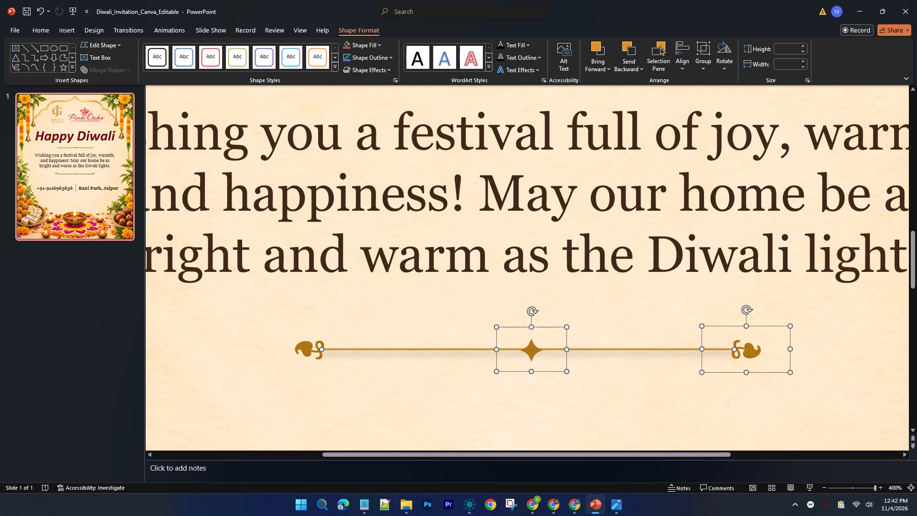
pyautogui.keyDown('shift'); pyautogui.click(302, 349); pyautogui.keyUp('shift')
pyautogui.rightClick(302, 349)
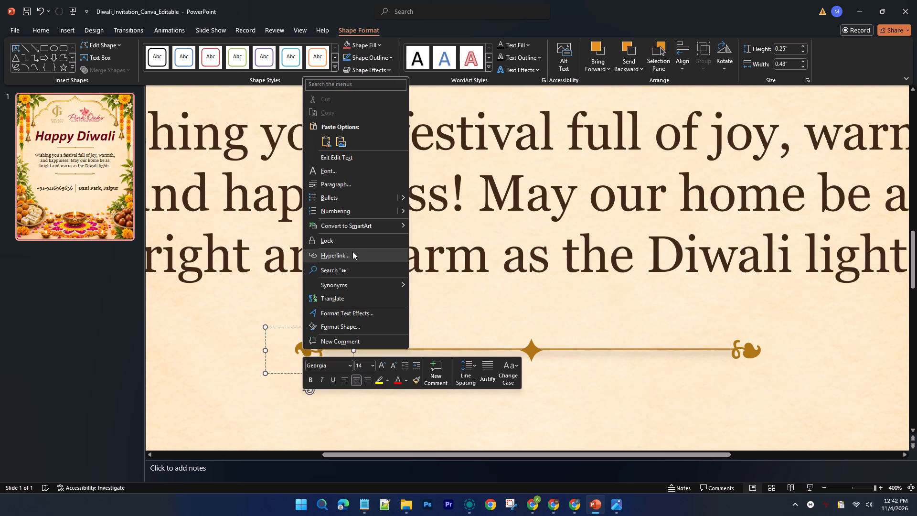
# Lower the divider line together with its diamond and both leaf ornaments, leaving more space below the greeting message.
pyautogui.click(280, 357)
pyautogui.keyDown('shift'); pyautogui.click(396, 346); pyautogui.keyUp('shift')
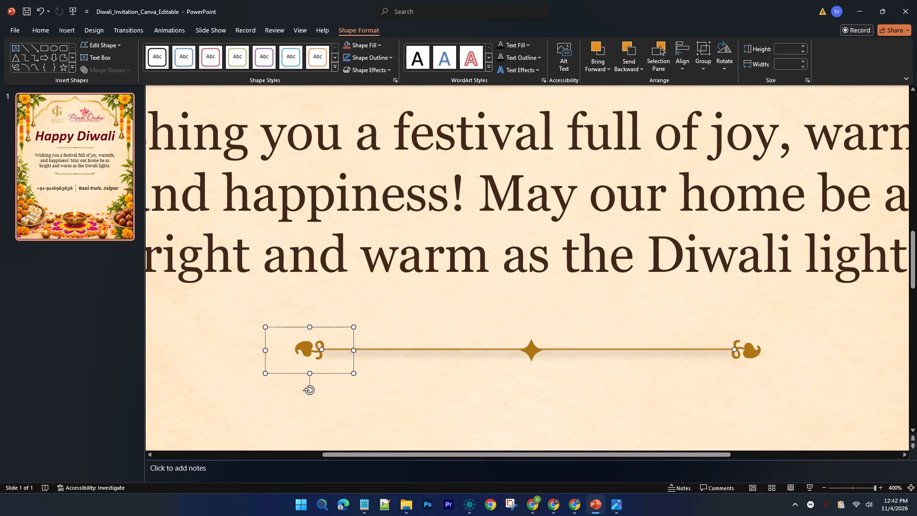
pyautogui.keyDown('shift'); pyautogui.click(750, 347); pyautogui.keyUp('shift')
pyautogui.keyDown('shift'); pyautogui.click(538, 351); pyautogui.keyUp('shift')
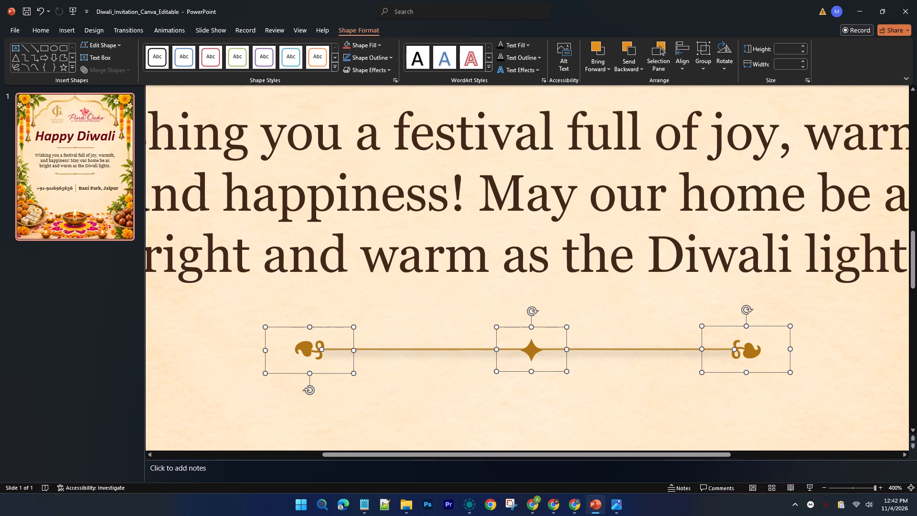
pyautogui.moveTo(512, 338); pyautogui.dragTo(512, 353)
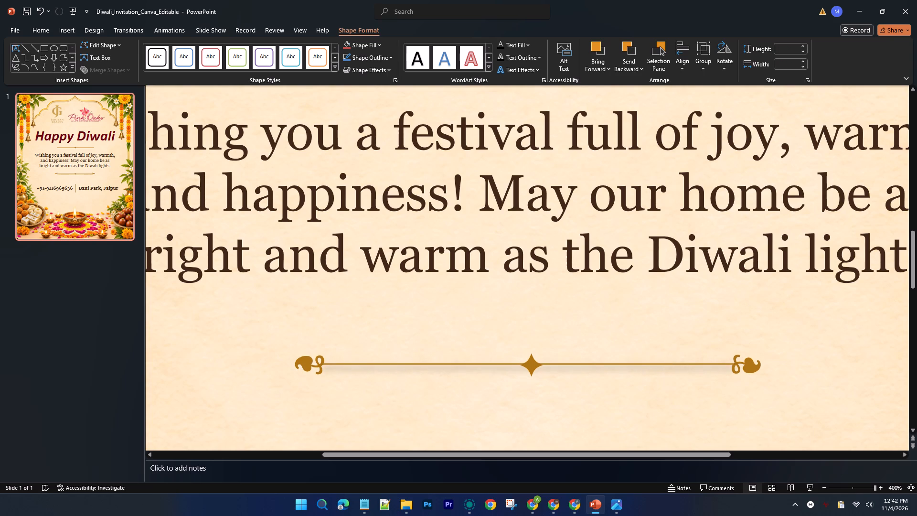
pyautogui.moveTo(512, 353); pyautogui.dragTo(510, 369)
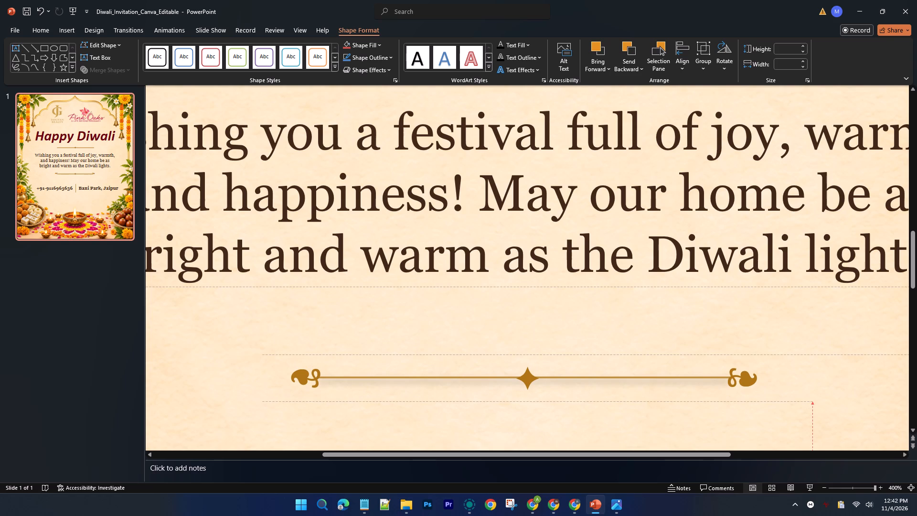
pyautogui.moveTo(510, 369); pyautogui.dragTo(510, 367)
pyautogui.keyDown('ctrl'); pyautogui.scroll(-3, 510, 367); pyautogui.keyUp('ctrl')
pyautogui.click(752, 276)
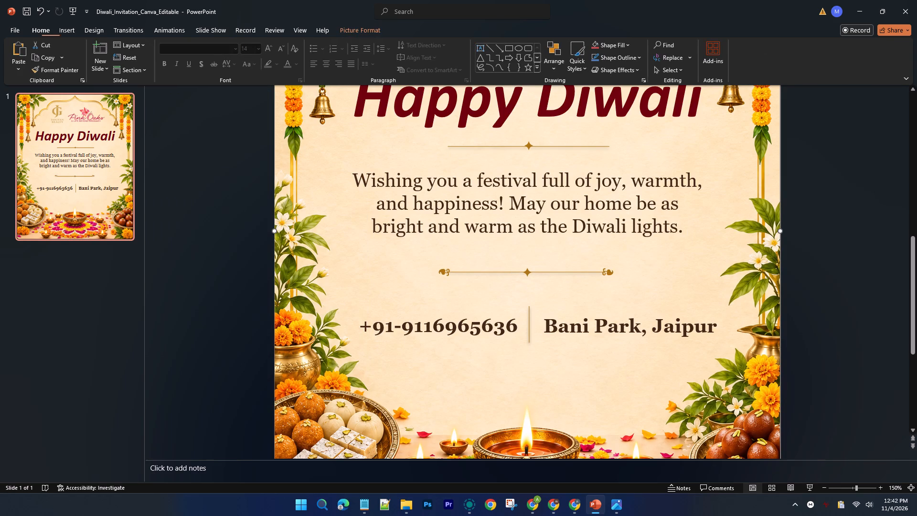
# Lower the greeting message slightly so it sits more evenly between the two divider lines.
pyautogui.scroll(2, 795, 251)
pyautogui.scroll(1, 840, 250)
pyautogui.click(570, 247)
pyautogui.moveTo(582, 272); pyautogui.dragTo(582, 279)
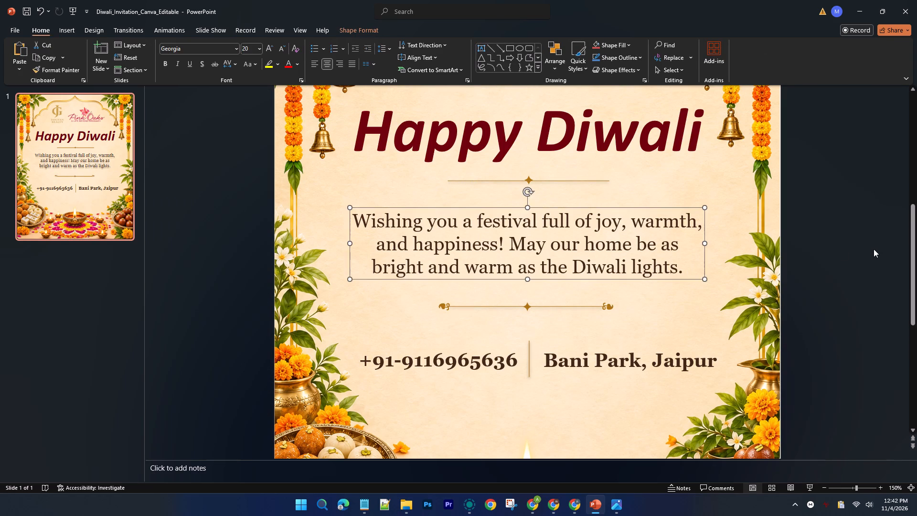
pyautogui.click(874, 249)
pyautogui.keyDown('ctrl'); pyautogui.scroll(1, 874, 249); pyautogui.keyUp('ctrl')
pyautogui.keyDown('ctrl'); pyautogui.scroll(-3, 874, 249); pyautogui.keyUp('ctrl')
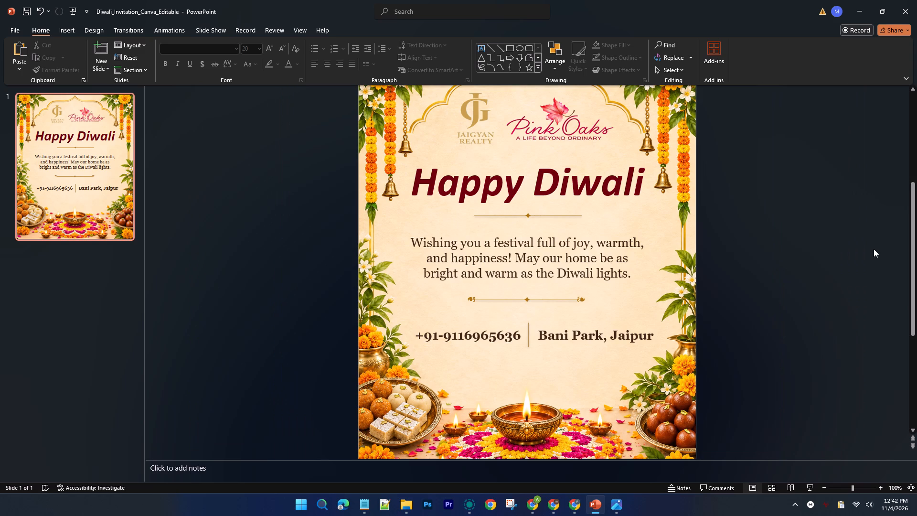
pyautogui.scroll(1, 874, 249)
pyautogui.keyDown('ctrl'); pyautogui.scroll(-1, 874, 249); pyautogui.keyUp('ctrl')
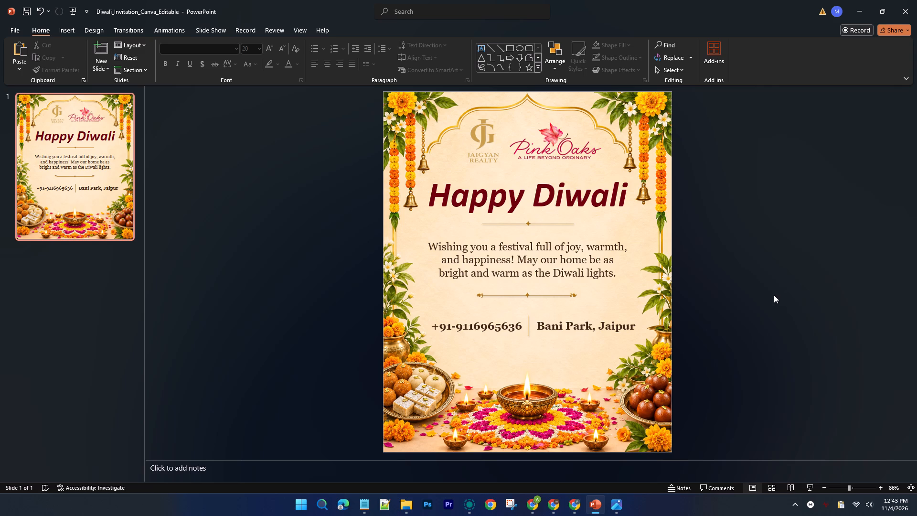
# Move the Pink Oaks logo off the slide and centre the Jaigyan Realty logo under the arch.
pyautogui.click(549, 140)
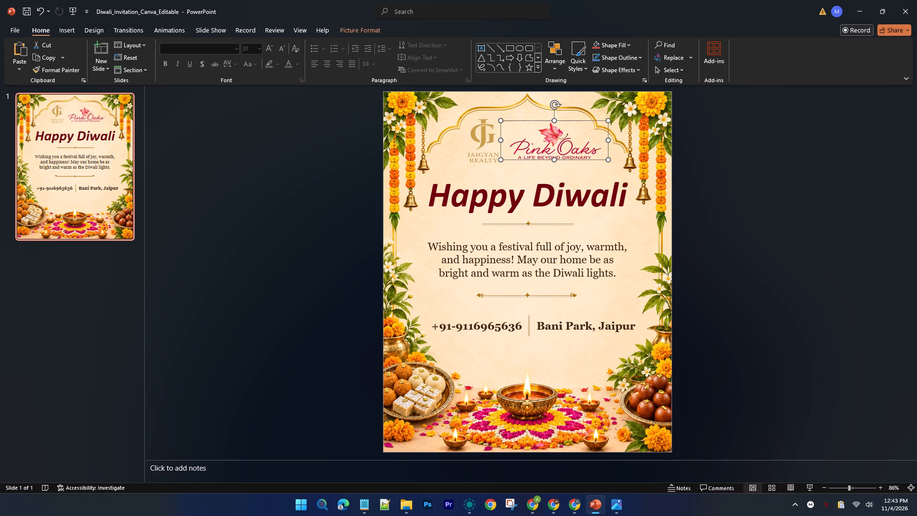
pyautogui.moveTo(558, 147); pyautogui.dragTo(763, 261)
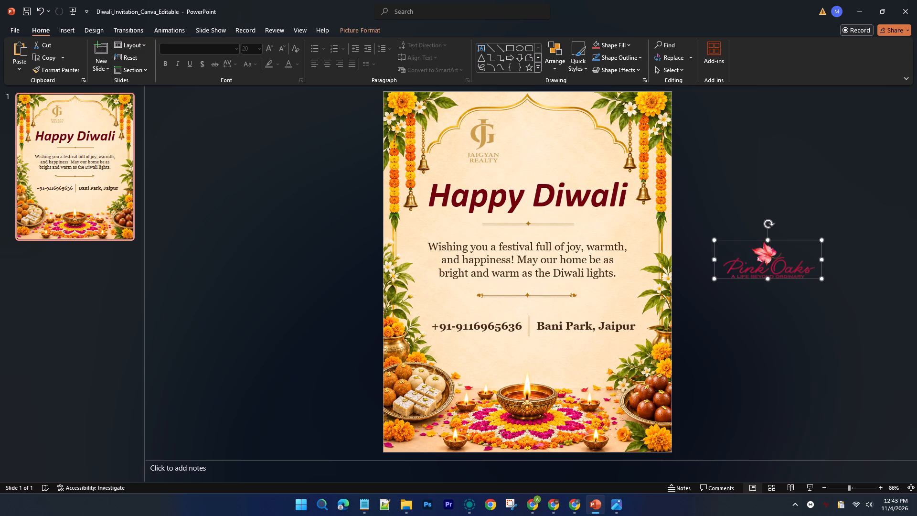
pyautogui.moveTo(485, 146); pyautogui.dragTo(531, 142)
pyautogui.click(749, 151)
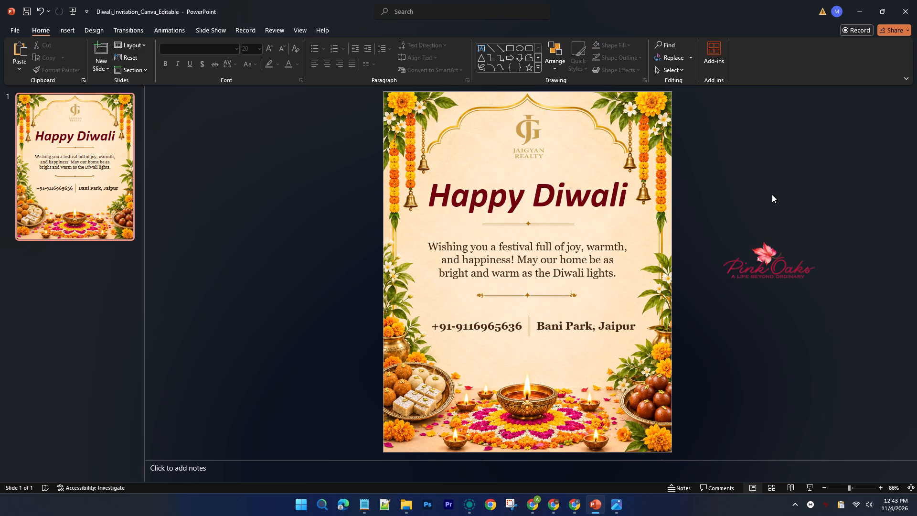
pyautogui.click(641, 131)
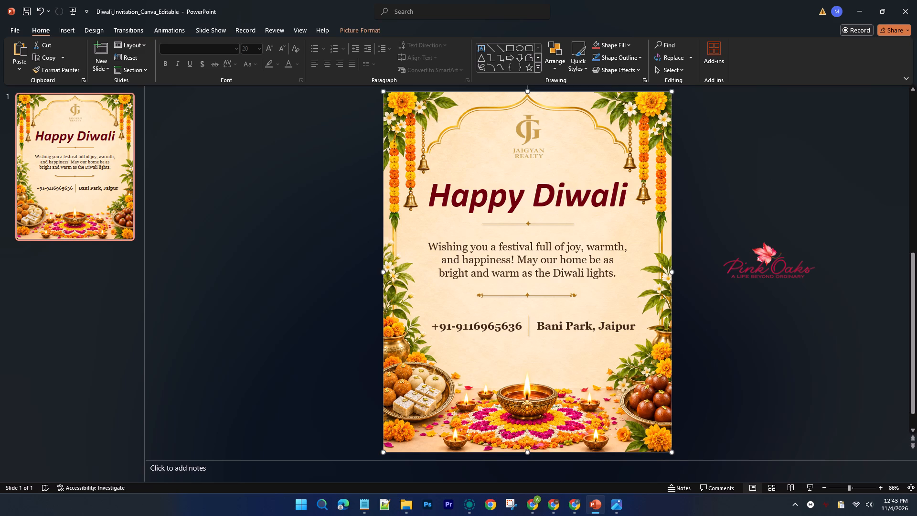
pyautogui.click(733, 142)
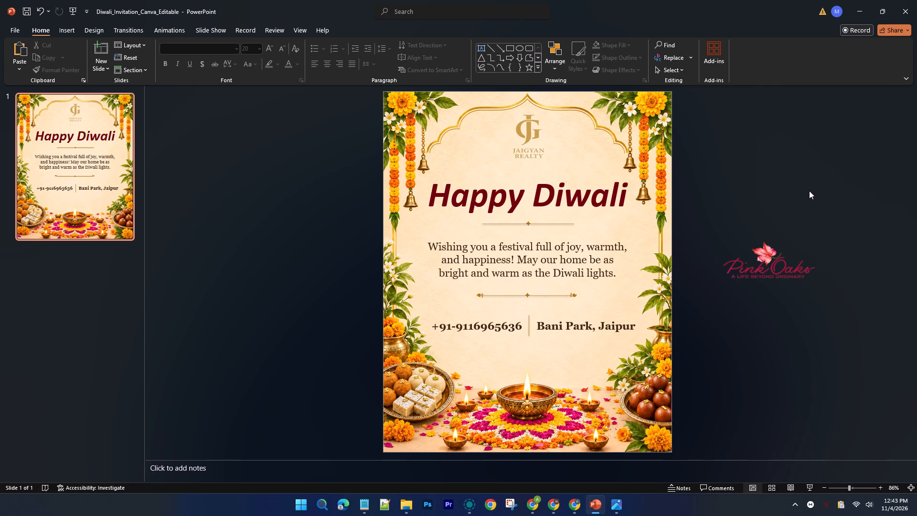
# Move the Jaigyan Realty logo off the slide and centre the Pink Oaks logo under the arch.
pyautogui.click(527, 134)
pyautogui.moveTo(527, 134); pyautogui.dragTo(249, 244)
pyautogui.moveTo(782, 256); pyautogui.dragTo(531, 132)
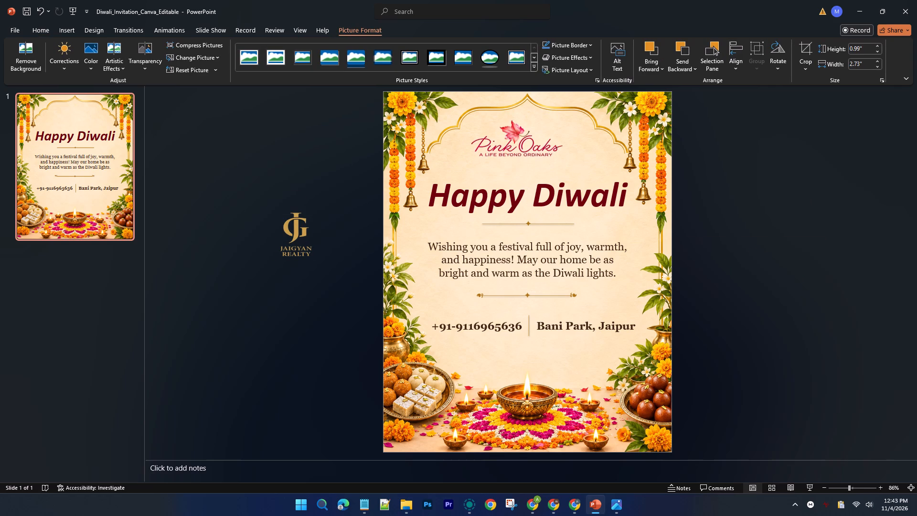
pyautogui.moveTo(531, 132); pyautogui.dragTo(541, 130)
pyautogui.click(759, 188)
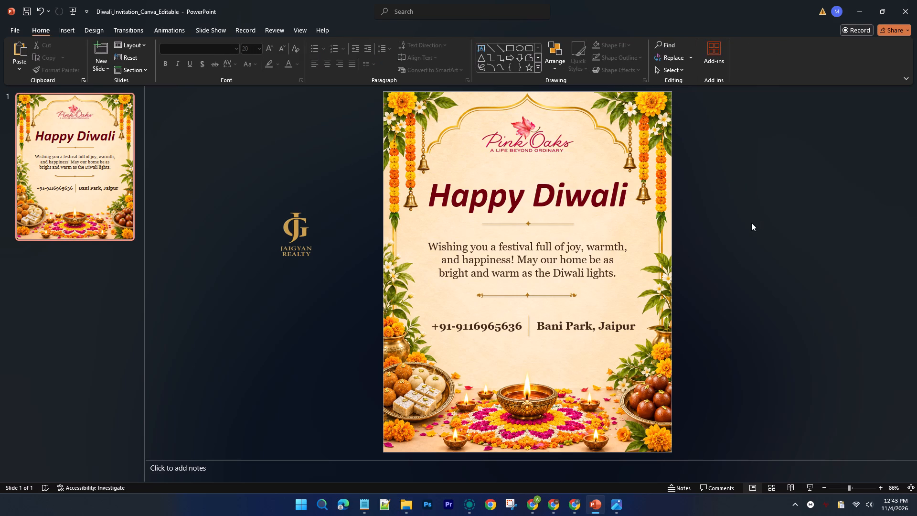
# Place the Jaigyan Realty logo centred between the contact line and the diya, raising the phone and location texts slightly to make room.
pyautogui.moveTo(294, 237); pyautogui.dragTo(519, 381)
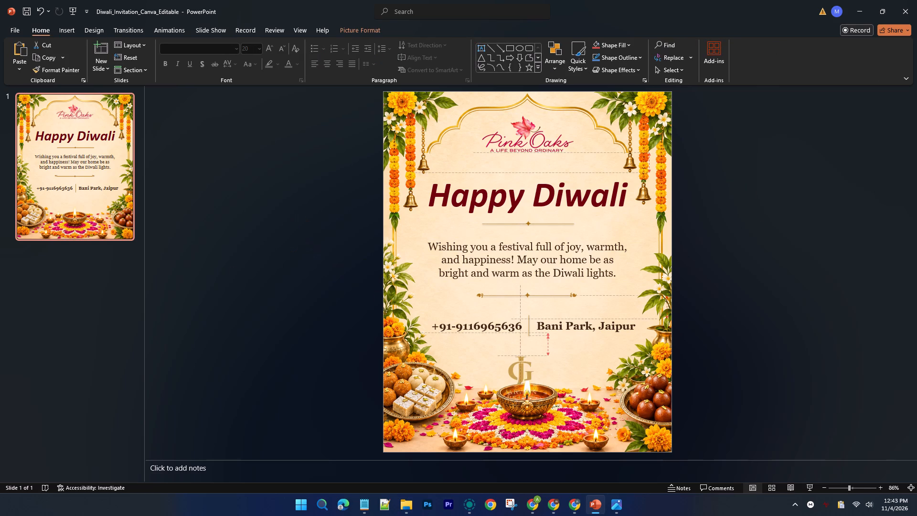
pyautogui.moveTo(519, 381); pyautogui.dragTo(528, 366)
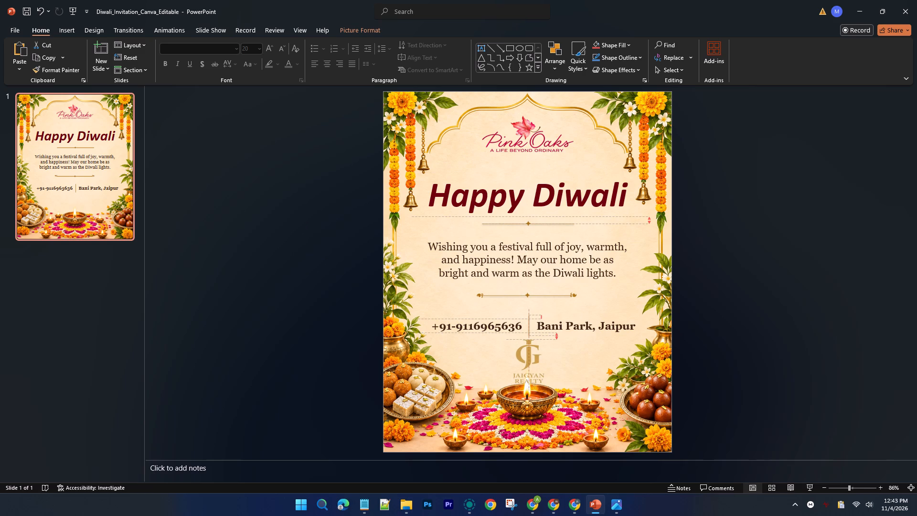
pyautogui.click(469, 323)
pyautogui.keyDown('shift'); pyautogui.click(549, 324); pyautogui.keyUp('shift')
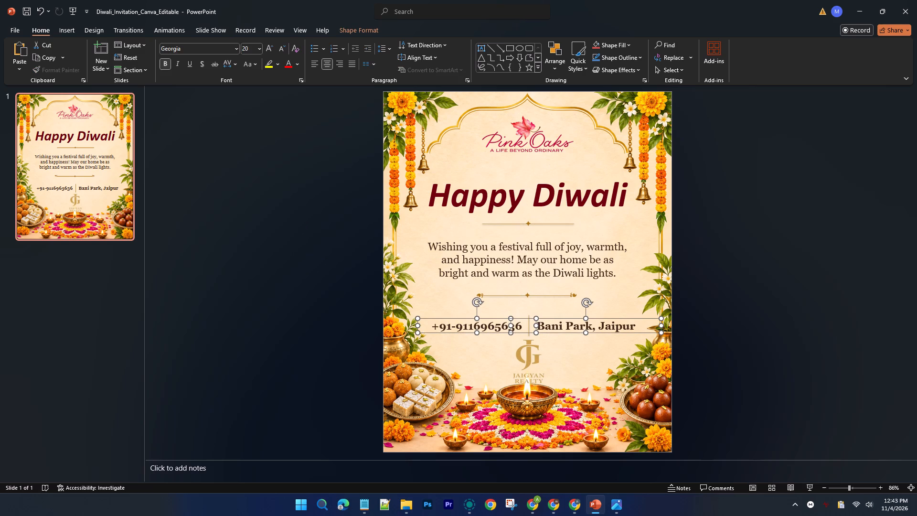
pyautogui.moveTo(578, 318); pyautogui.dragTo(577, 306)
pyautogui.moveTo(535, 353); pyautogui.dragTo(535, 344)
pyautogui.click(810, 310)
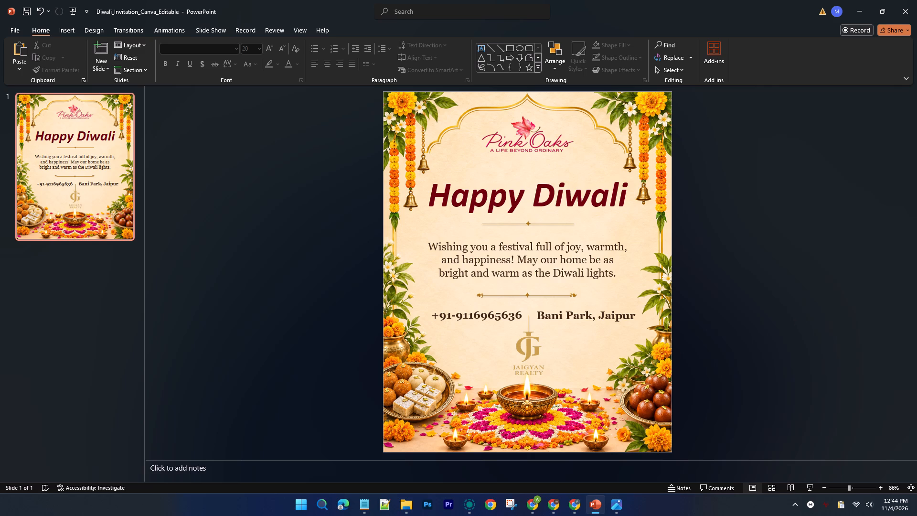
# Close the Diwali_Invitation_Canva_Editable presentation.
pyautogui.click(916, 0)
pyautogui.click(471, 269)
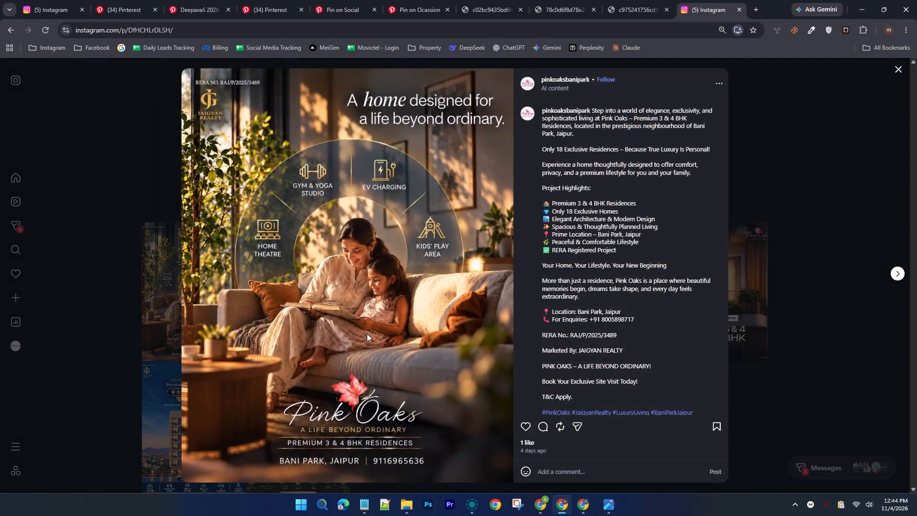
# Switch to File Explorer and open the 8 November folder inside Downloads, beside the Client Logos folder.
pyautogui.click(546, 515)
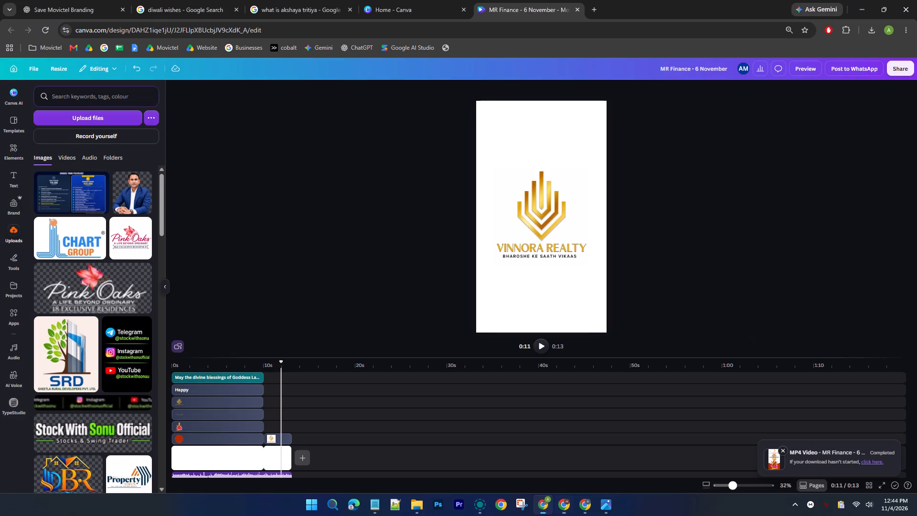
pyautogui.click(418, 506)
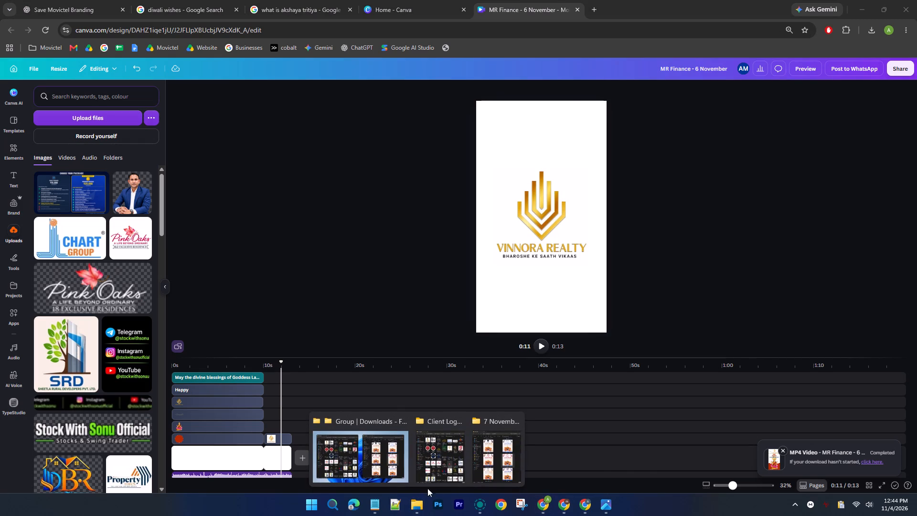
pyautogui.click(387, 460)
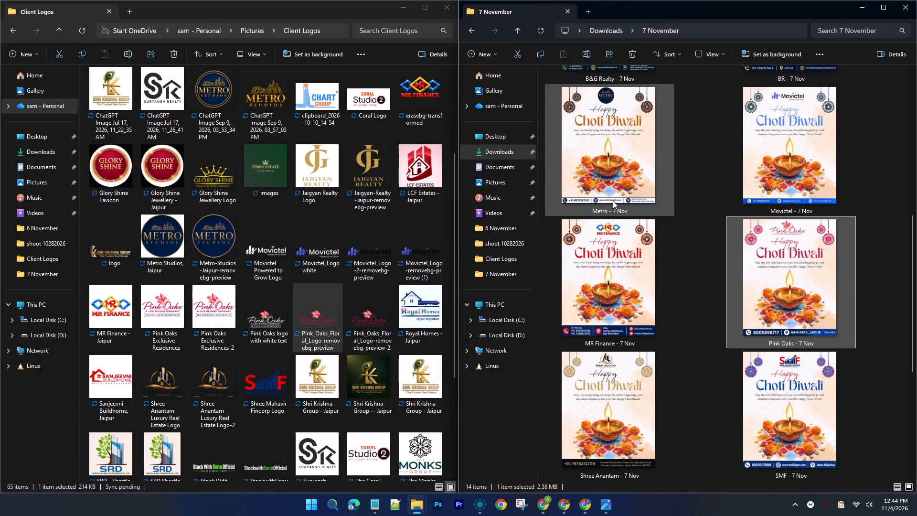
pyautogui.click(493, 151)
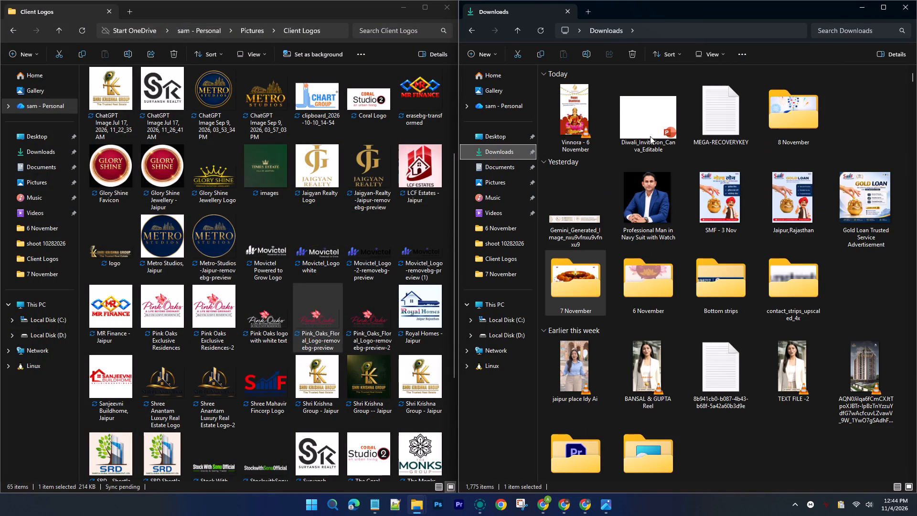
pyautogui.doubleClick(772, 119)
# Display the files in the 8 November folder as extra large icons.
pyautogui.rightClick(656, 155)
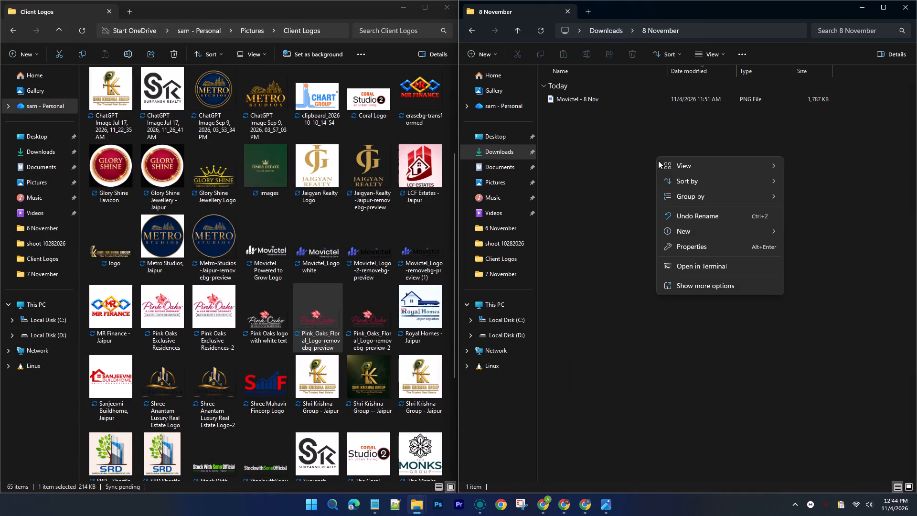
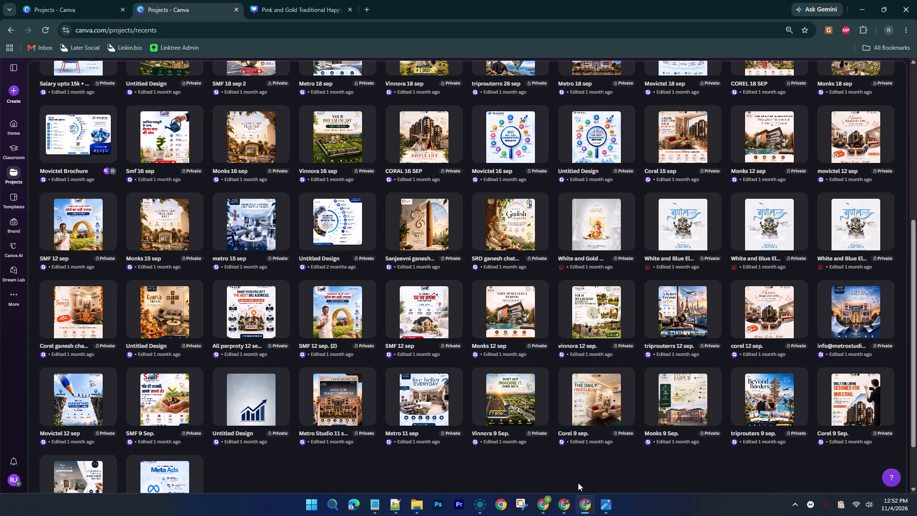
# Open the latest Metro Studios "Happy Diwali" poster with the replaced building from the ChatGPT conversation in enlarged view.
pyautogui.click(548, 503)
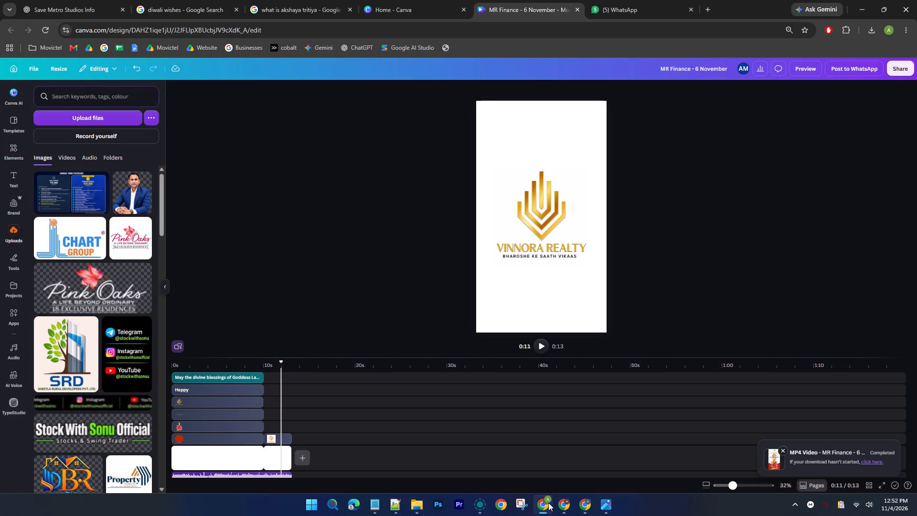
pyautogui.click(113, 0)
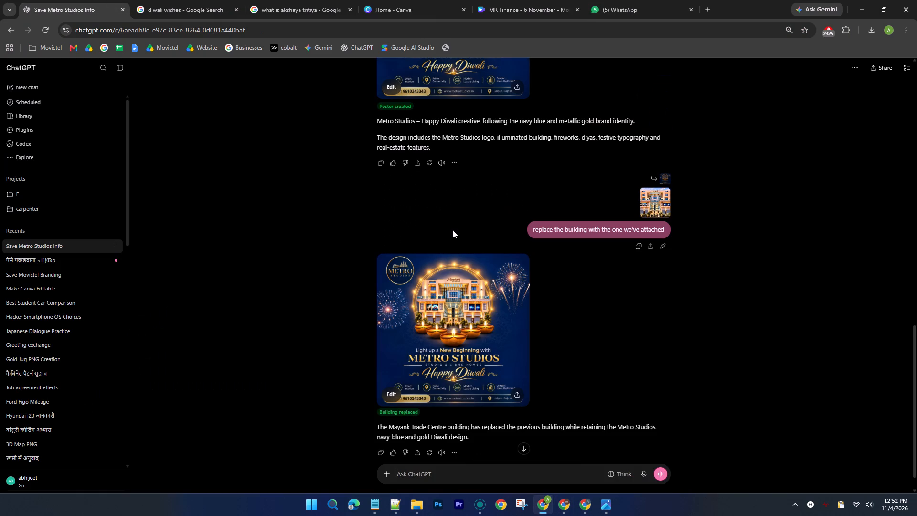
pyautogui.scroll(-2, 453, 230)
pyautogui.click(465, 258)
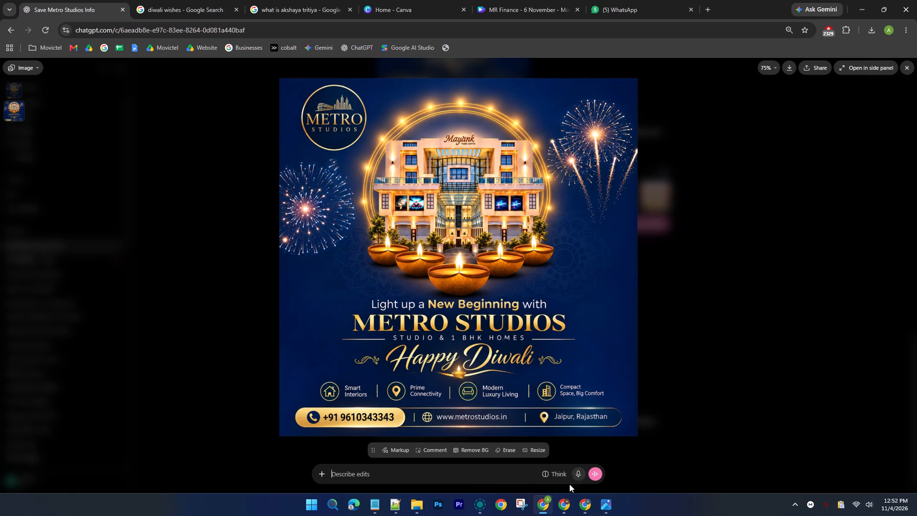
# Check the branding and contact details in Metro Studios' newest Instagram post, and return to the Diwali poster in ChatGPT.
pyautogui.click(567, 498)
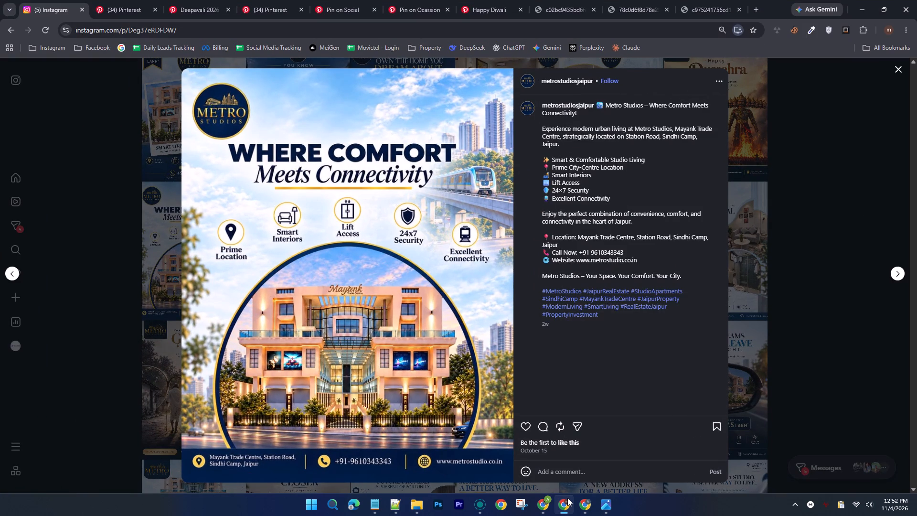
pyautogui.click(749, 254)
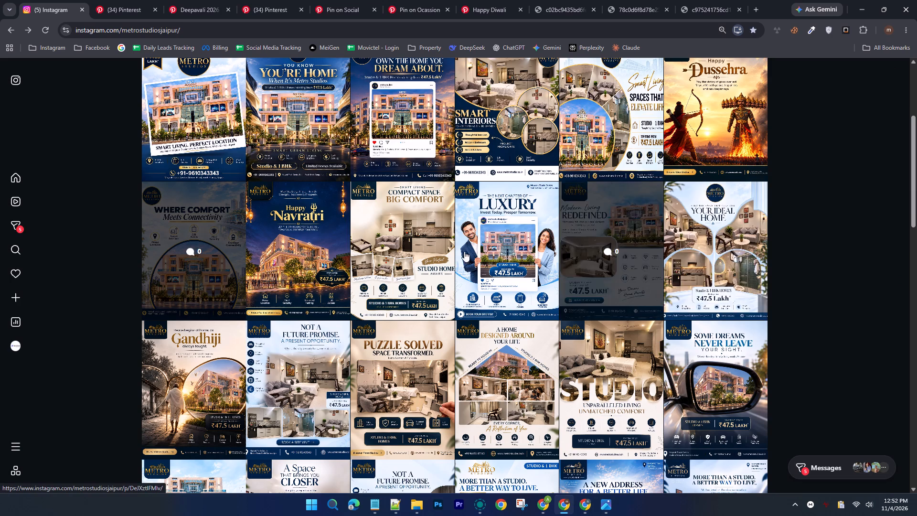
pyautogui.scroll(4, 464, 251)
pyautogui.click(206, 279)
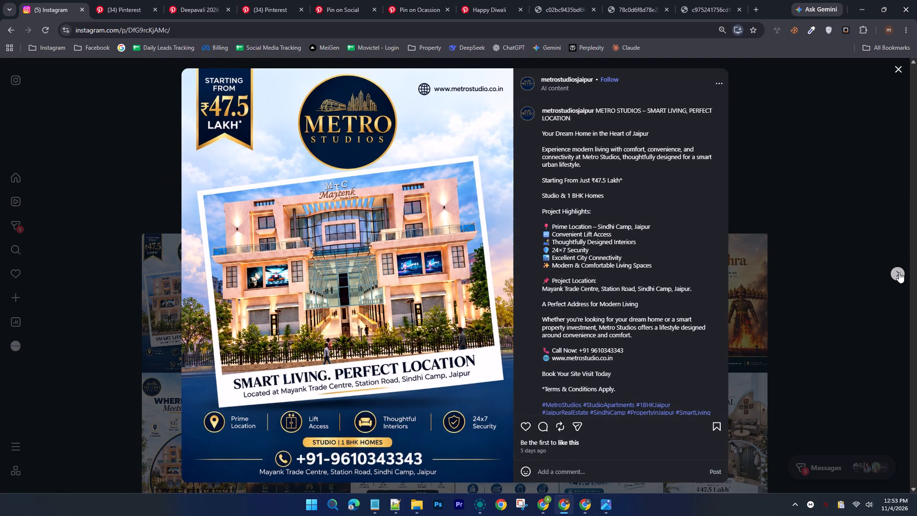
pyautogui.click(548, 501)
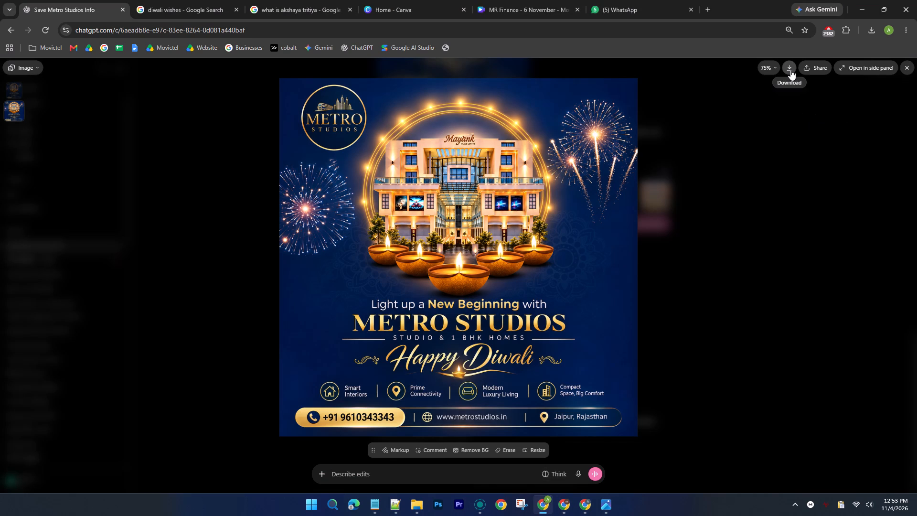
# Switch to Notepad++ and bring up the "Use this design to create another post" prompt.
pyautogui.click(394, 506)
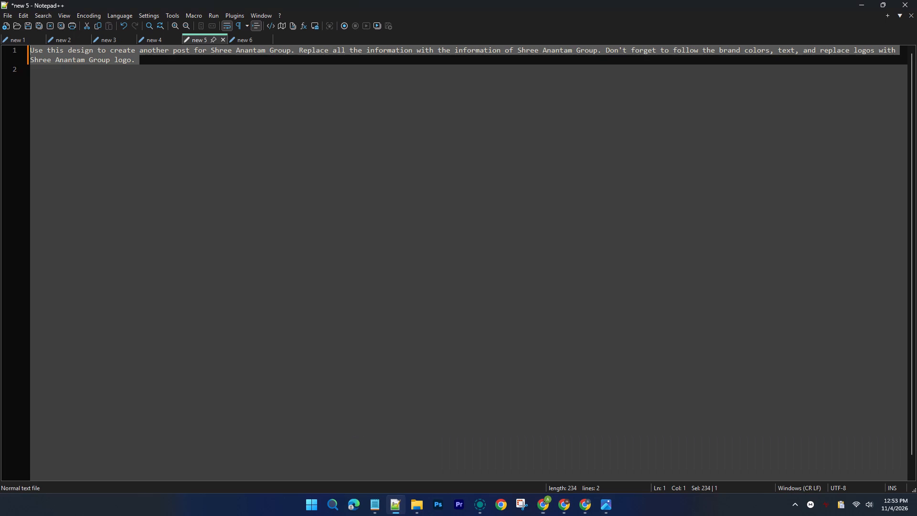
# Add the sentence "Give the image in 4:5." at the end of the Shree Anantam Group prompt and copy the whole prompt.
pyautogui.click(240, 59)
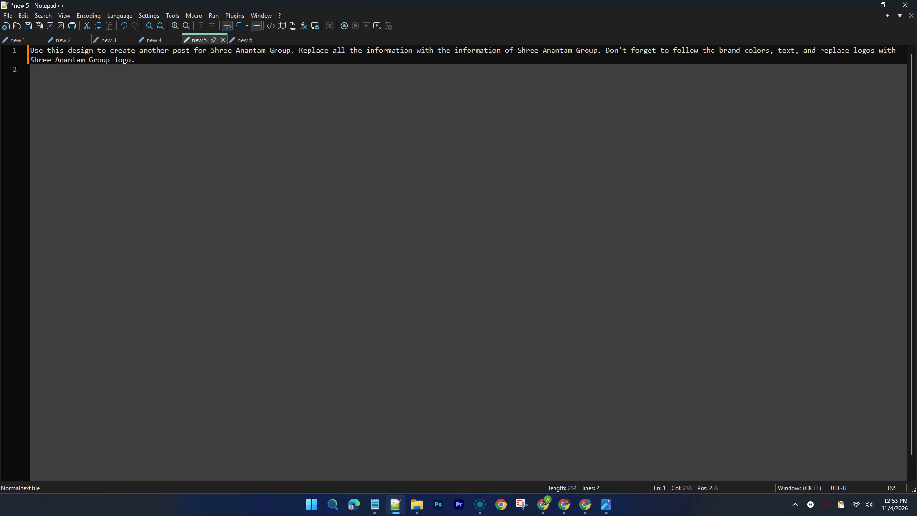
pyautogui.press('space')
pyautogui.write('Give the image in 4:5.')
pyautogui.hotkey('ctrl', 'a')
pyautogui.hotkey('ctrl', 'c')
pyautogui.click(235, 79)
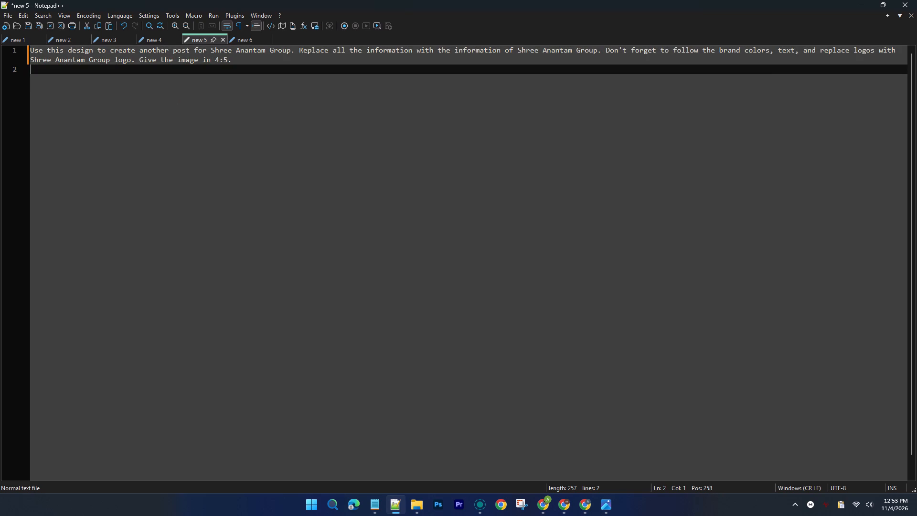
# Select the sentence "Give the image in 4:5." at the end of the prompt.
pyautogui.moveTo(139, 60); pyautogui.dragTo(299, 51)
pyautogui.moveTo(250, 55); pyautogui.dragTo(142, 58)
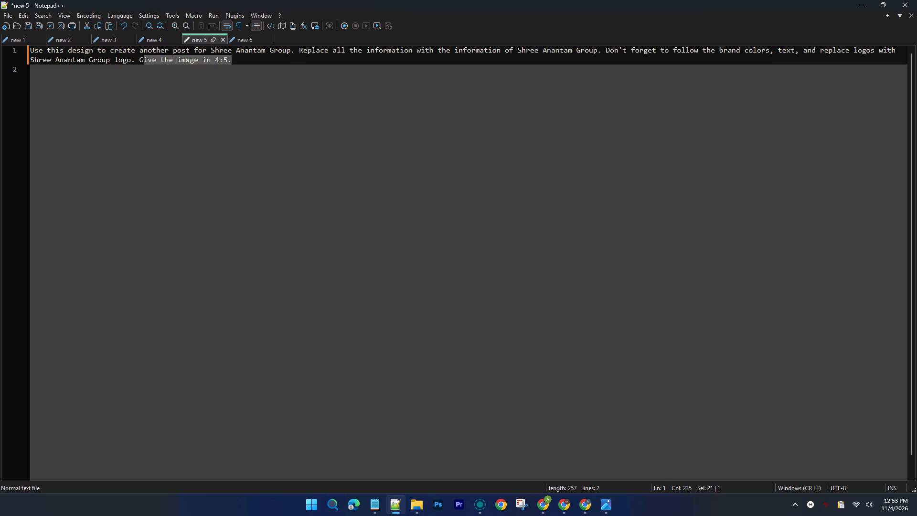
# Copy the sentence "Give the image in 4:5." and submit it in ChatGPT as an edit request for the Metro Studios Happy Diwali poster.
pyautogui.moveTo(142, 58); pyautogui.dragTo(141, 58)
pyautogui.hotkey('ctrl', 'c')
pyautogui.click(537, 507)
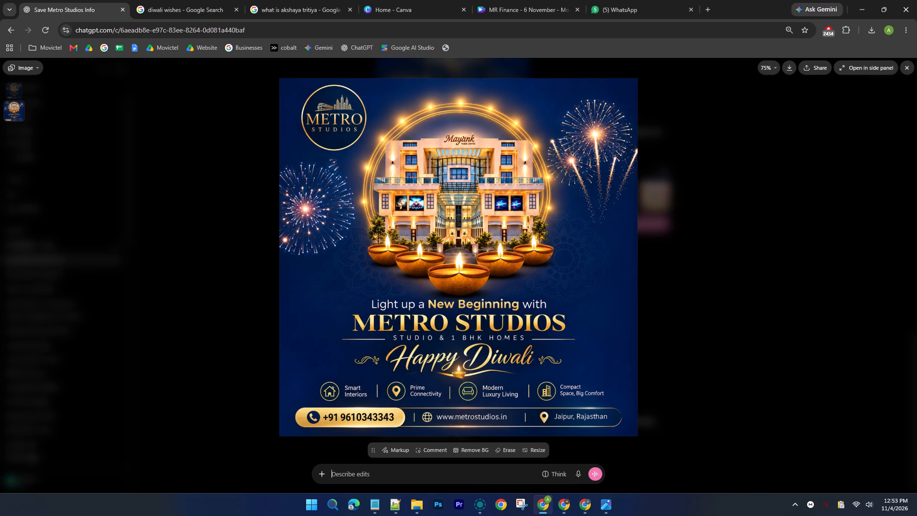
pyautogui.click(459, 473)
pyautogui.hotkey('ctrl', 'v')
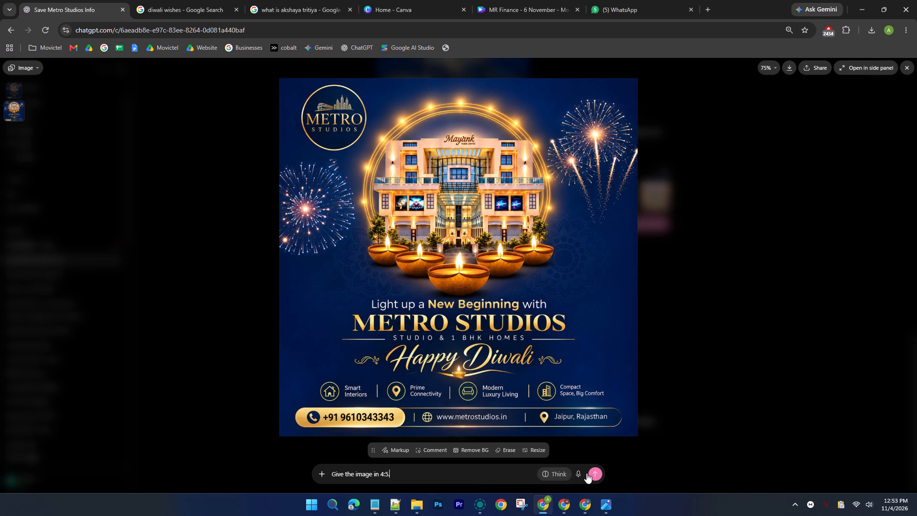
pyautogui.click(595, 478)
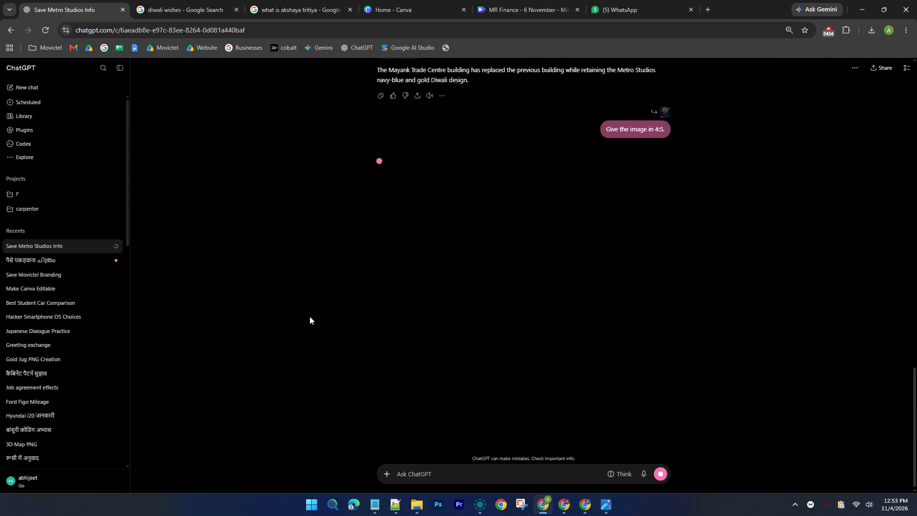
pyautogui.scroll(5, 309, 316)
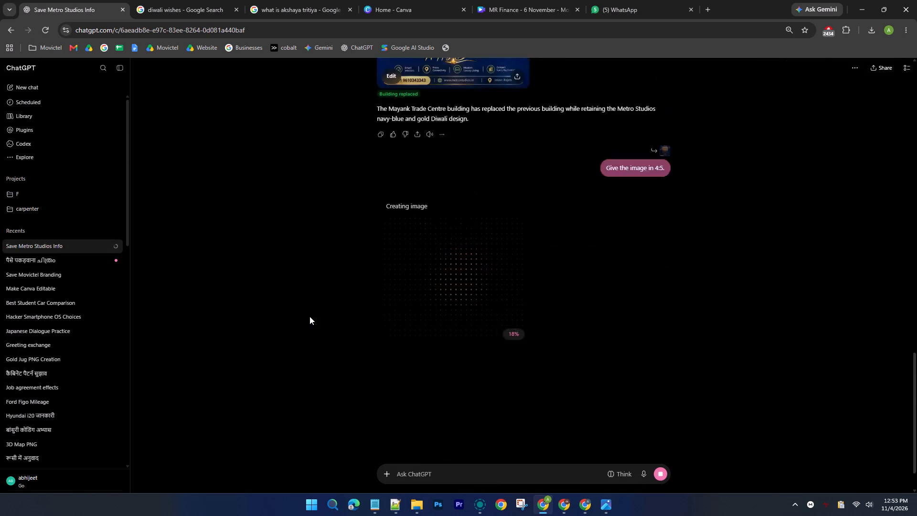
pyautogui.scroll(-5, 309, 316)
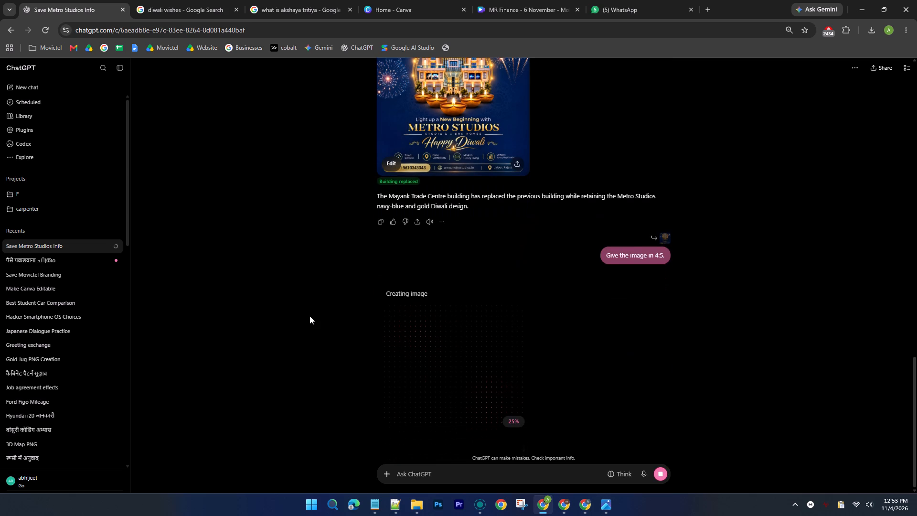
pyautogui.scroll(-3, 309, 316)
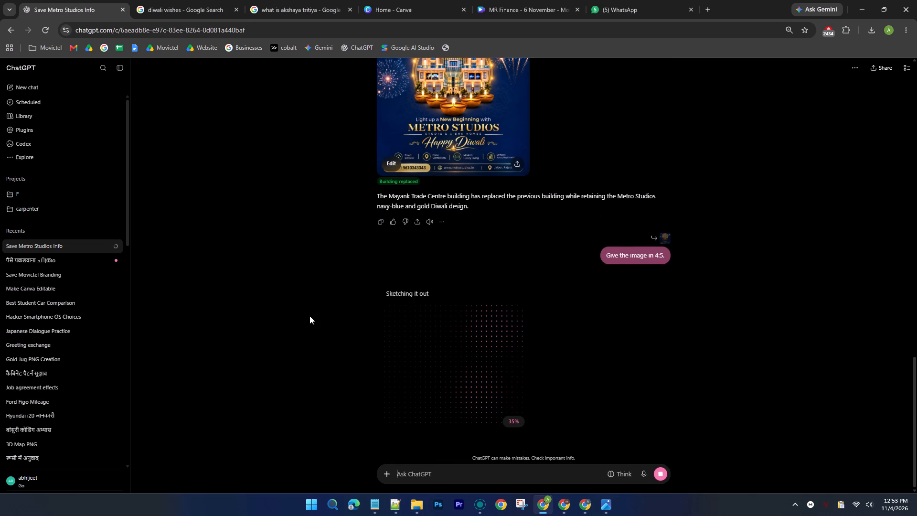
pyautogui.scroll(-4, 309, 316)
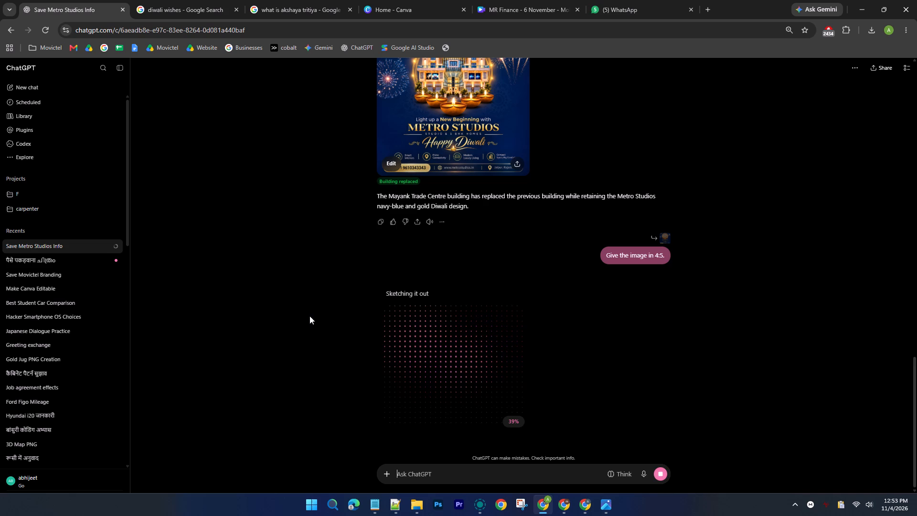